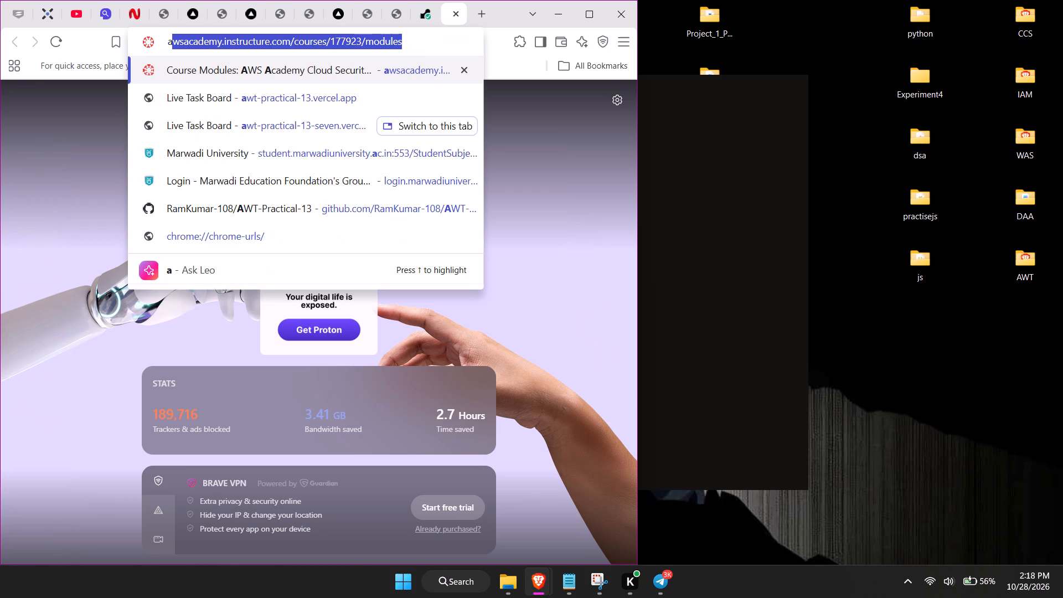
key(BackSpace)
key(BackSpace)
text(pdf to word)
key(Return)
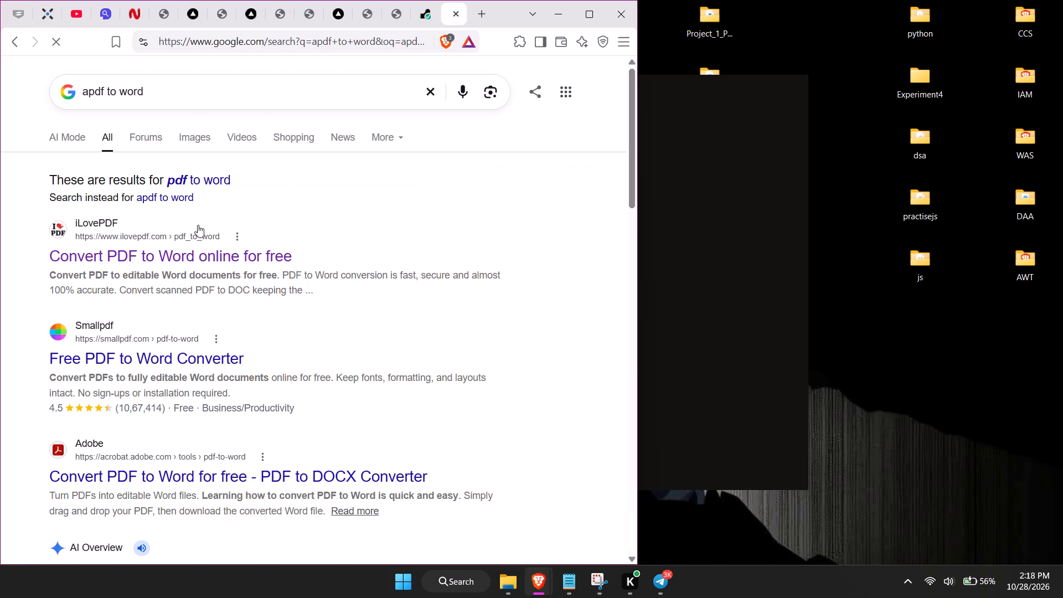
click(197, 248)
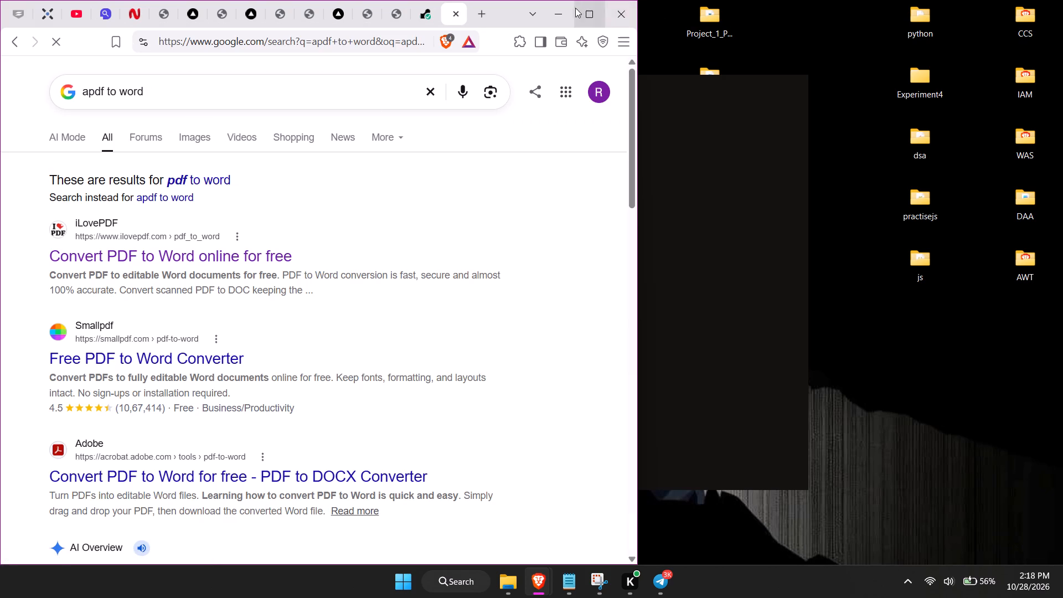
Move the browser window clear of the desktop files, add the AWT_P13 PDF to iLovePDF, and convert it to Word.
drag(513, 243, 721, 224)
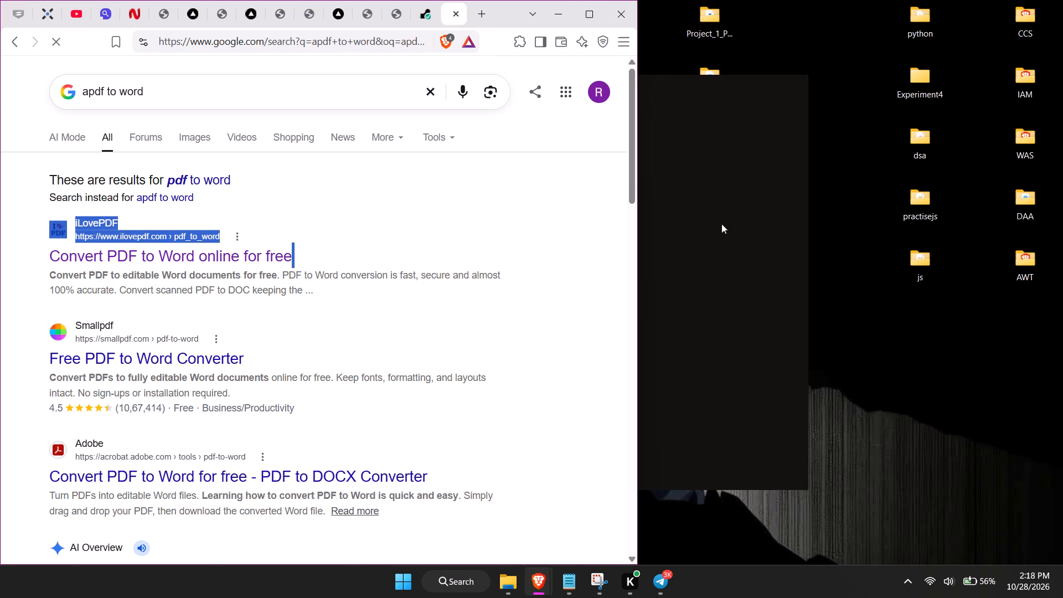
drag(721, 224, 505, 14)
drag(505, 14, 686, 51)
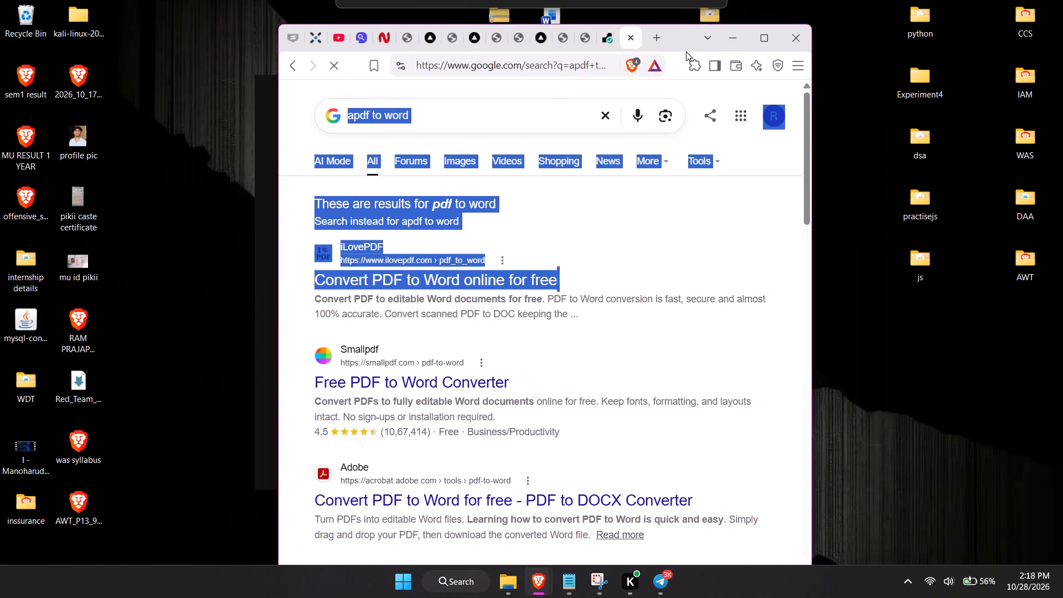
drag(686, 51, 638, 43)
click(573, 246)
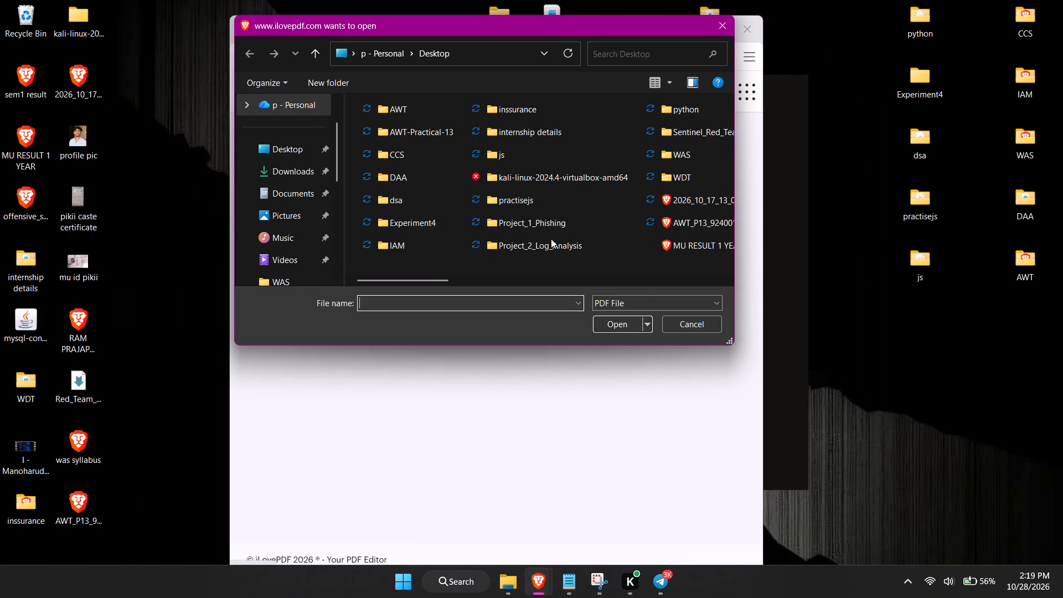
click(699, 322)
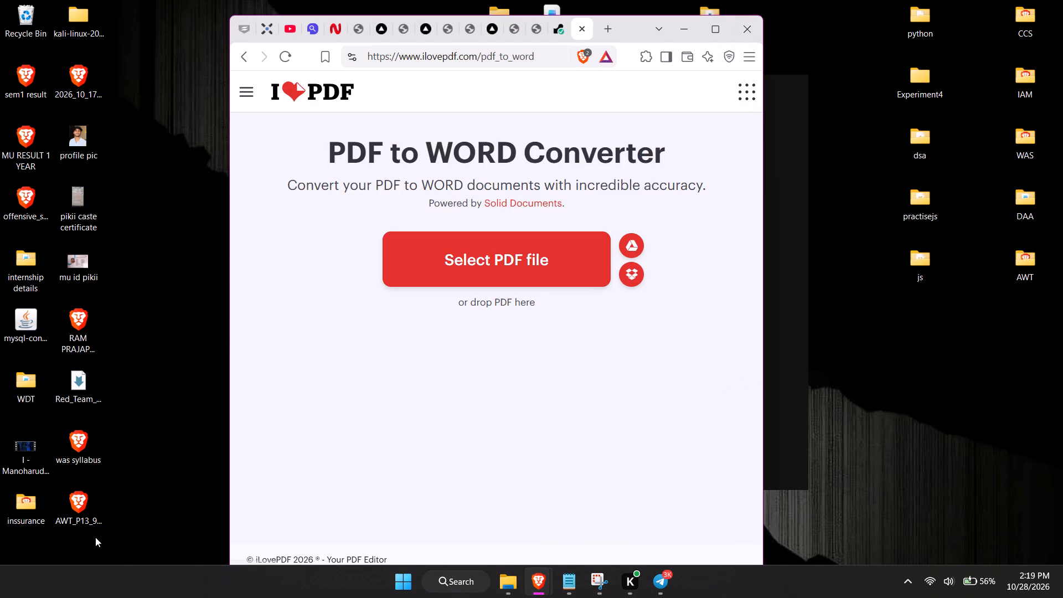
drag(86, 504, 512, 296)
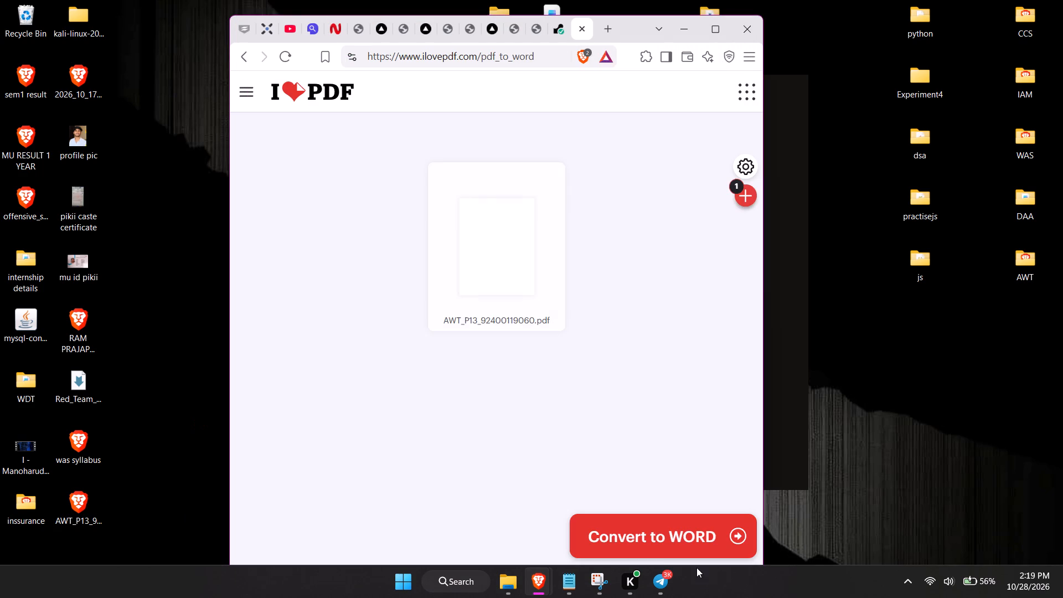
click(680, 547)
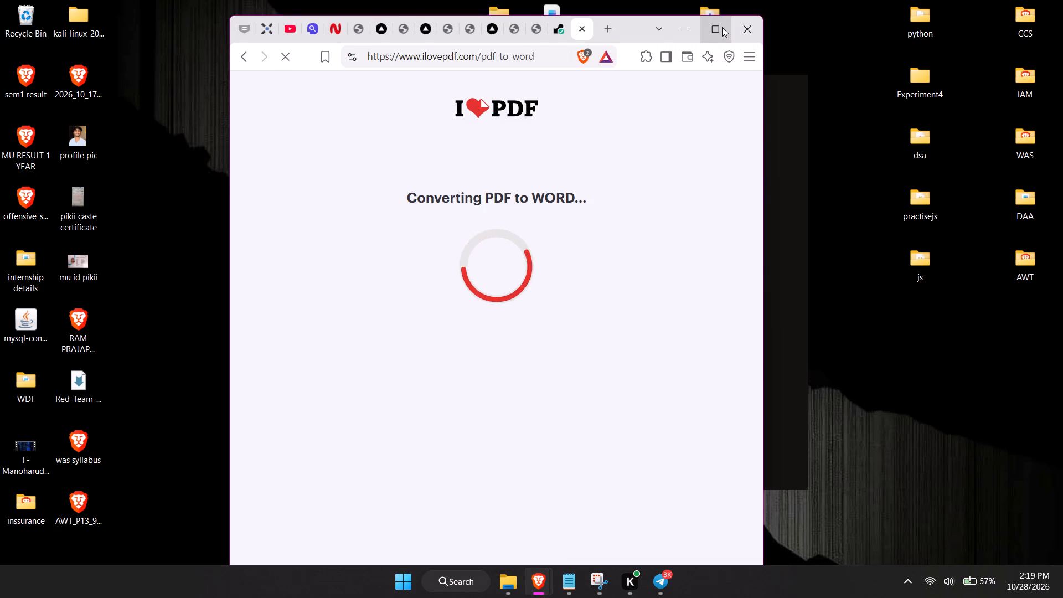
Download the converted AWT_P13 Word document and save it to the Desktop.
click(556, 183)
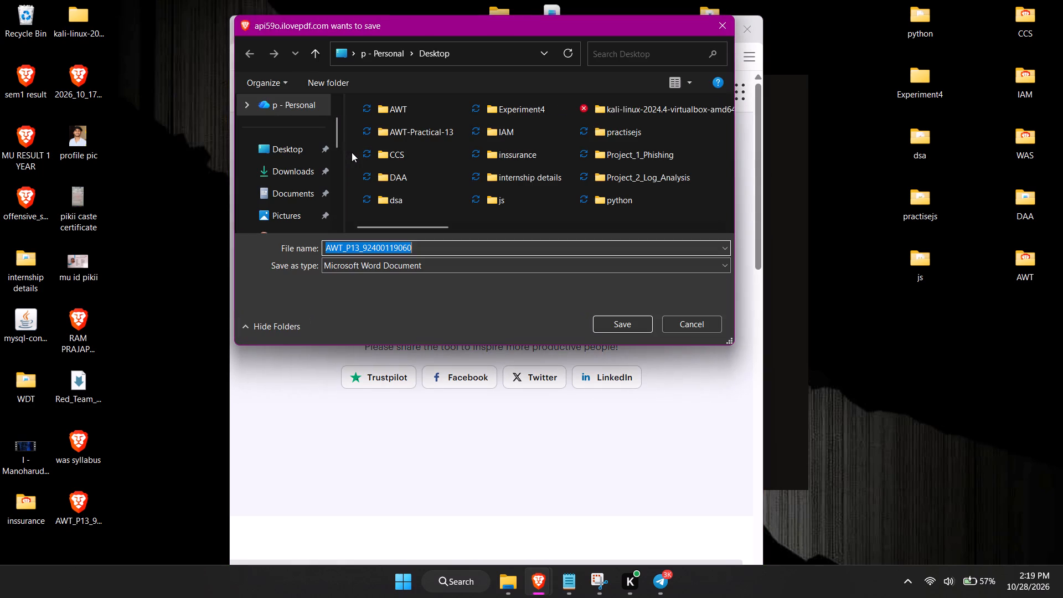
click(291, 149)
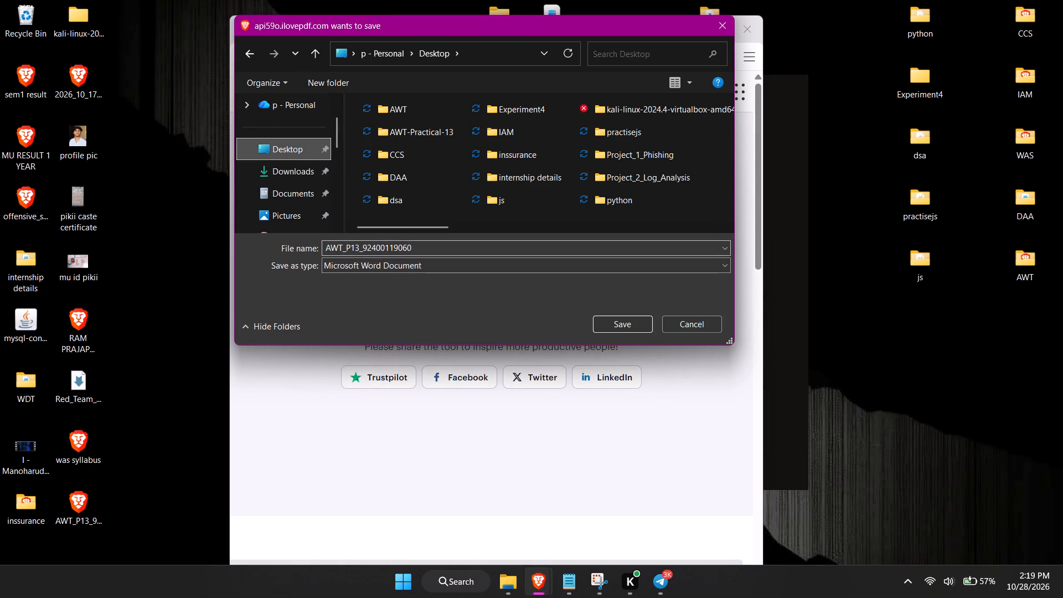
click(618, 326)
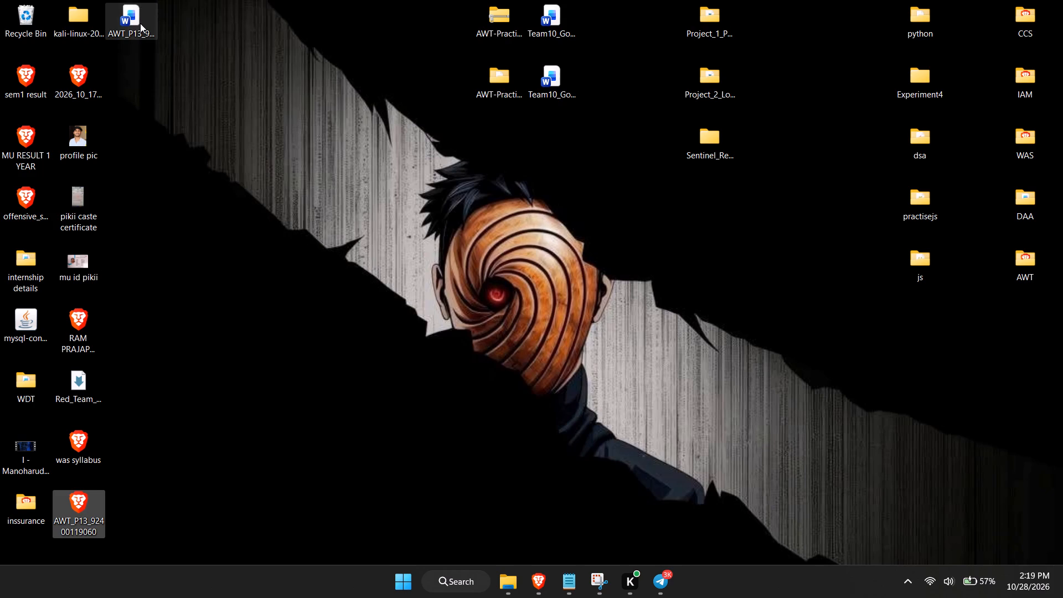
Open the converted AWT_P13 Word document from the desktop and look through its pages.
double_click(140, 22)
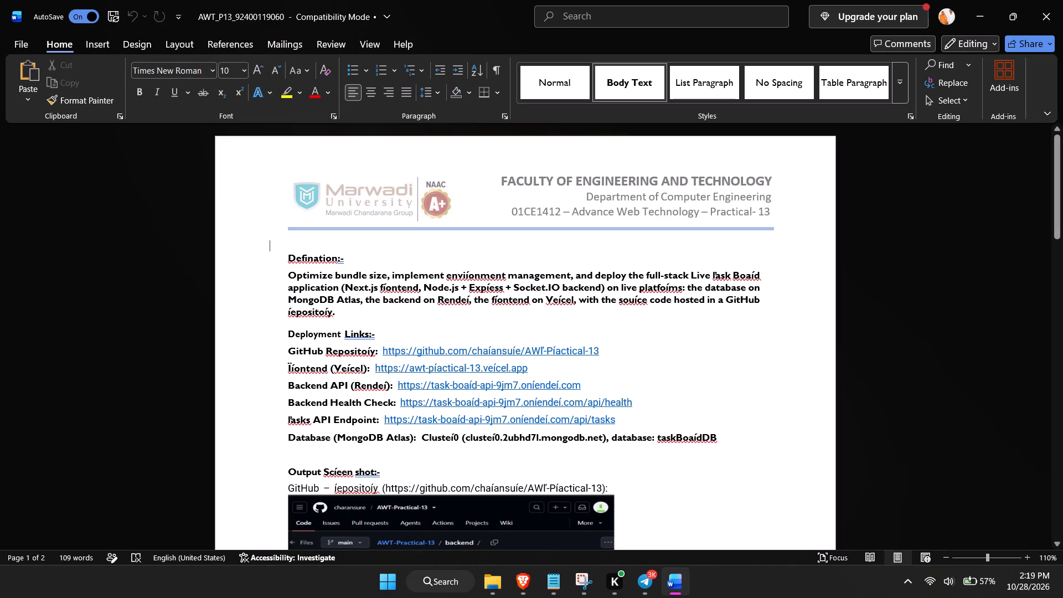
click(369, 325)
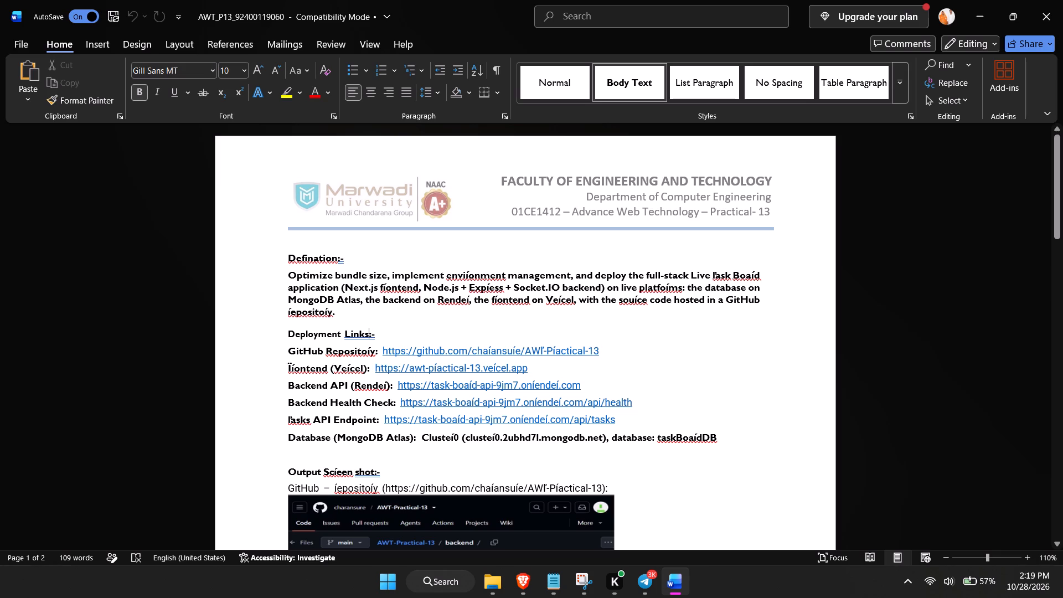
scroll(379, 420, down, 1)
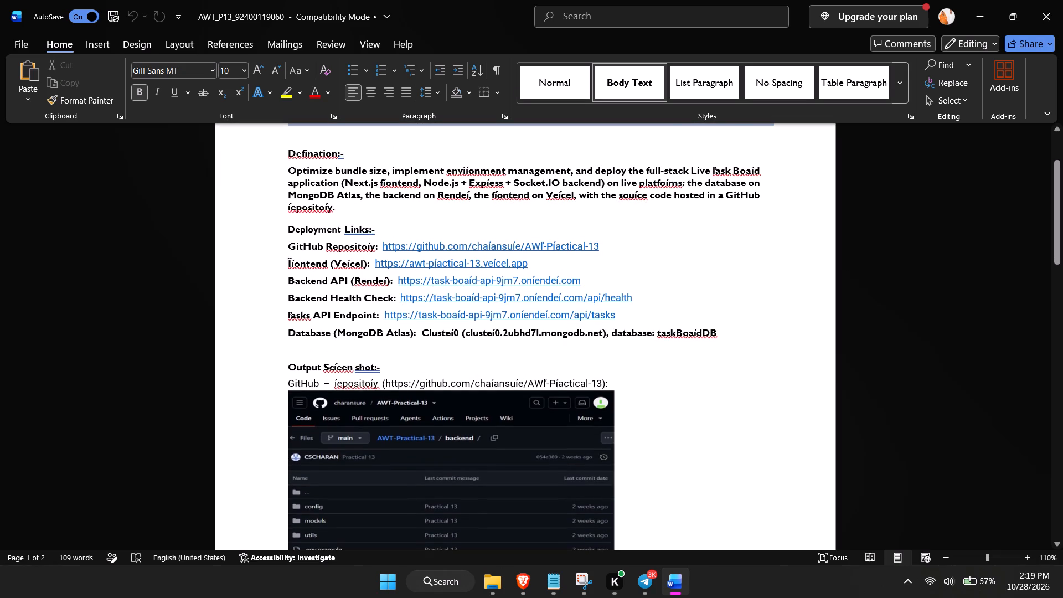
scroll(379, 420, down, 2)
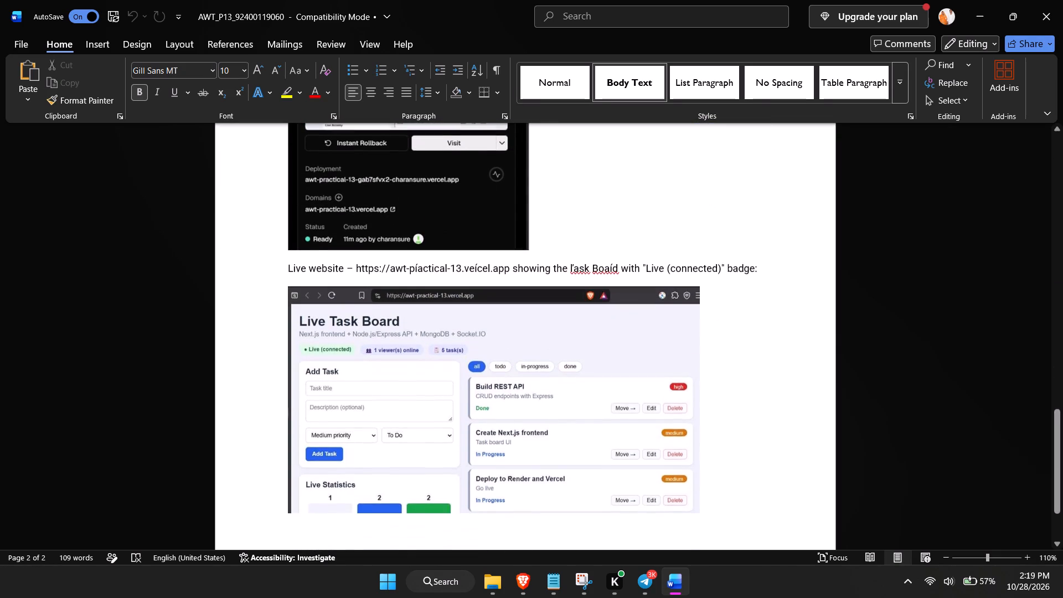
scroll(379, 420, up, 6)
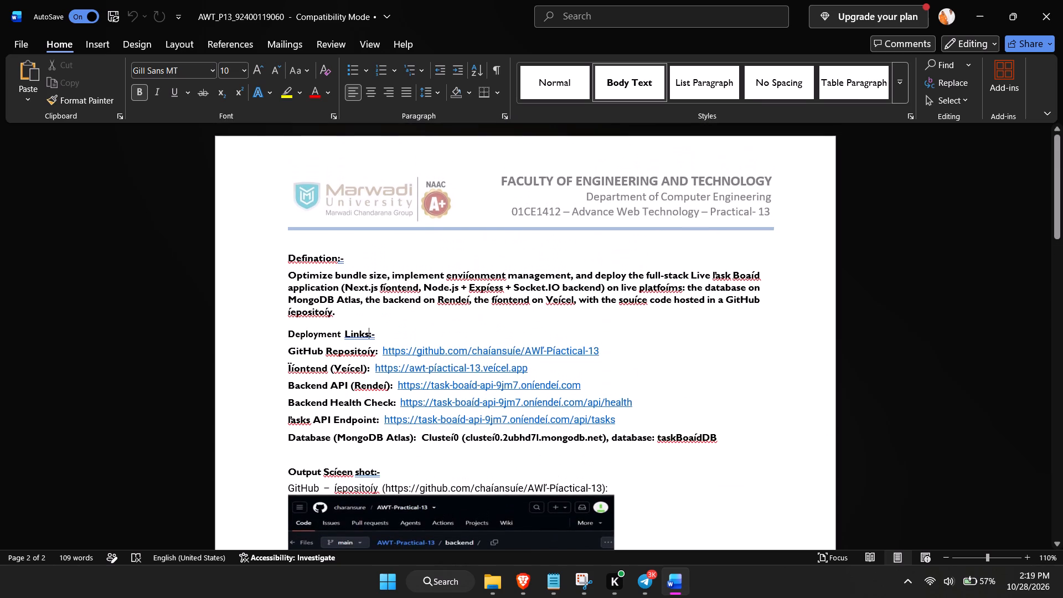
Set the font of the document's entire body text to Times New Roman.
key(ctrl+a)
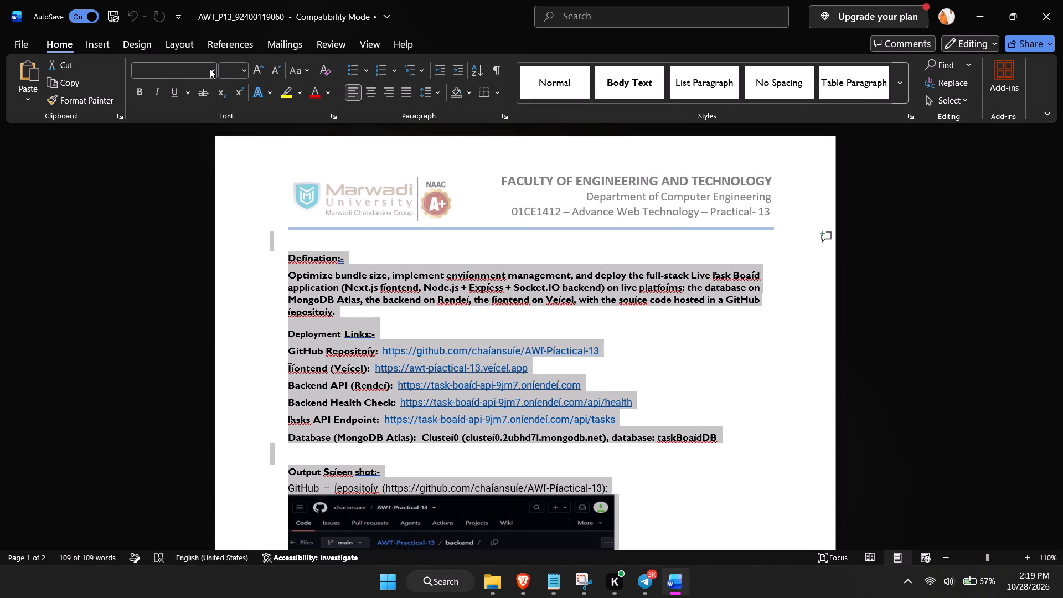
click(210, 69)
click(221, 166)
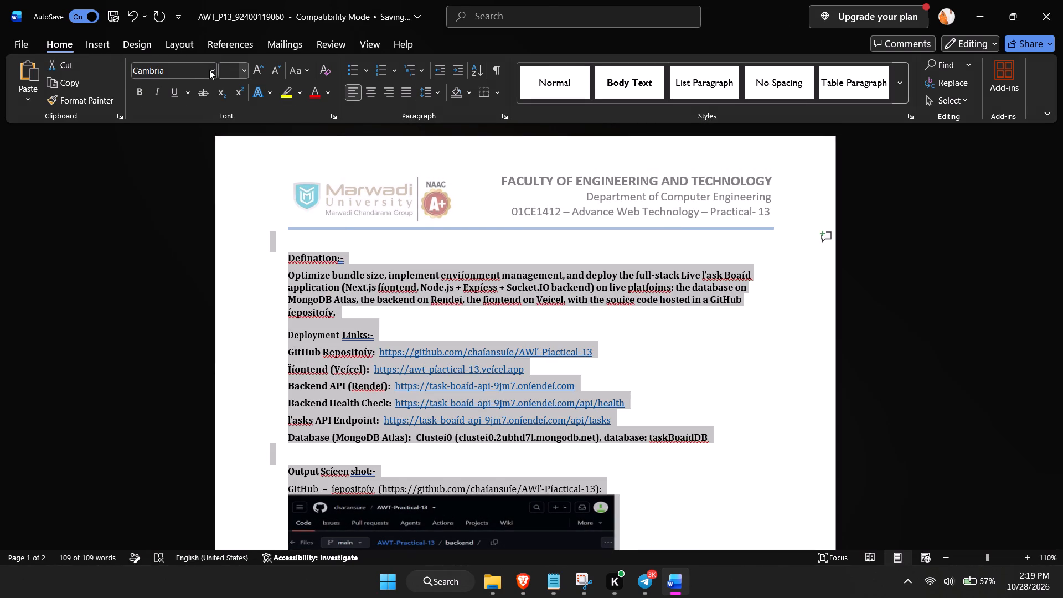
click(209, 70)
click(209, 185)
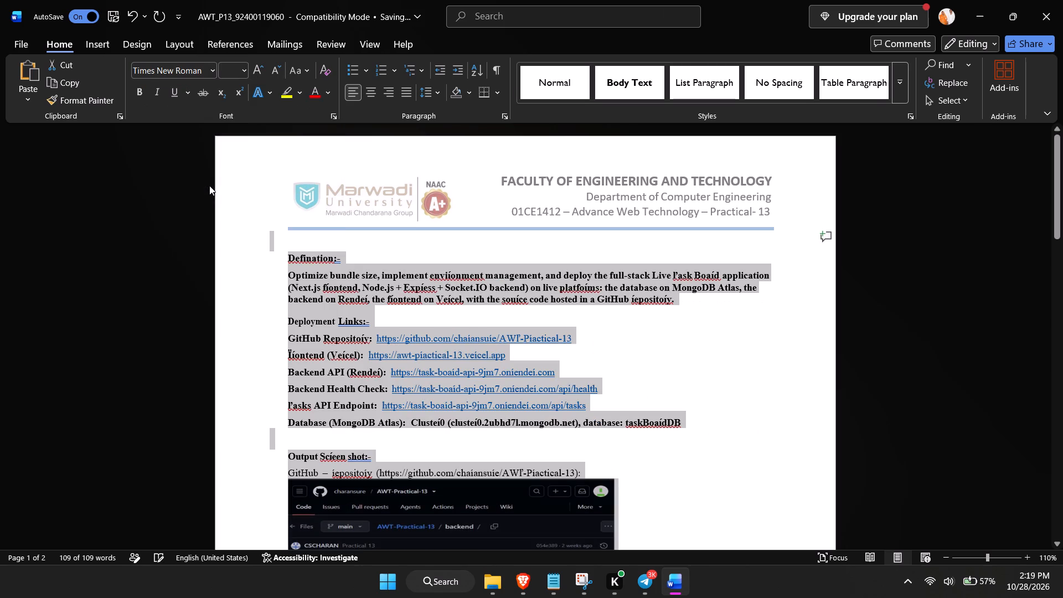
click(258, 363)
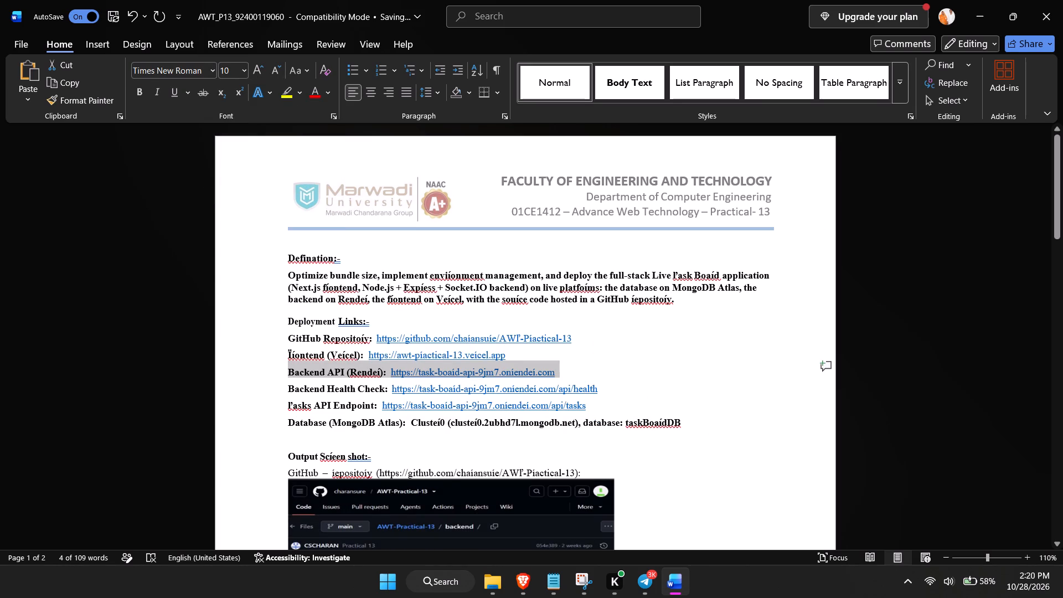
Examine the document's deployment links, captions and output screenshots.
scroll(574, 463, down, 5)
scroll(574, 463, up, 3)
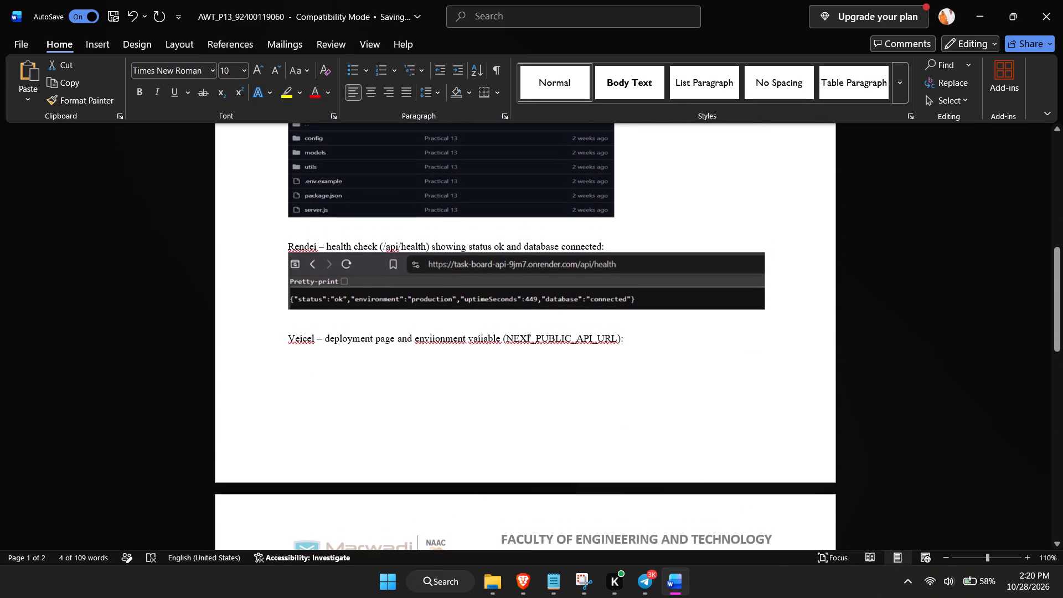
scroll(574, 463, up, 3)
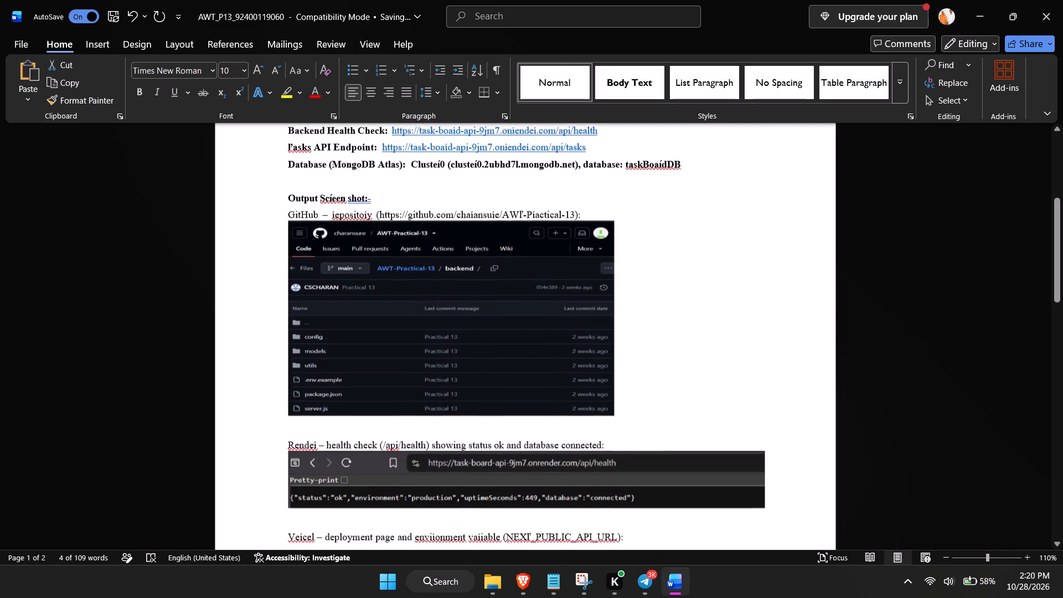
scroll(574, 463, up, 1)
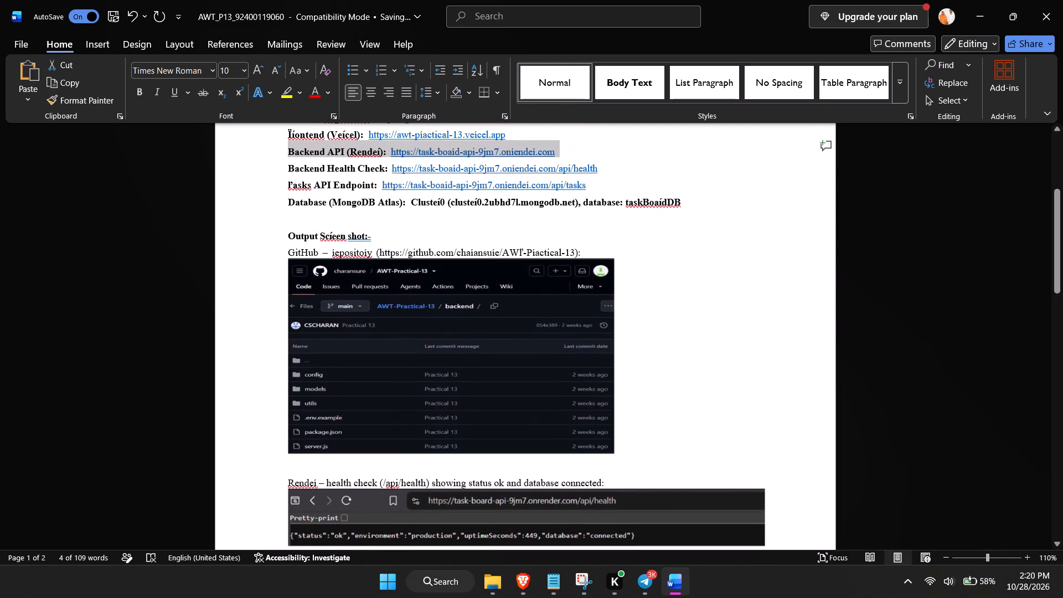
scroll(574, 463, up, 2)
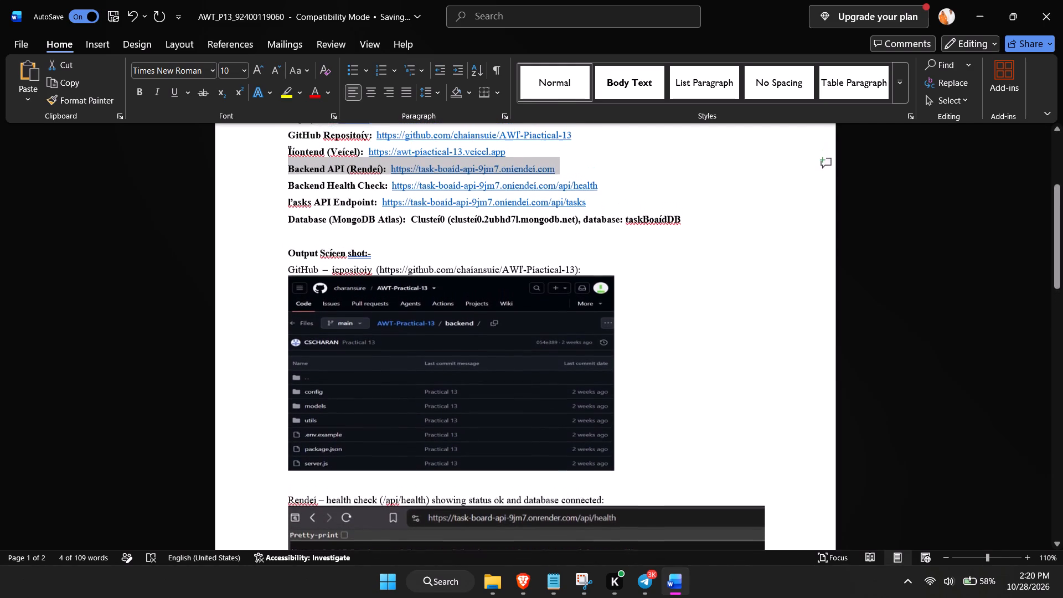
scroll(574, 463, up, 4)
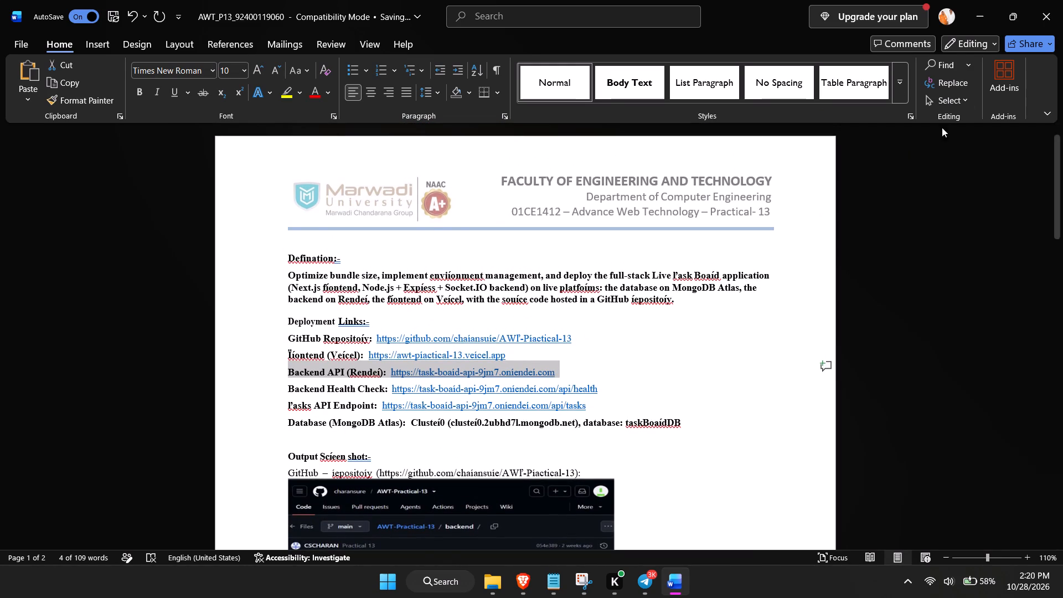
scroll(670, 269, up, 1)
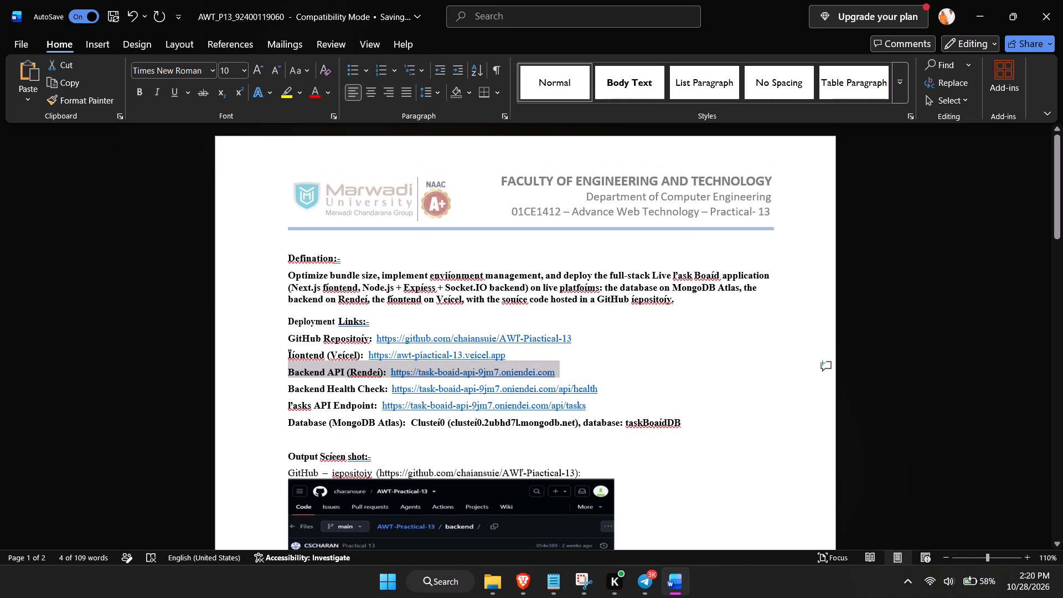
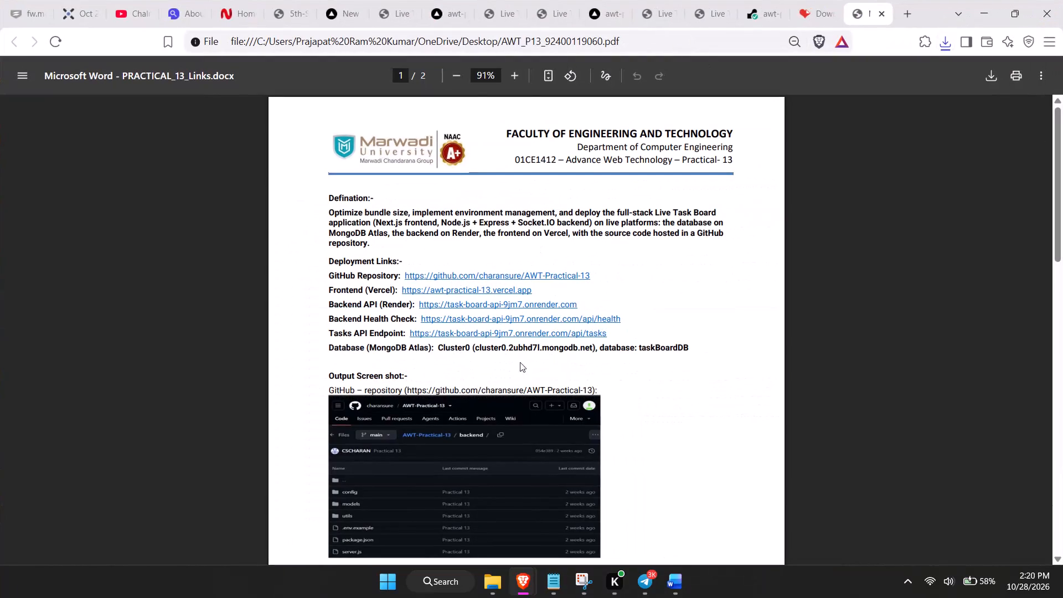
Copy all the text of the original AWT_P13 PDF report open in the browser, then clear the selection.
click(494, 468)
key(ctrl+a)
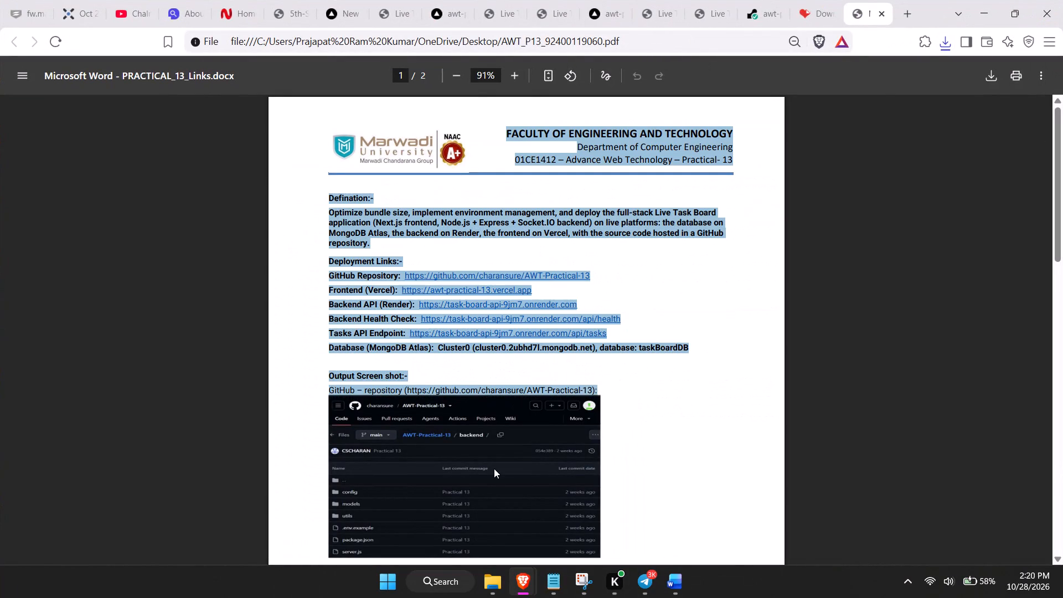
key(ctrl+c)
scroll(513, 384, down, 5)
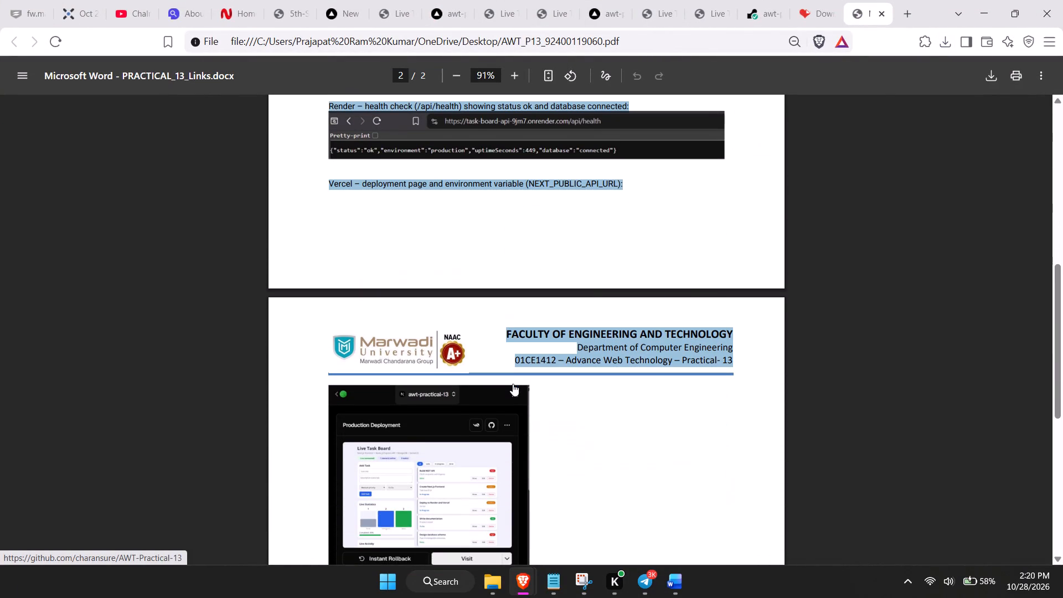
click(696, 393)
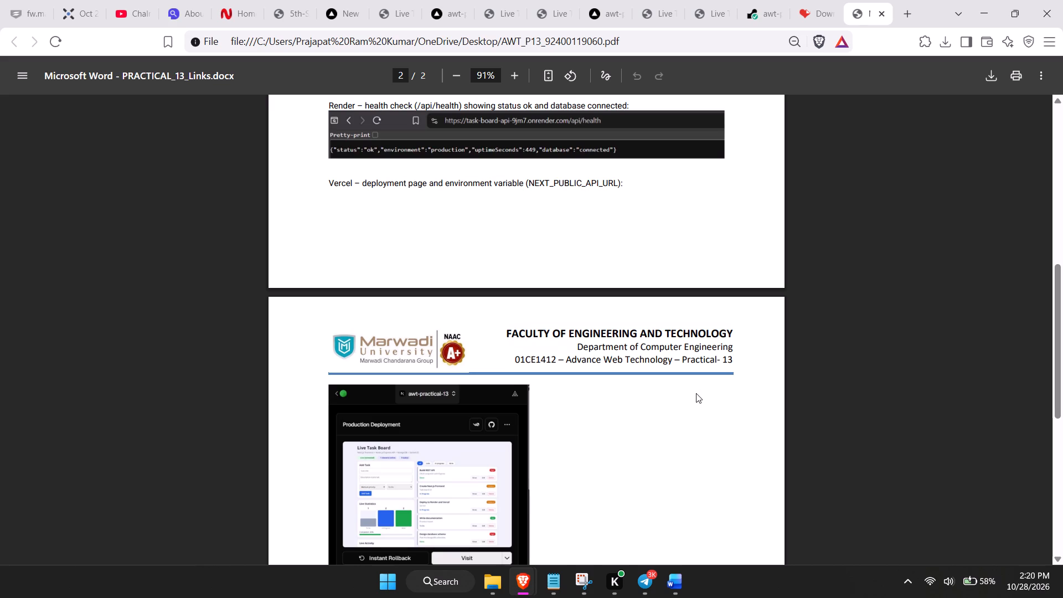
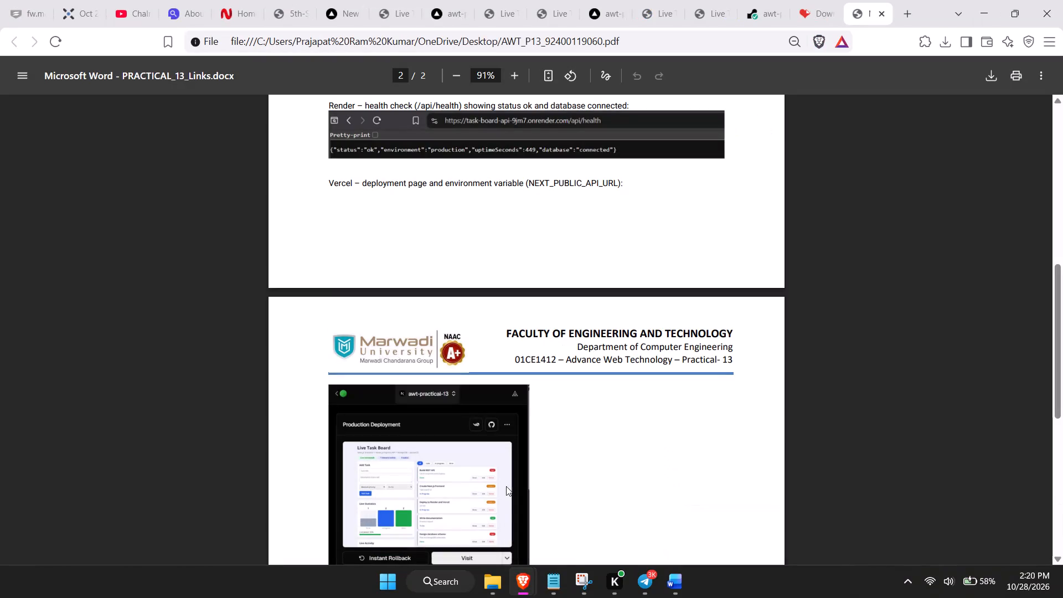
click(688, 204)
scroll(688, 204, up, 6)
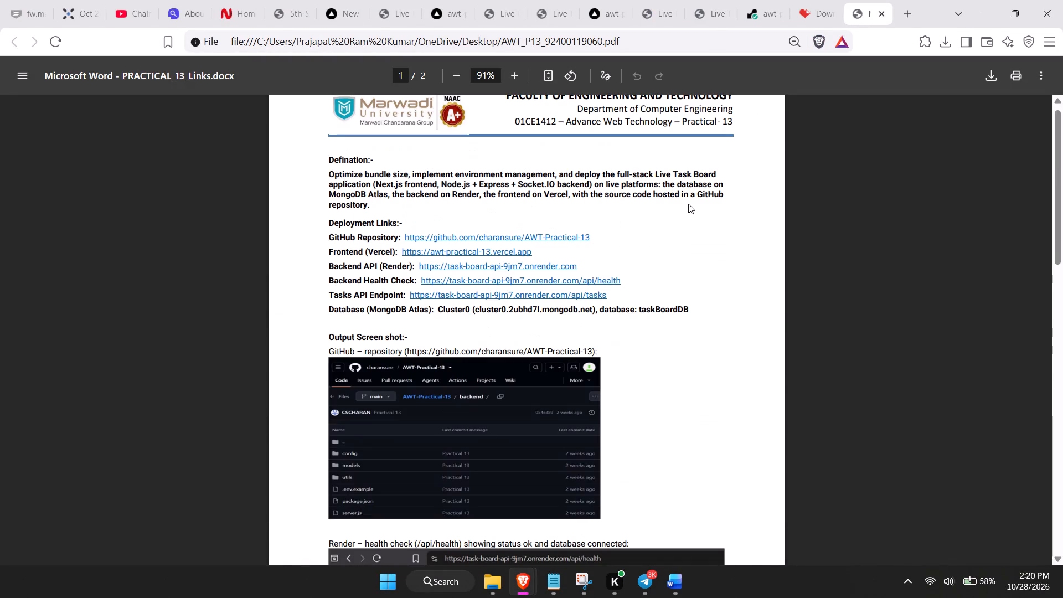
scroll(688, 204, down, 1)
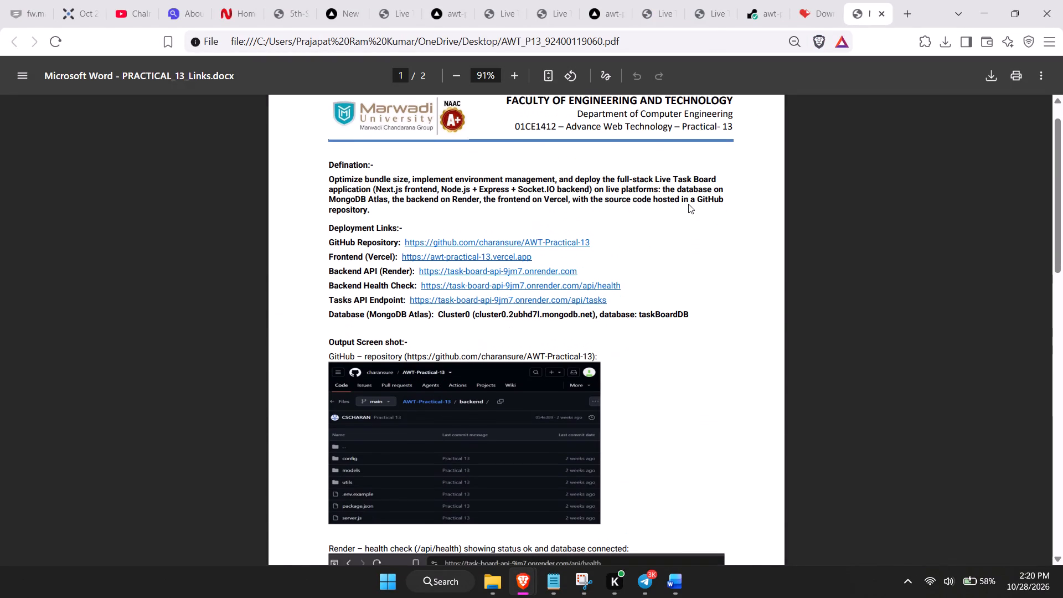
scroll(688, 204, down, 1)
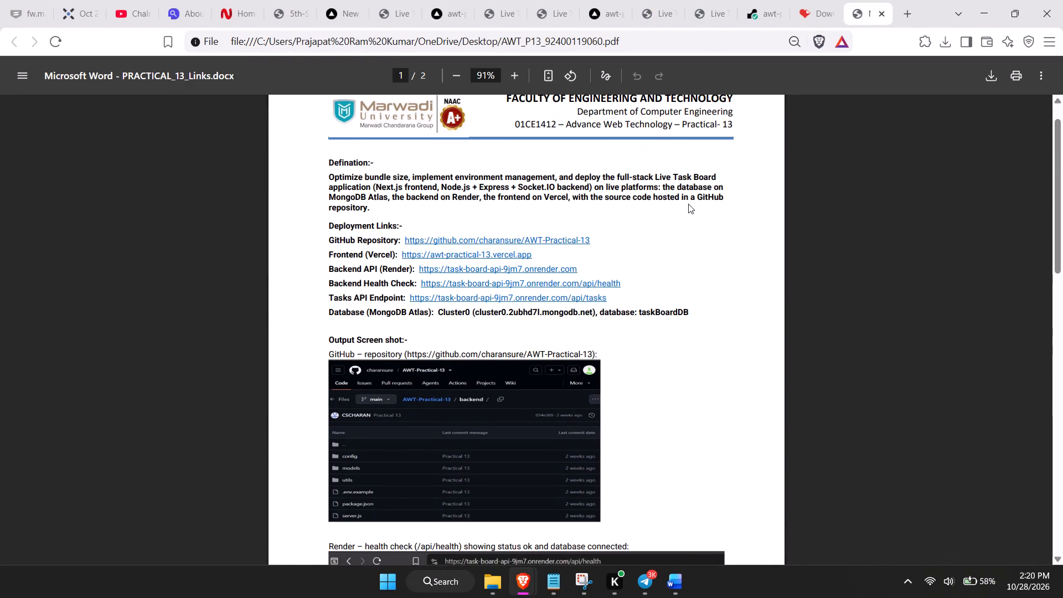
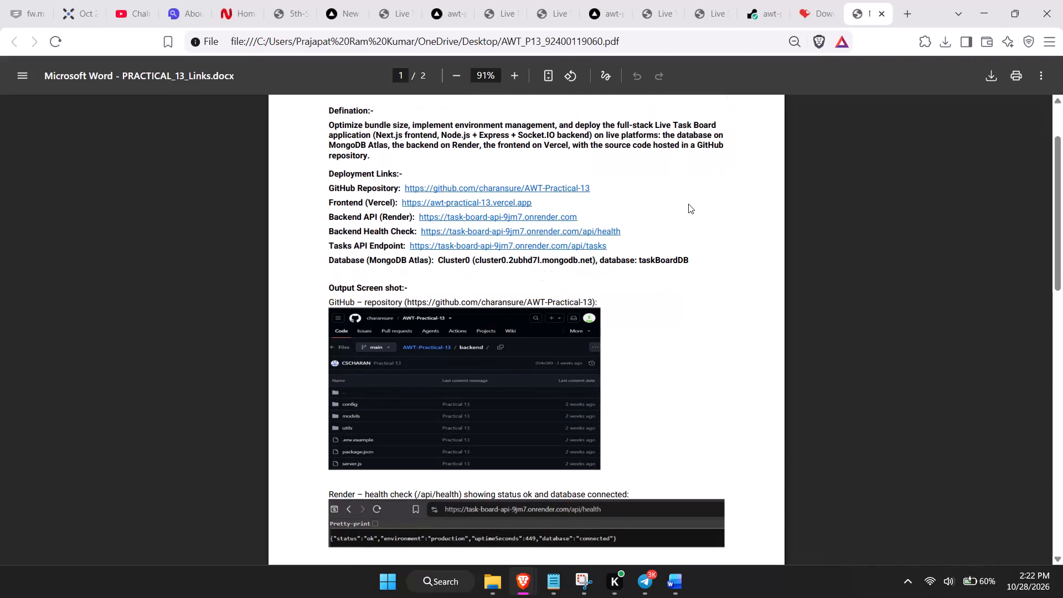
Compare the original PDF report with the converted Word document, examining the definition text, deployment links and screenshots on both pages.
scroll(688, 204, up, 2)
click(806, 5)
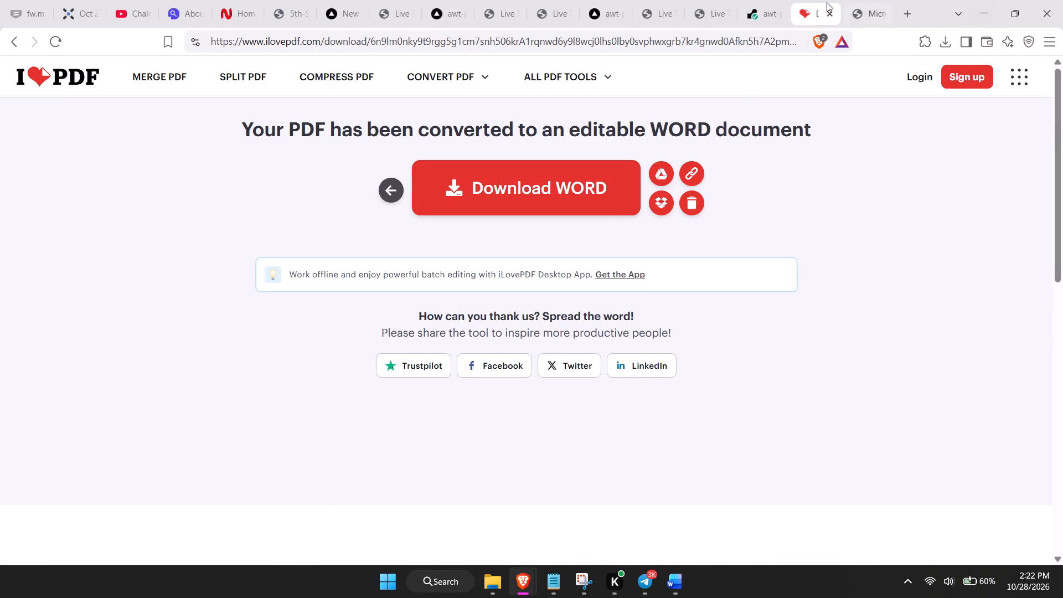
click(870, 11)
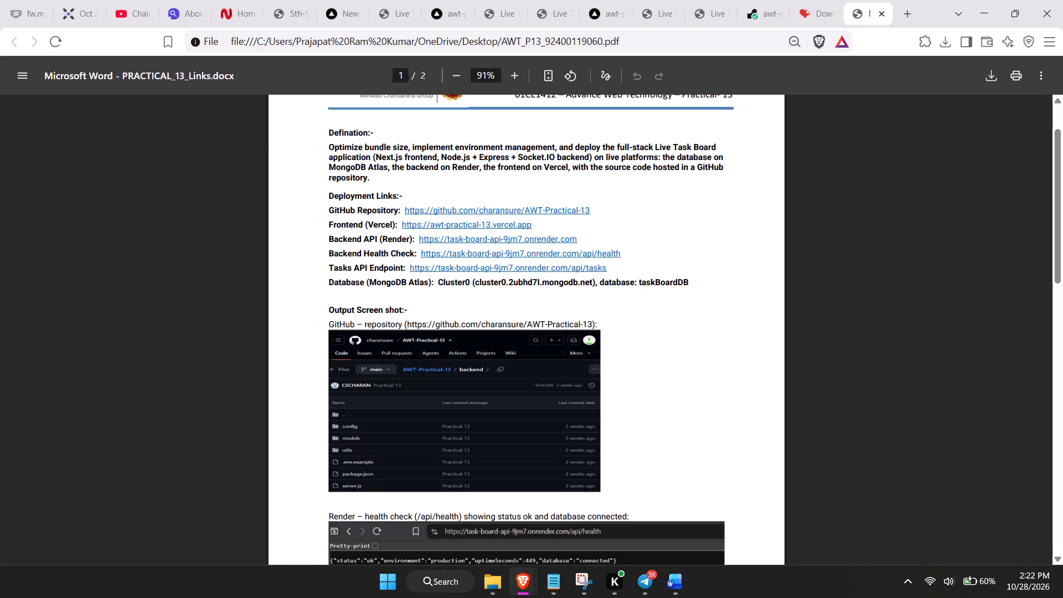
click(688, 594)
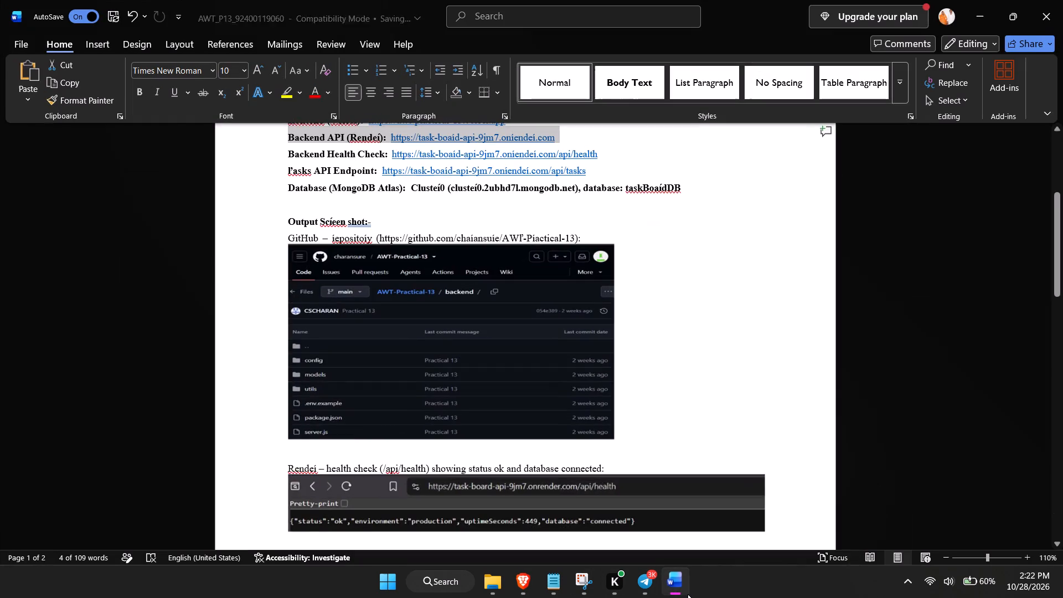
scroll(557, 343, up, 6)
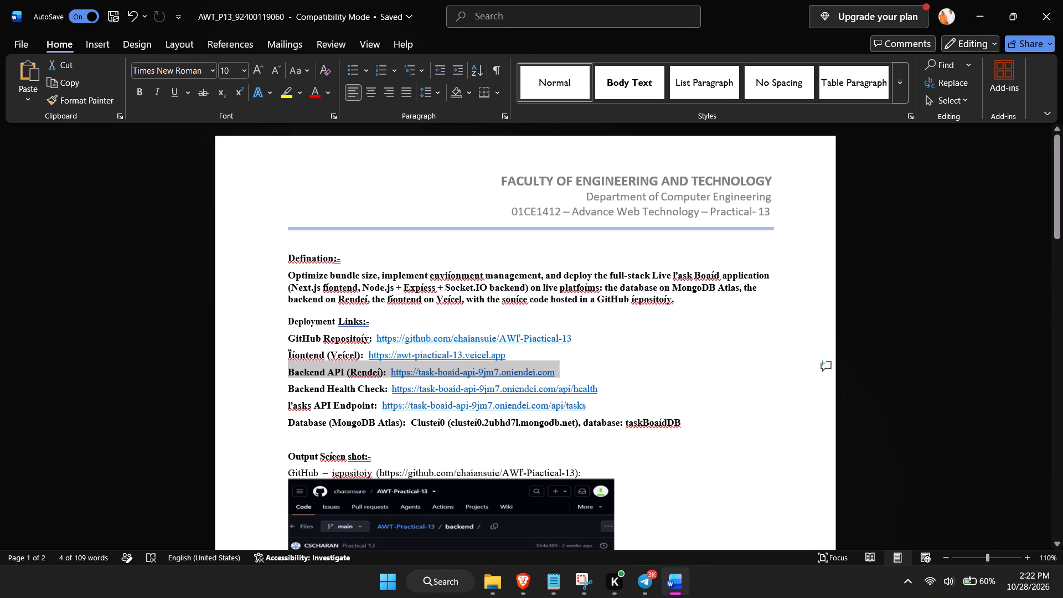
right_click(551, 392)
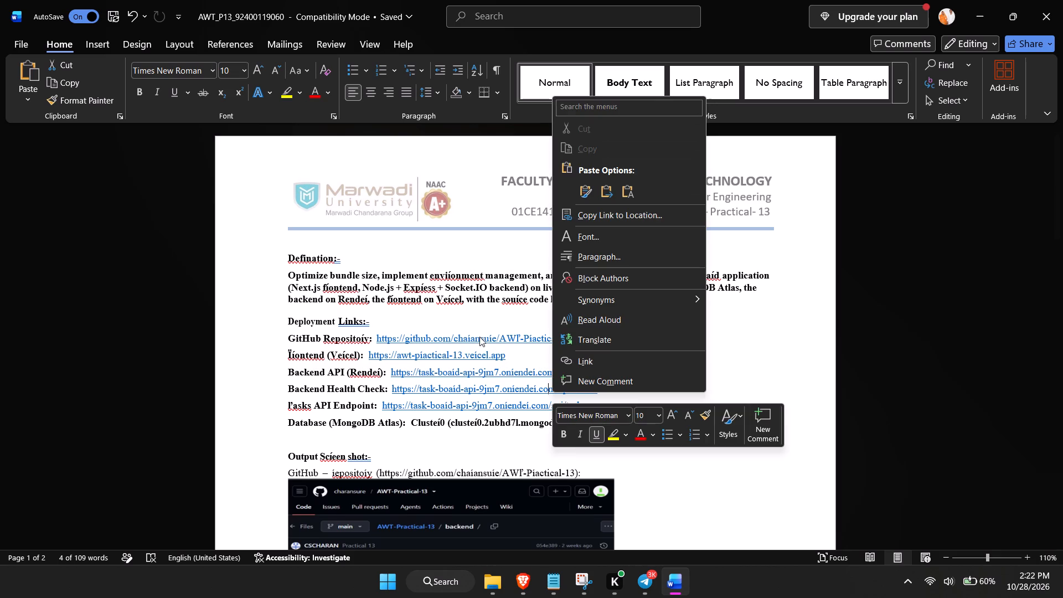
click(479, 337)
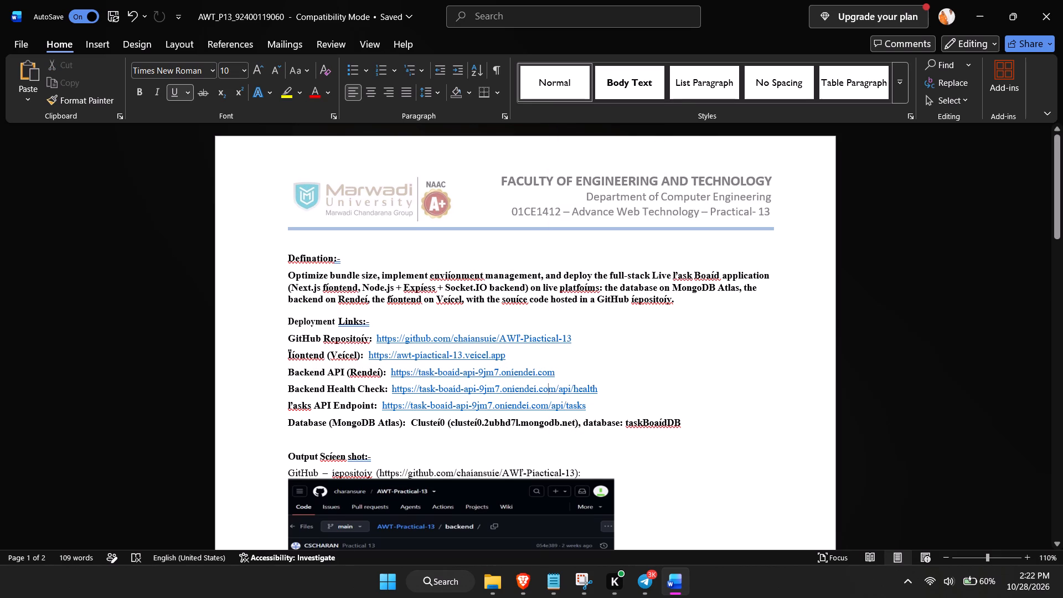
scroll(487, 280, down, 4)
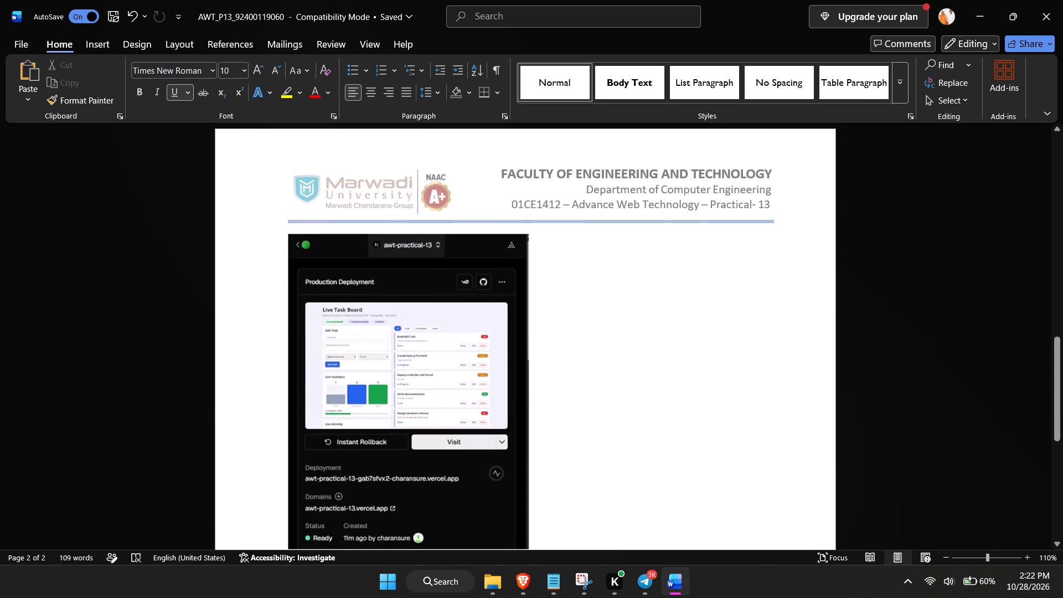
scroll(487, 280, down, 13)
scroll(487, 280, up, 4)
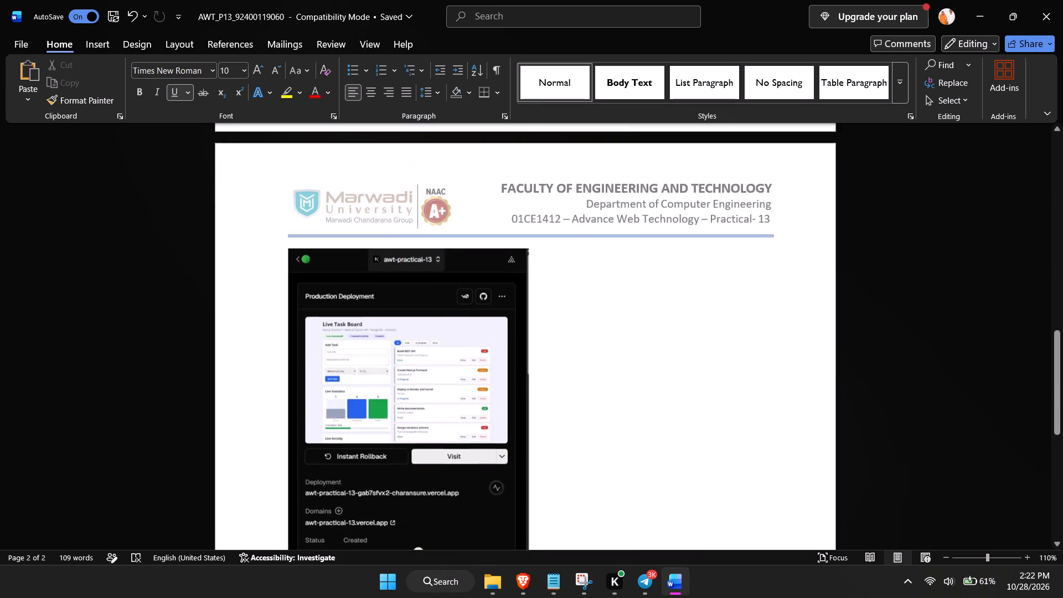
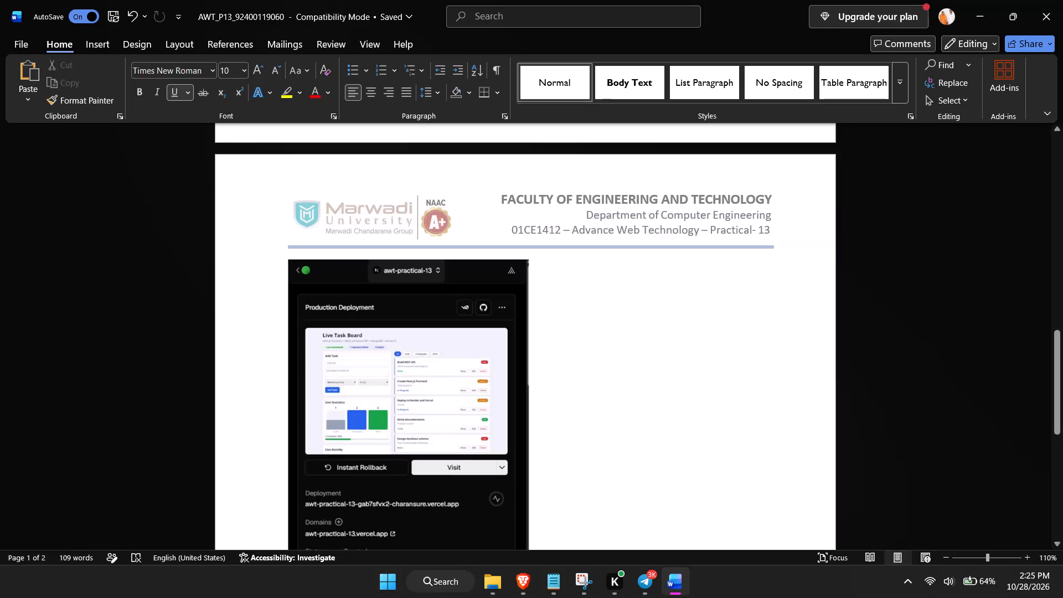
Review the Word document's output screenshots and captions on page 2, and the page 1 captions and deployment links.
scroll(497, 398, down, 5)
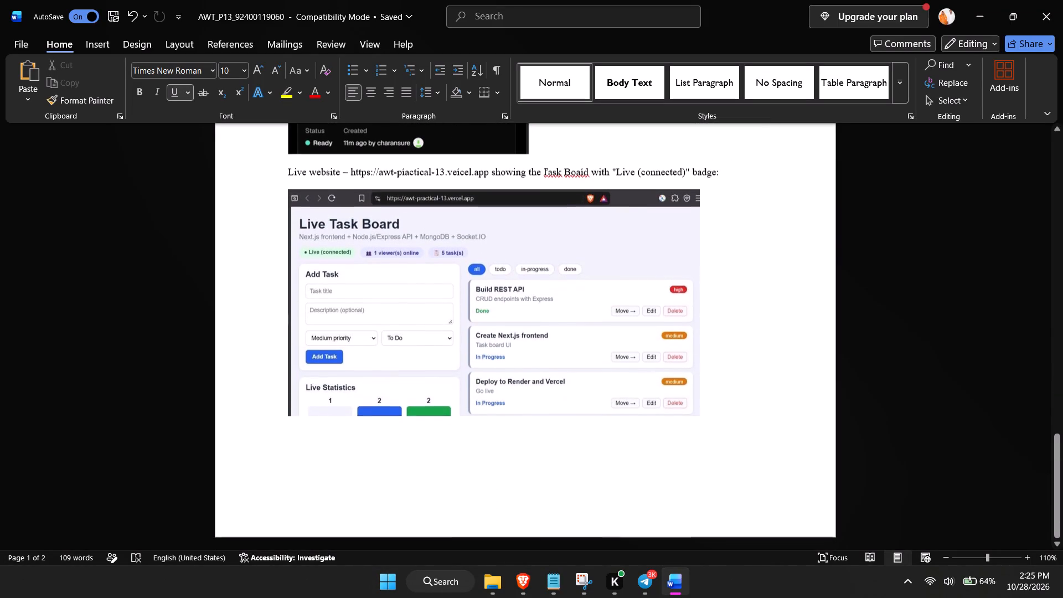
scroll(497, 398, down, 7)
scroll(525, 451, up, 1)
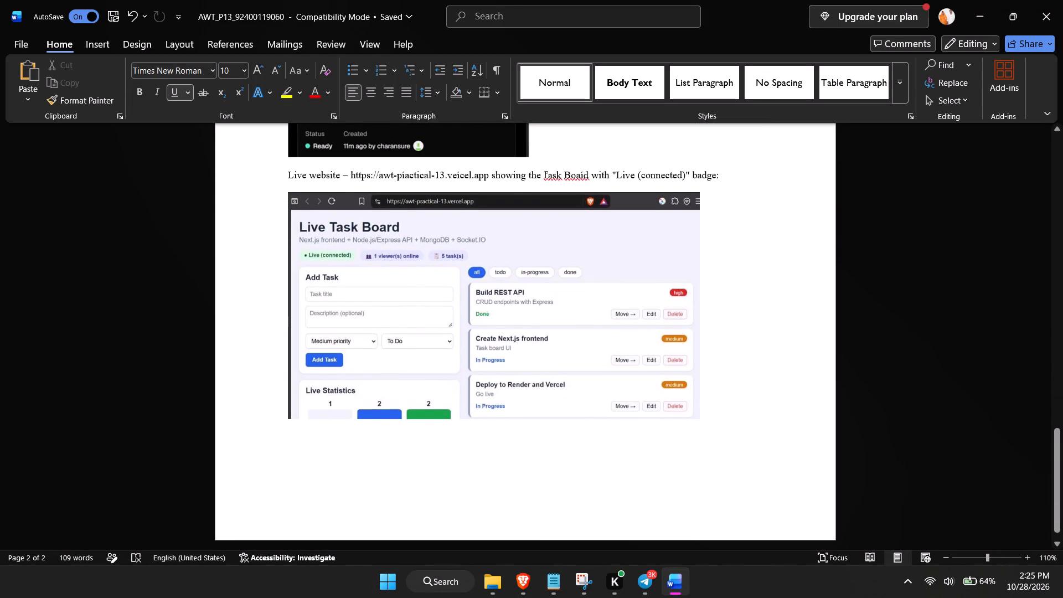
scroll(534, 461, up, 3)
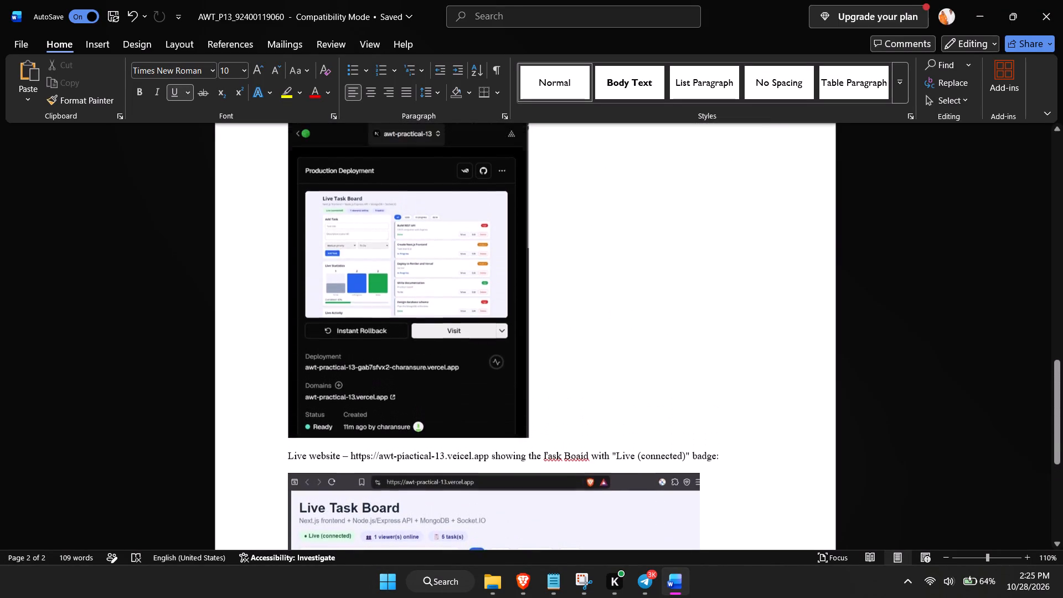
scroll(534, 461, up, 4)
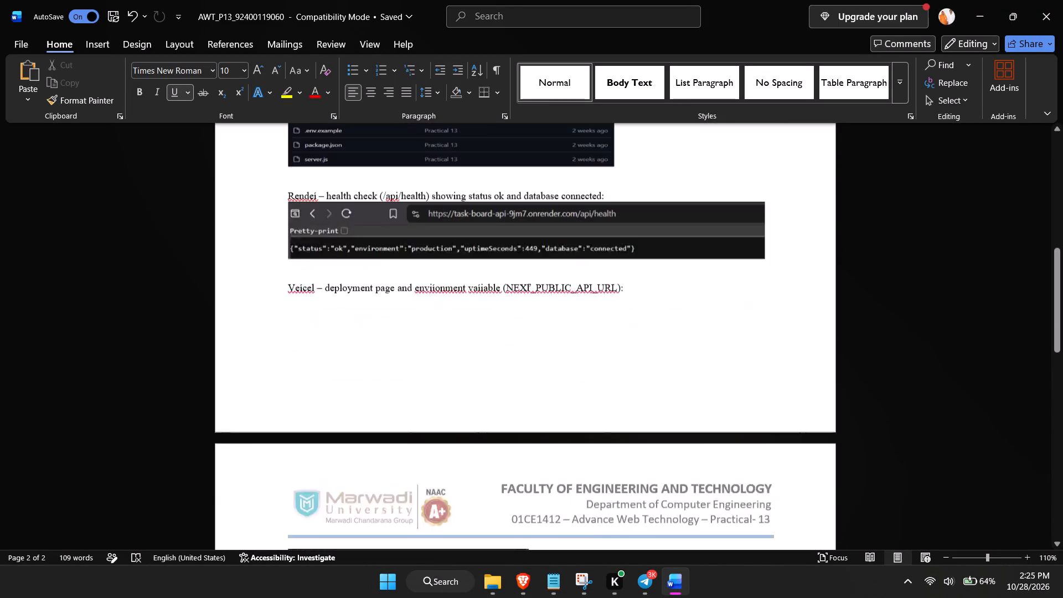
scroll(534, 461, up, 3)
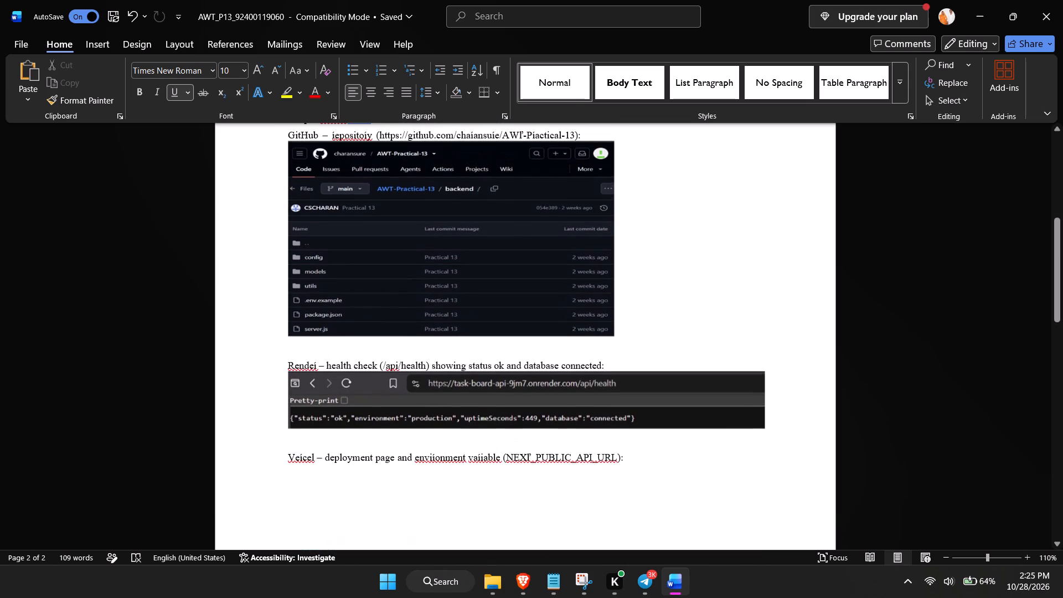
scroll(534, 461, up, 2)
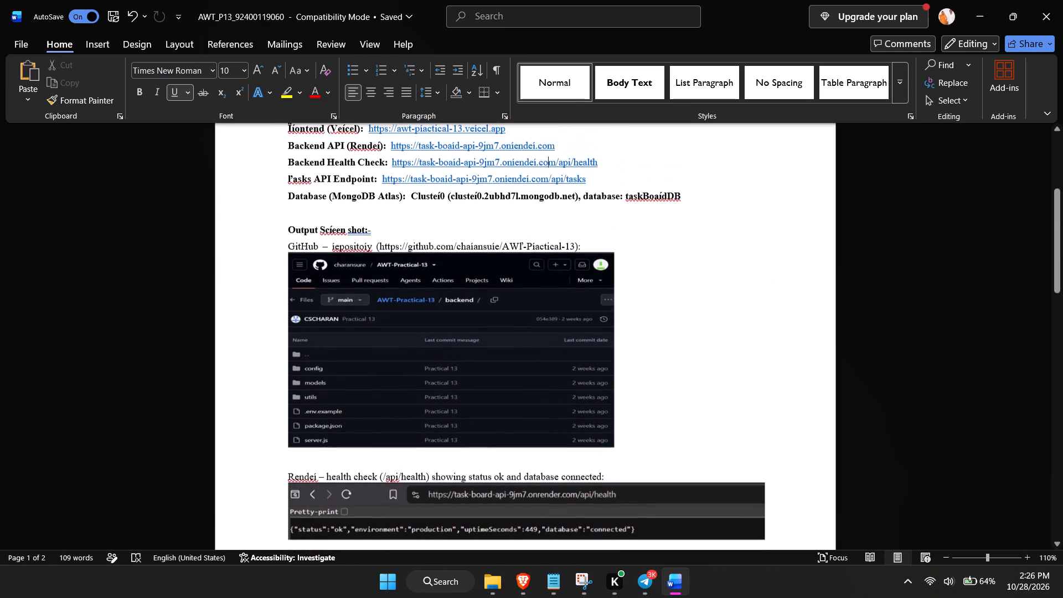
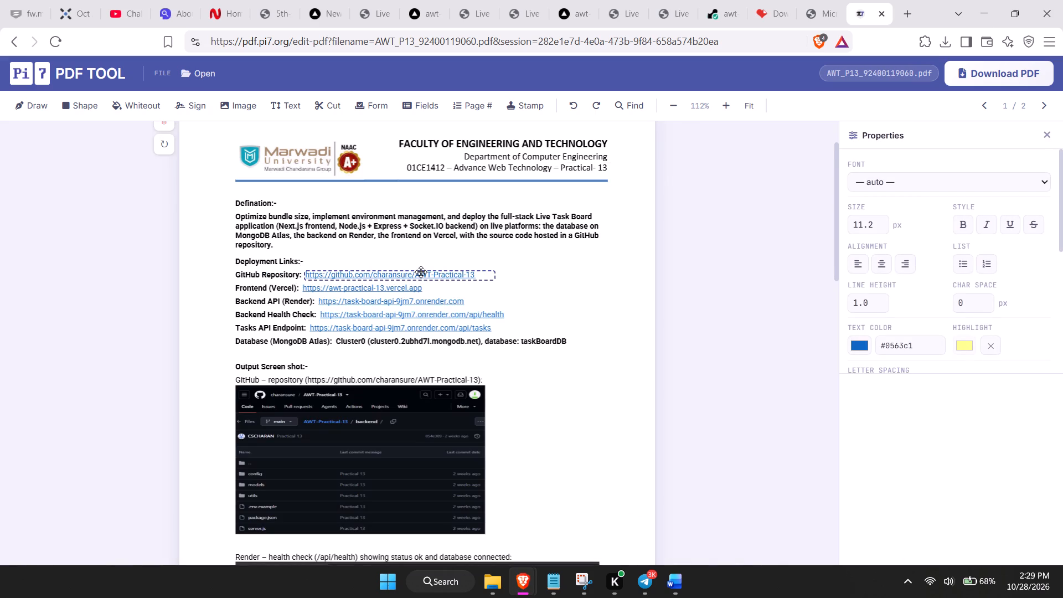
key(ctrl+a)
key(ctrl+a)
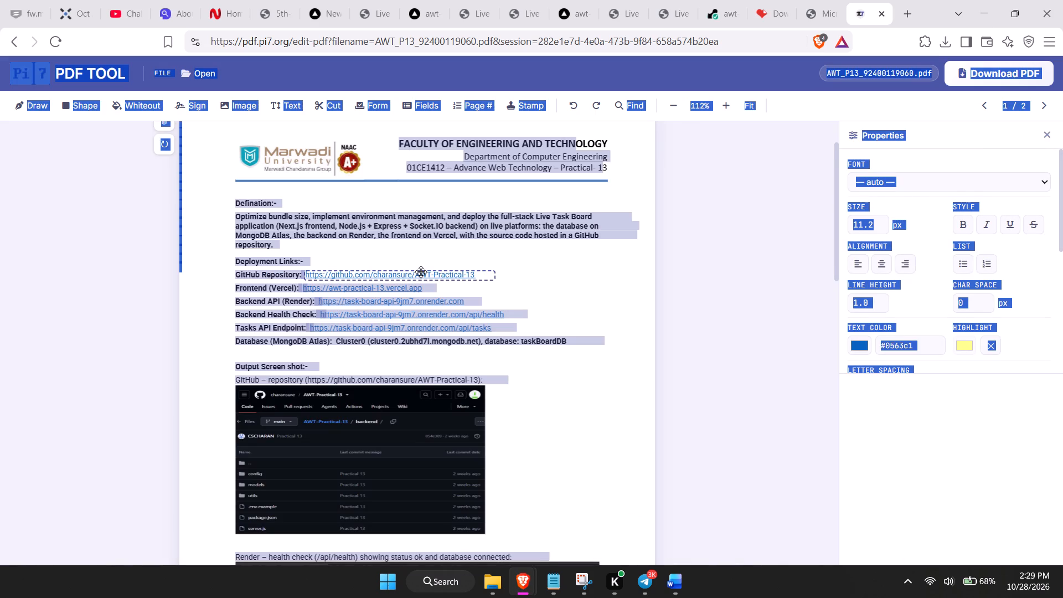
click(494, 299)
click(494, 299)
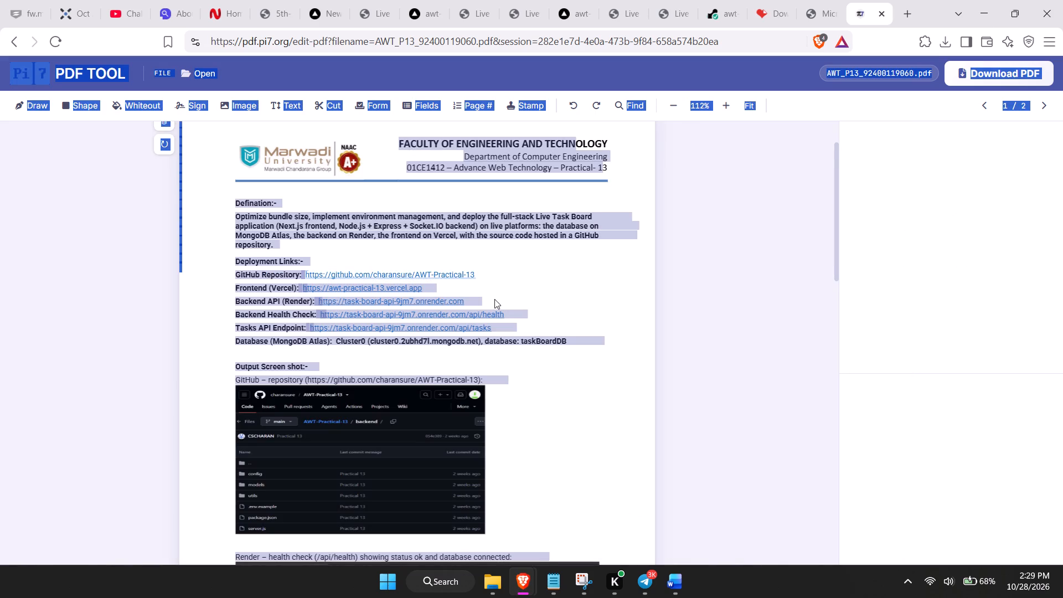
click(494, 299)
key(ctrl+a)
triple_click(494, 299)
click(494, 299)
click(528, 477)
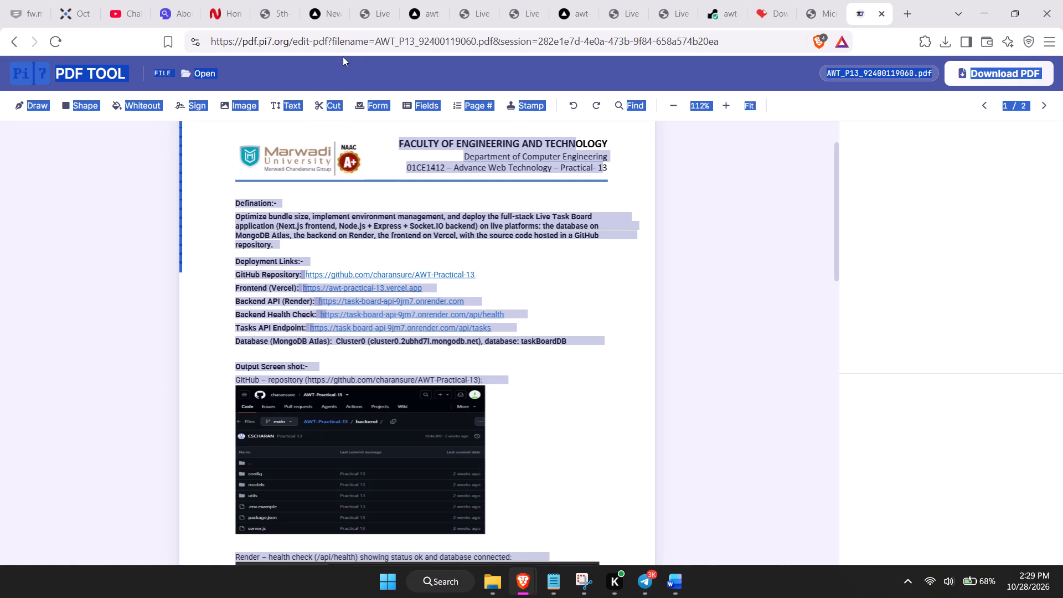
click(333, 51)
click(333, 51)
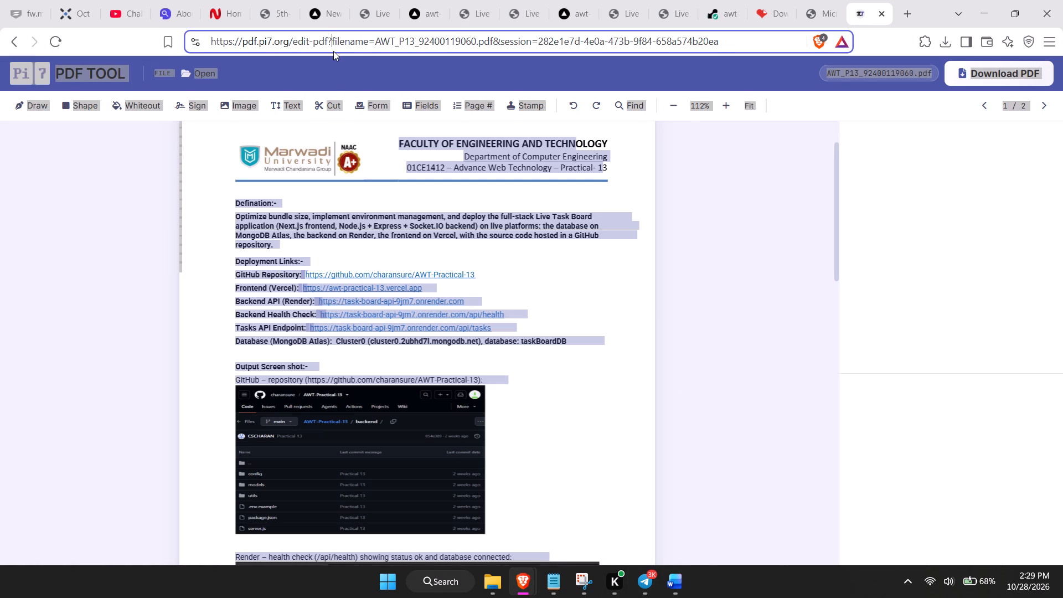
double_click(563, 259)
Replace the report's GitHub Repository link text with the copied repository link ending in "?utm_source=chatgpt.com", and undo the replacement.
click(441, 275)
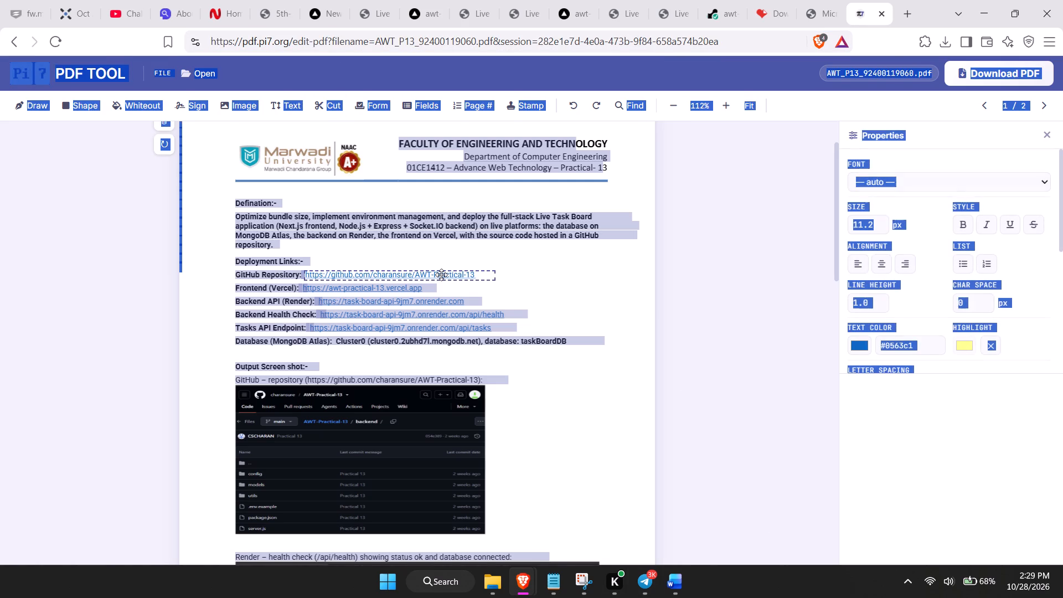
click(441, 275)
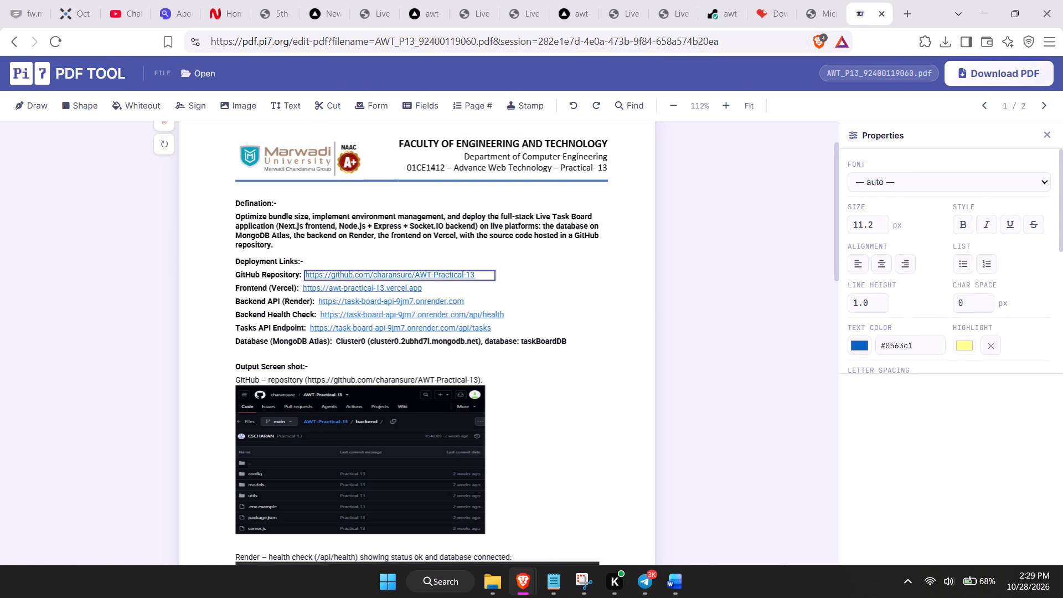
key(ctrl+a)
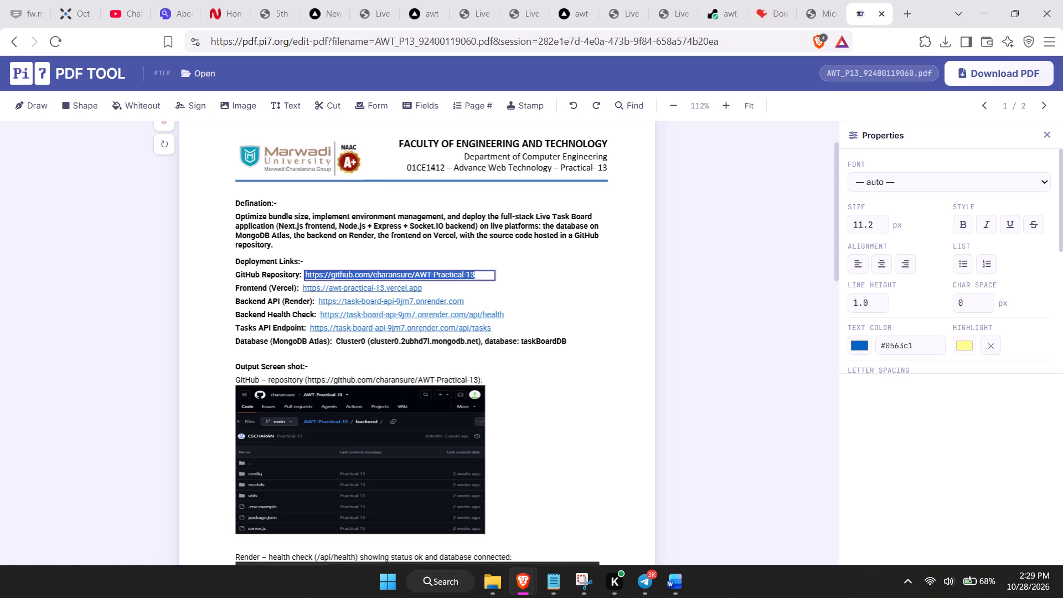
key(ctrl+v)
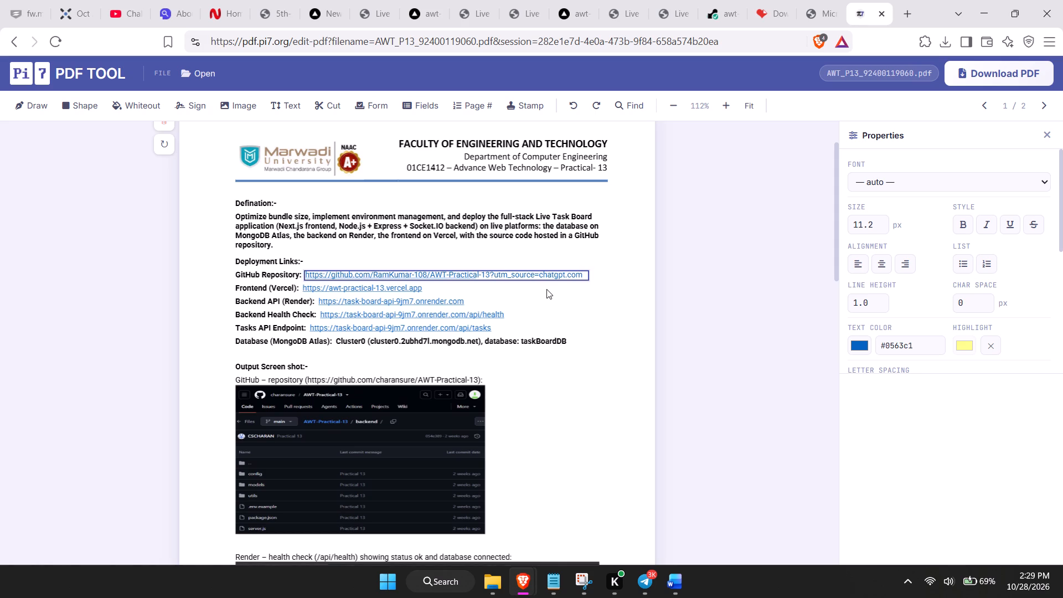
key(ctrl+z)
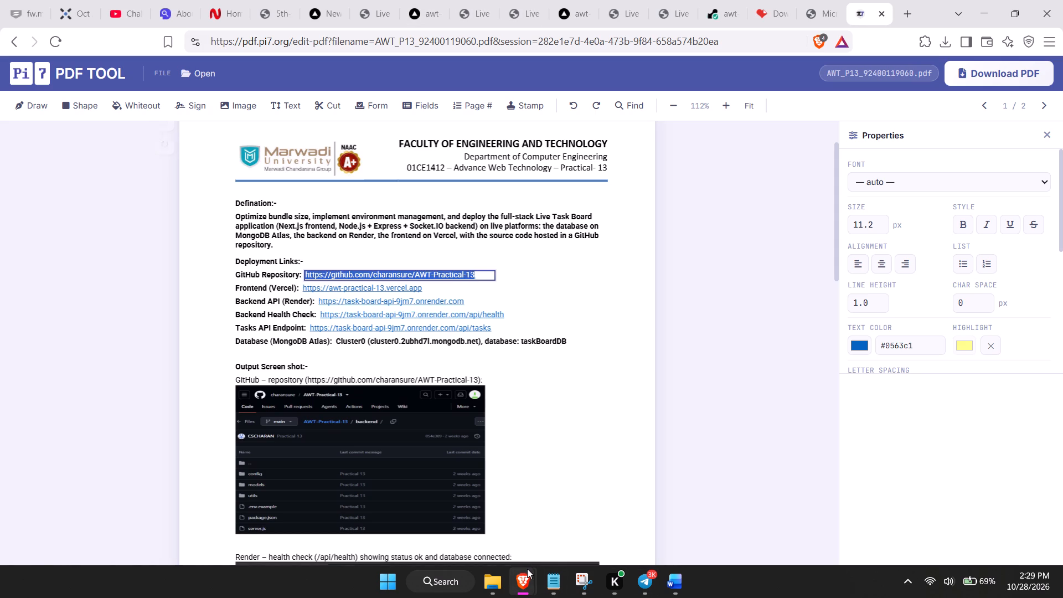
Switch to the AWT-Practical-13 GitHub repository page and reload it with "?utm_source=chatgpt.com" removed from its address.
click(559, 496)
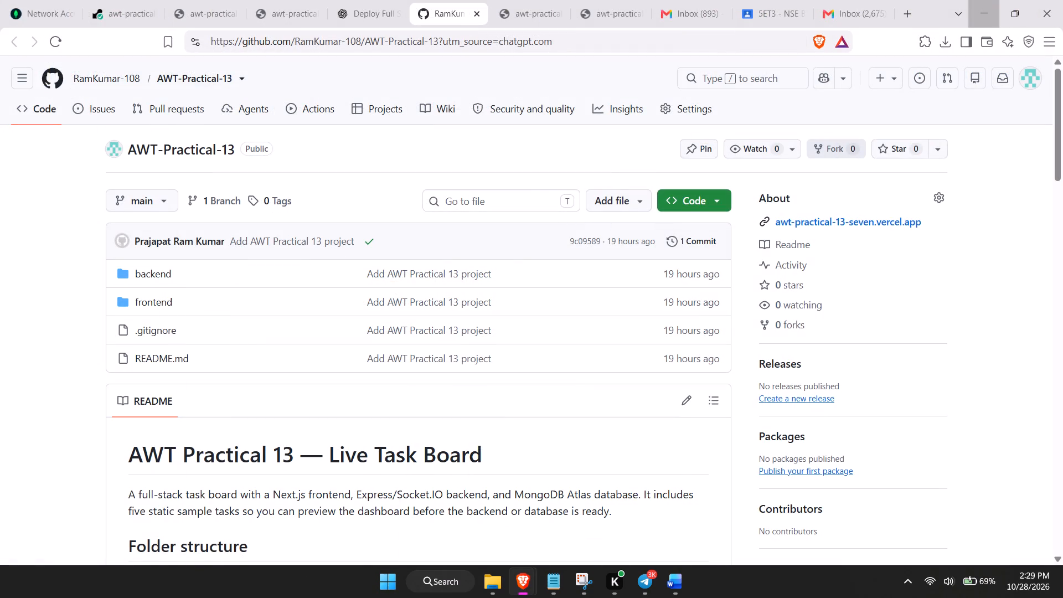
click(525, 6)
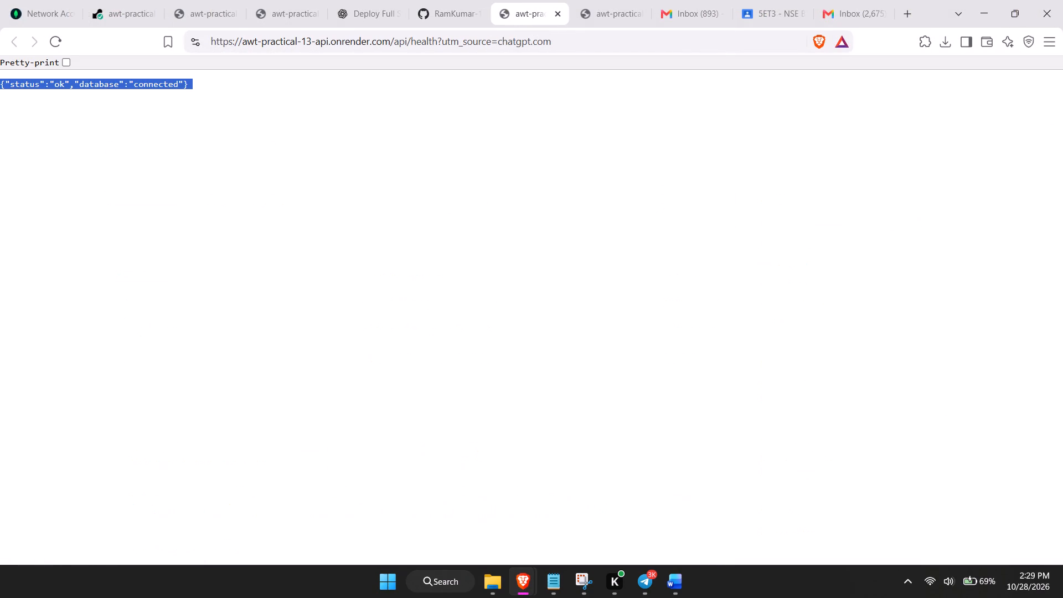
click(444, 11)
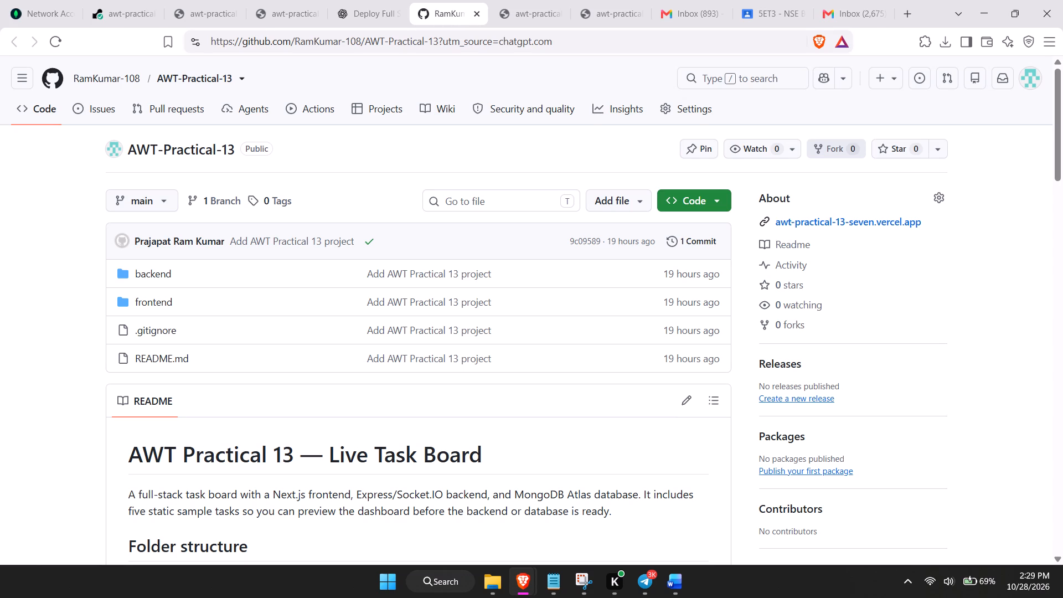
drag(572, 42, 440, 46)
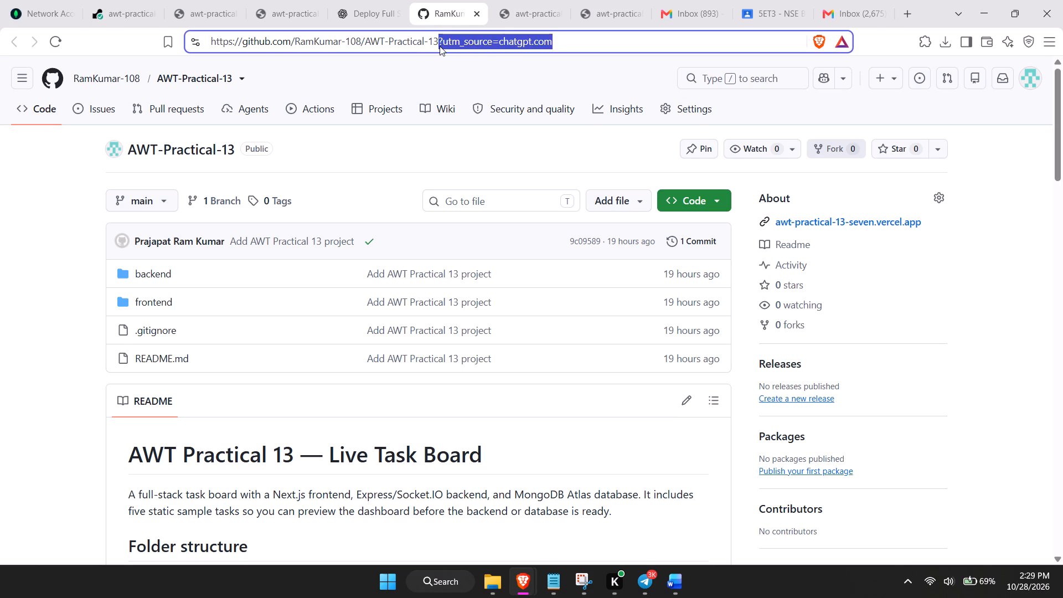
key(BackSpace)
key(Return)
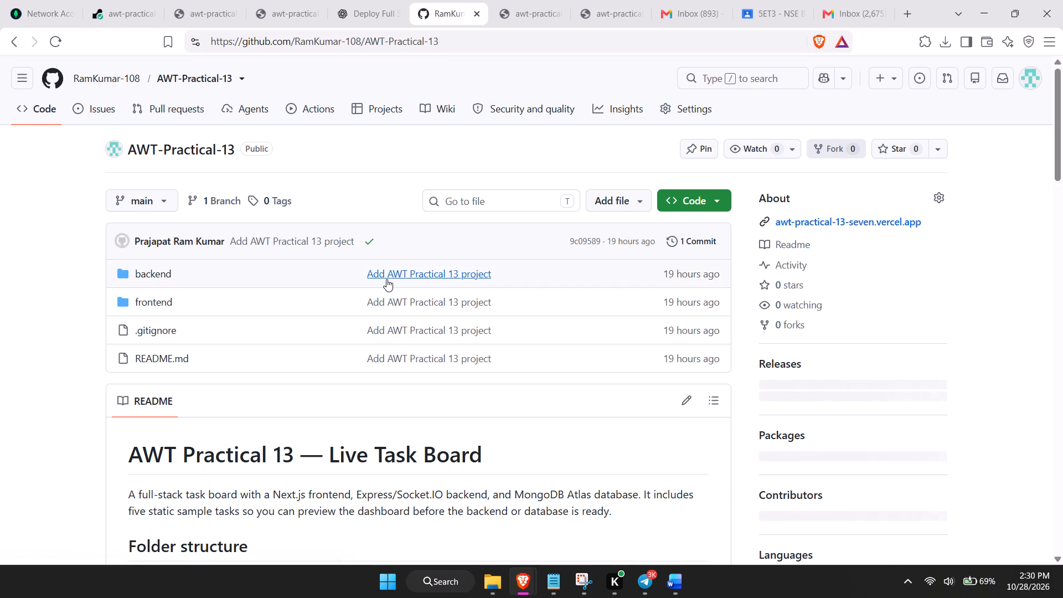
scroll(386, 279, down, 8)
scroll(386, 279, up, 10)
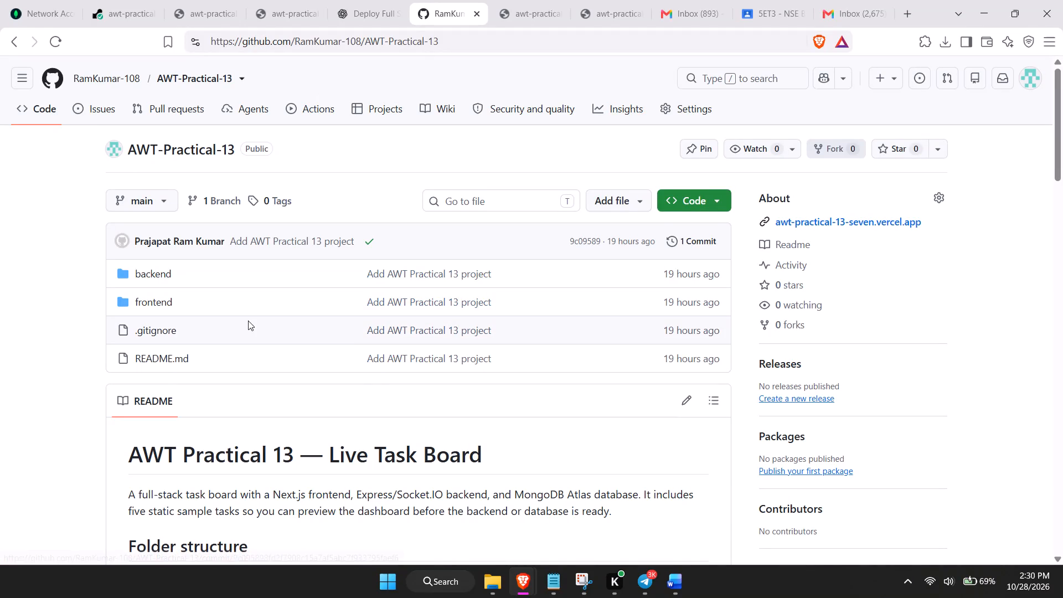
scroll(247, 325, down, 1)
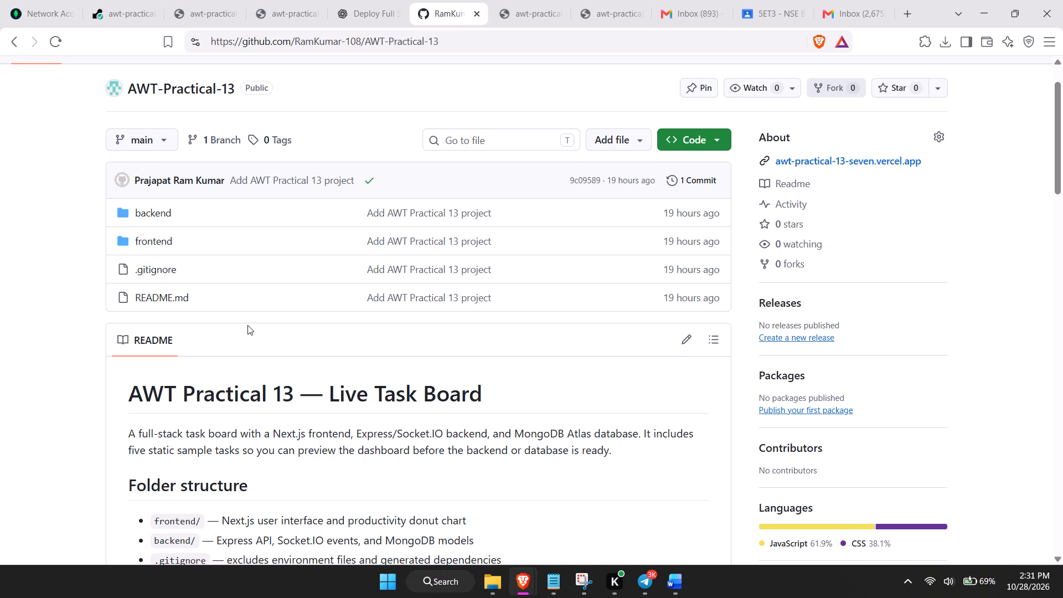
Copy the AWT-Practical-13 repository's address from GitHub and replace the report's GitHub Repository link text with it in the PDF editor.
click(317, 47)
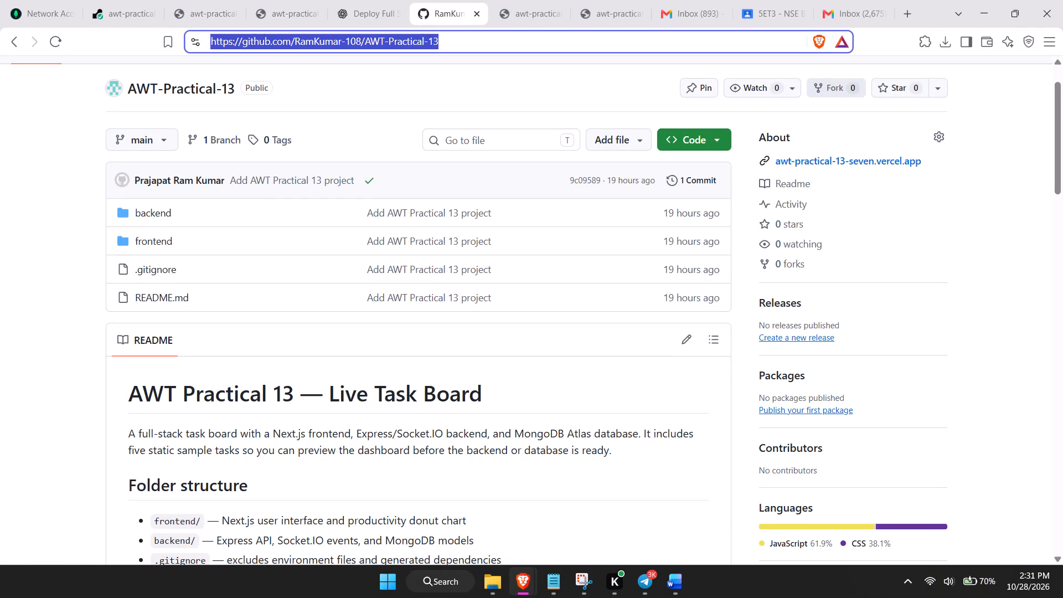
key(ctrl+c)
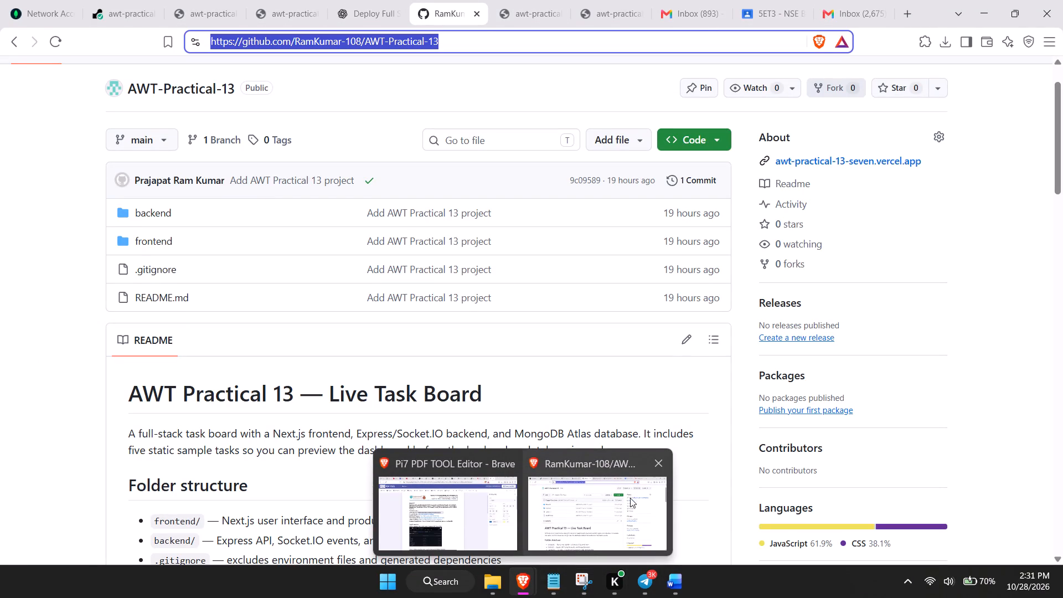
click(410, 526)
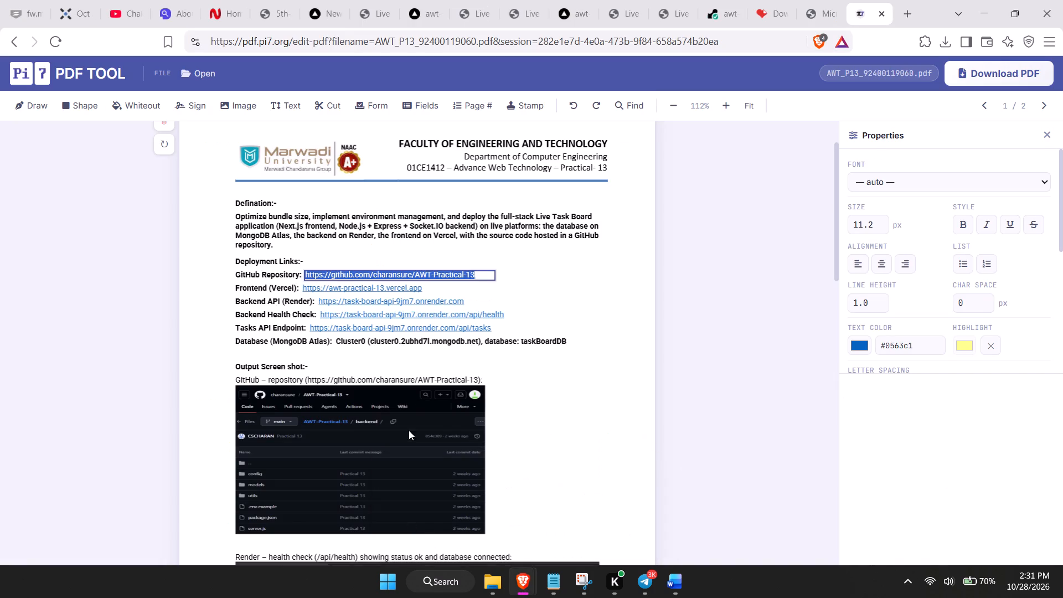
key(ctrl+v)
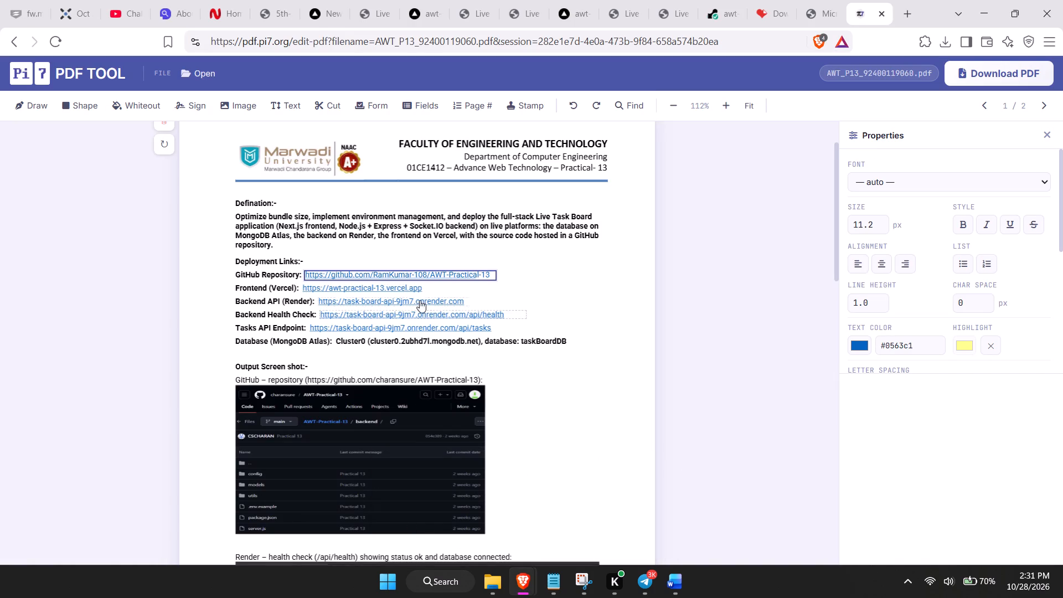
click(398, 286)
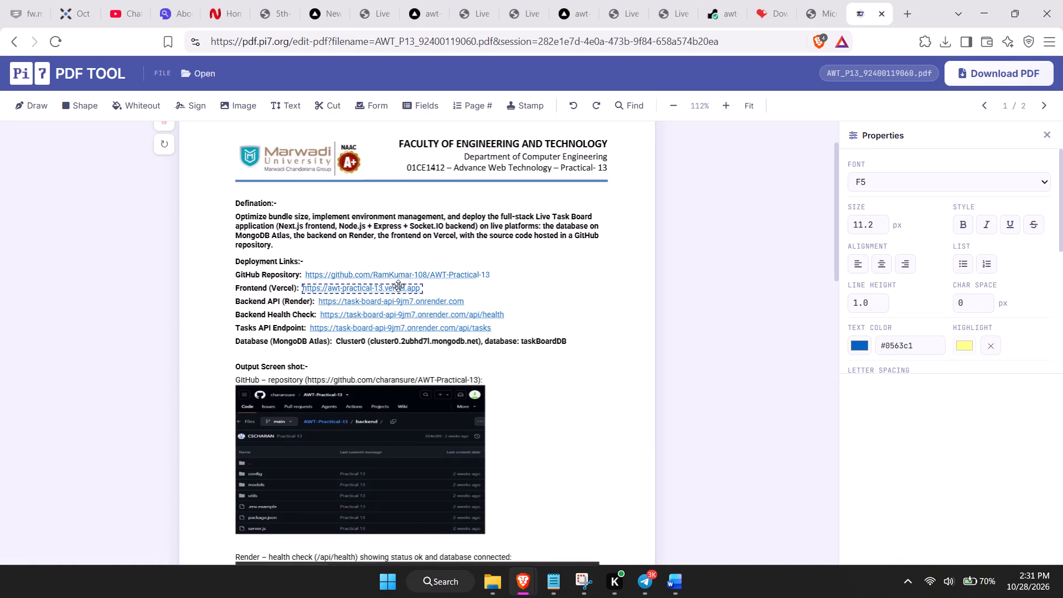
click(399, 290)
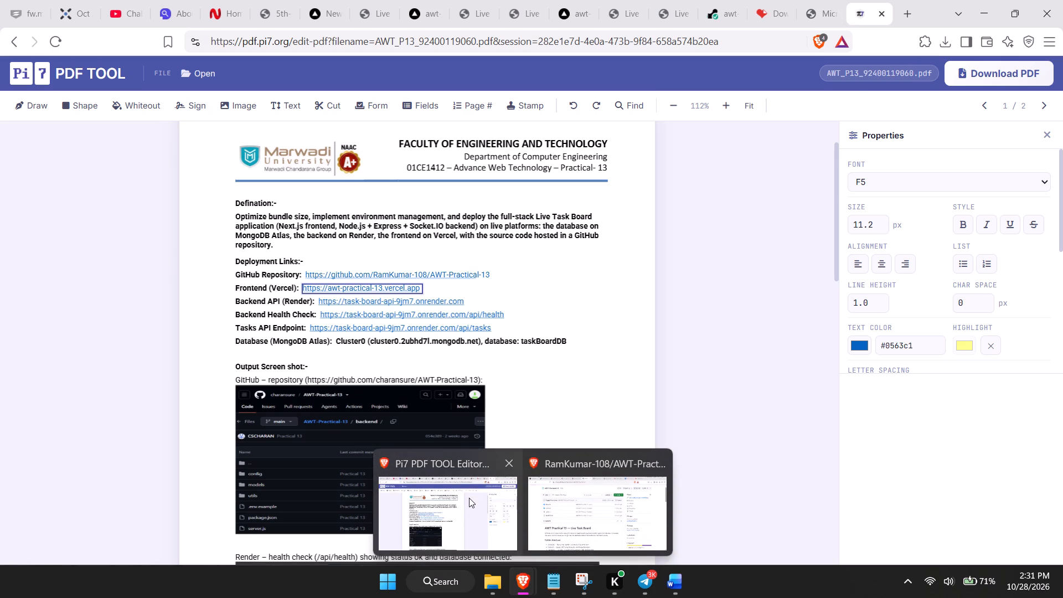
click(469, 498)
click(564, 528)
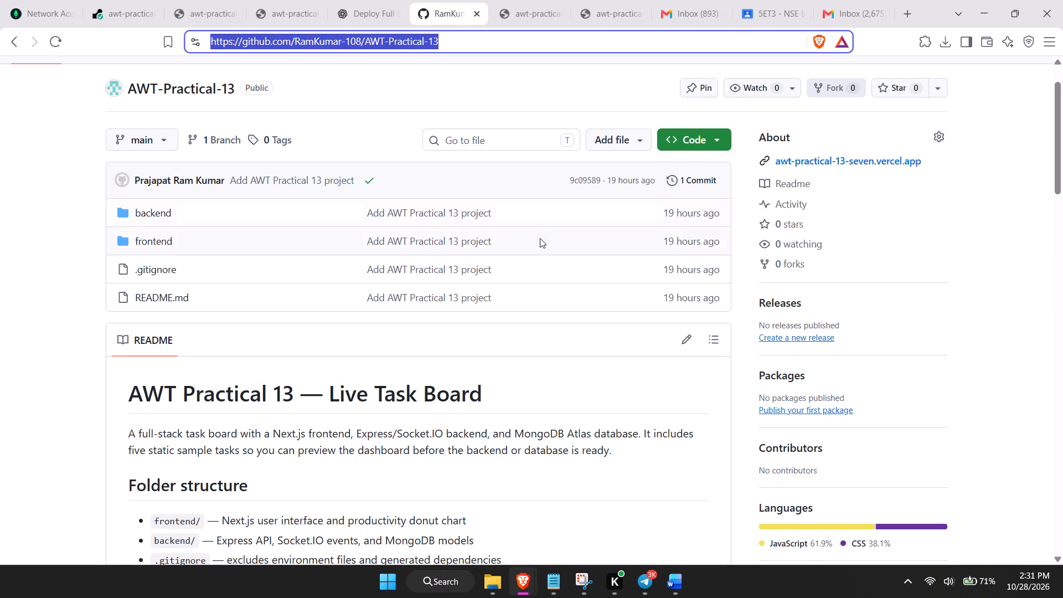
click(381, 10)
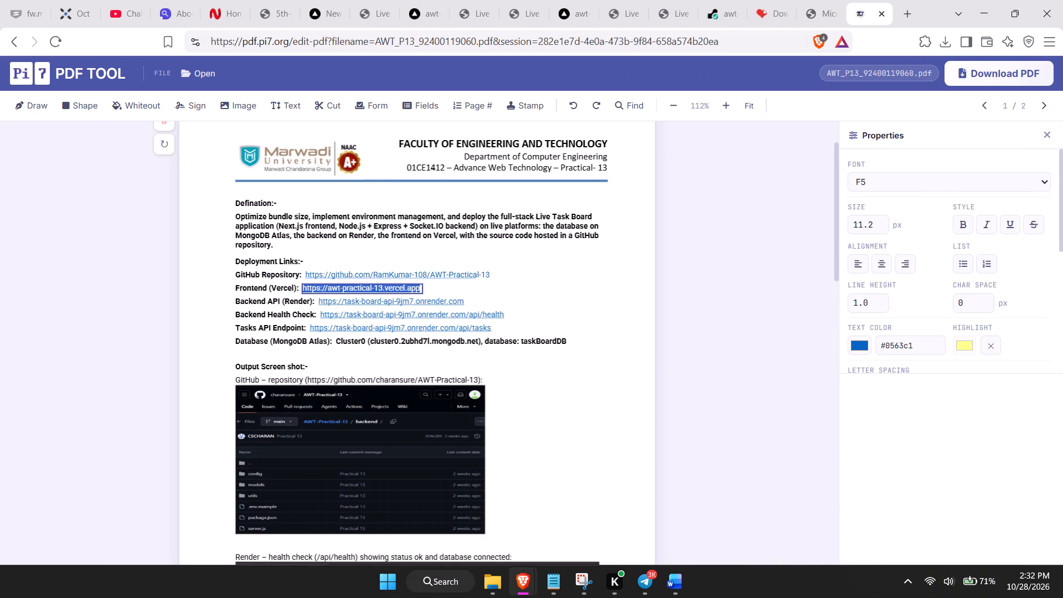
key(ctrl+c)
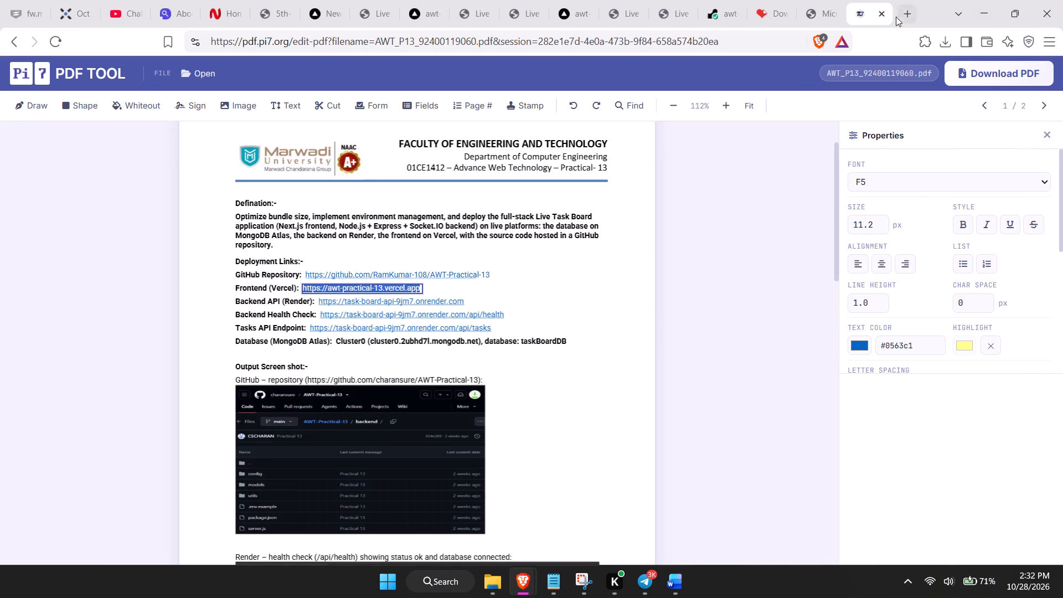
click(899, 11)
key(ctrl+v)
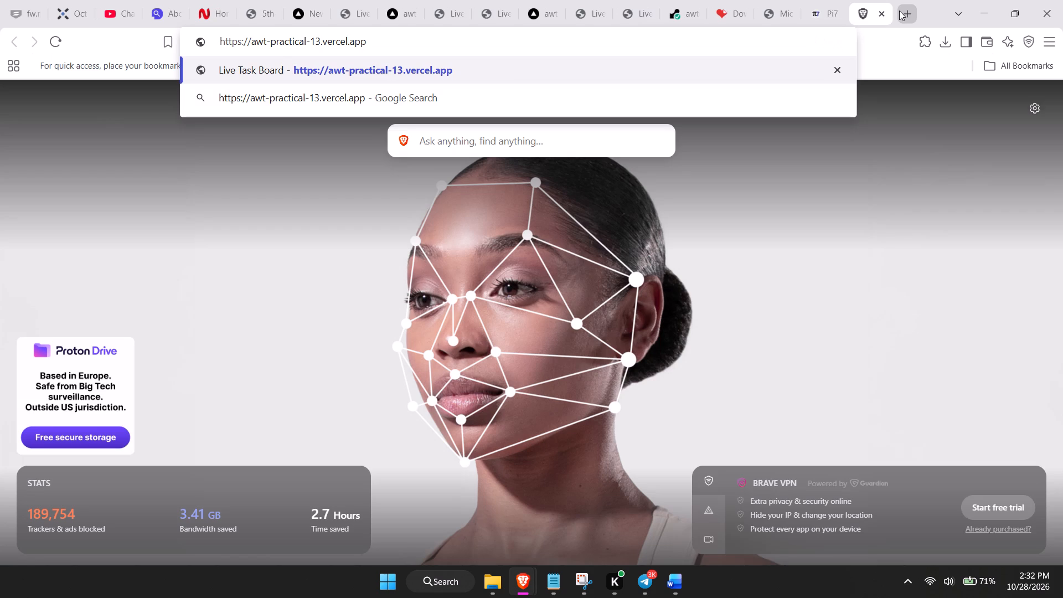
key(Return)
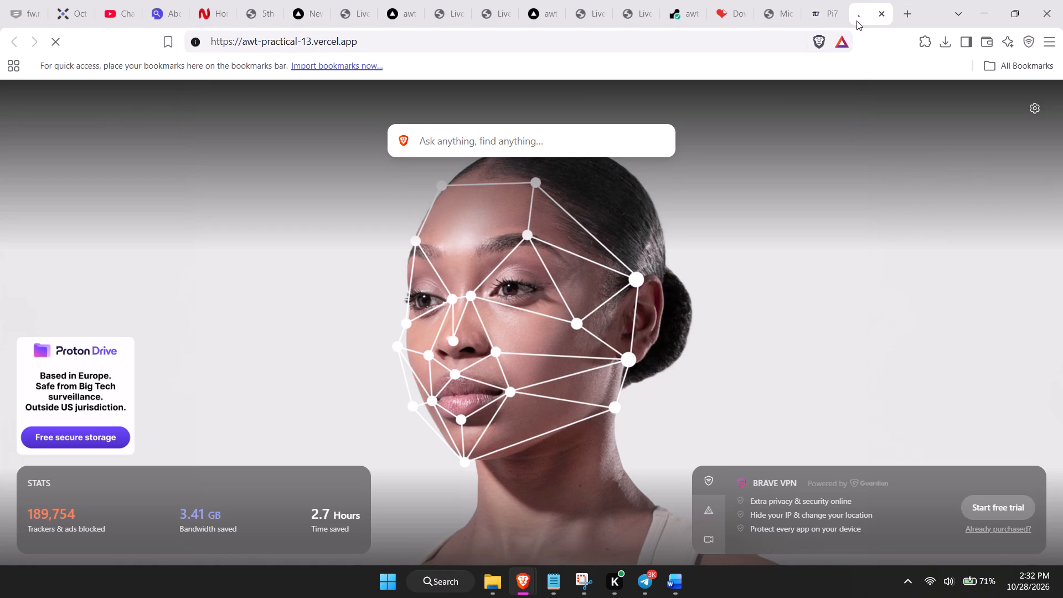
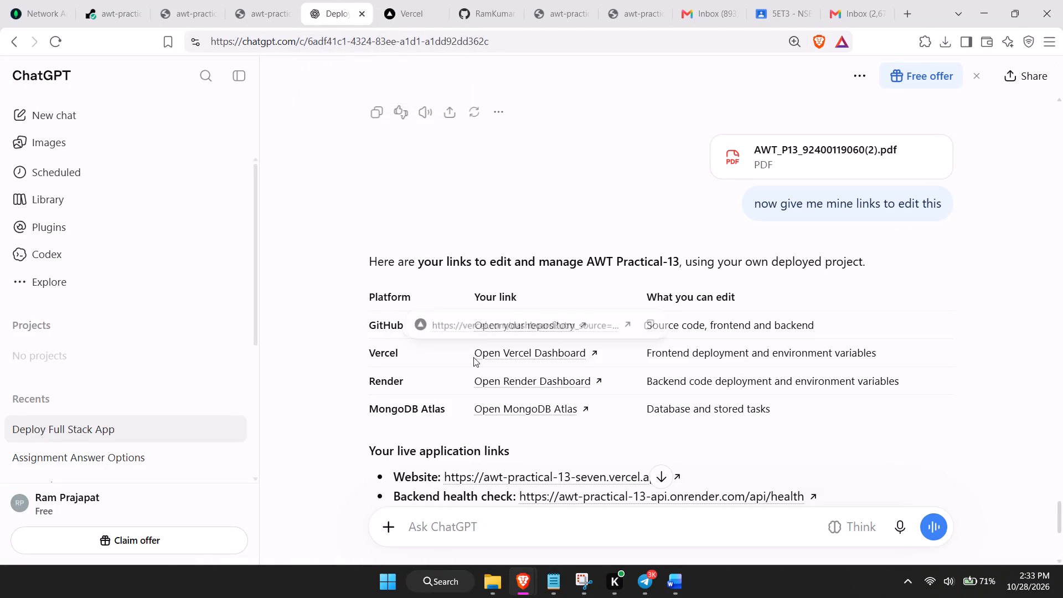
Open the live website from the ChatGPT answer, close the Vercel dashboard page, and reload the site without the ?utm_source=chatgpt.com suffix.
click(523, 477)
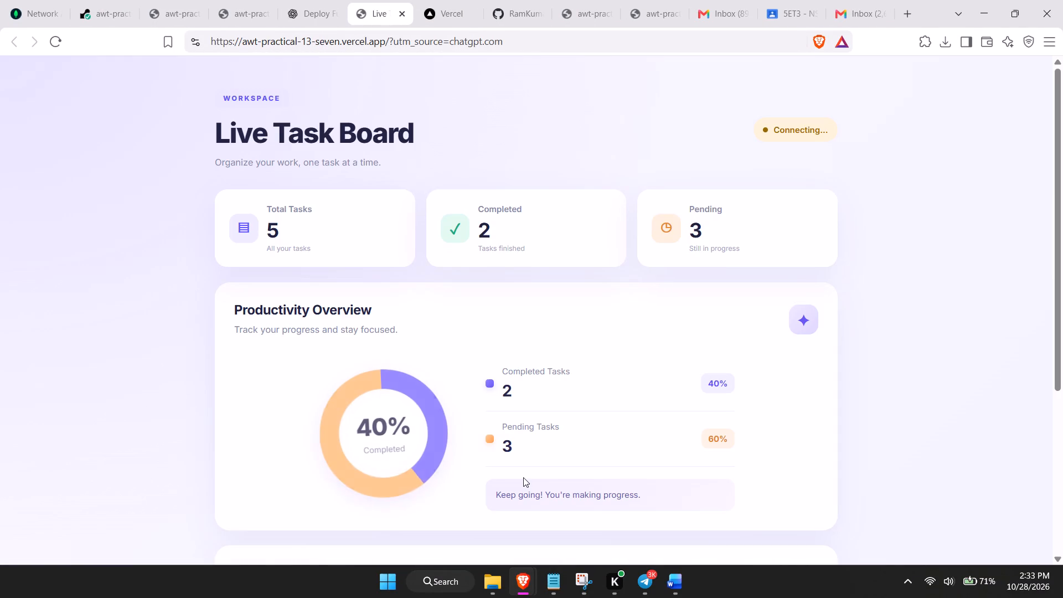
click(437, 16)
click(467, 11)
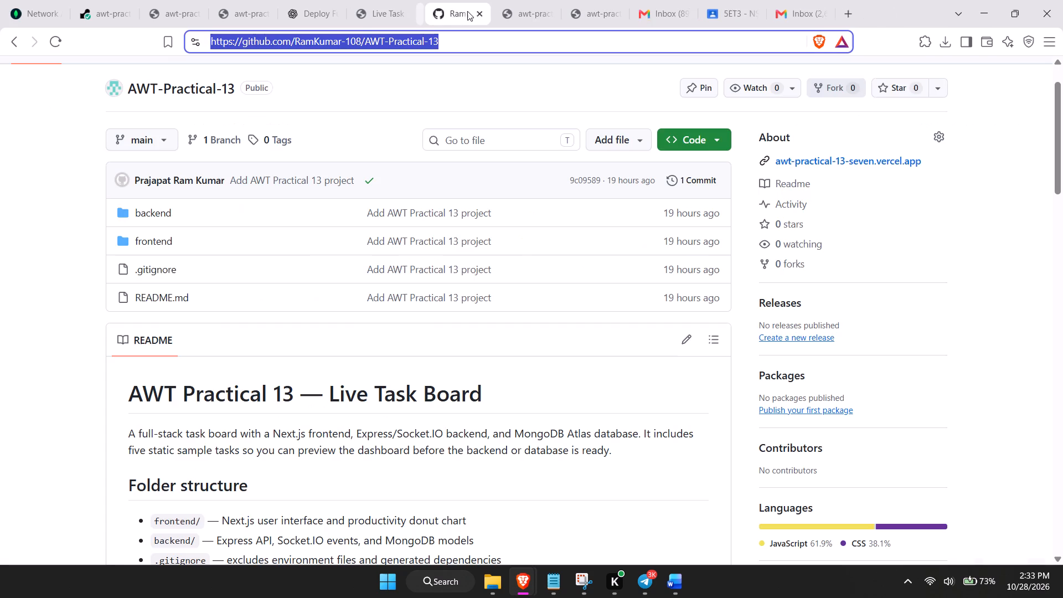
click(363, 16)
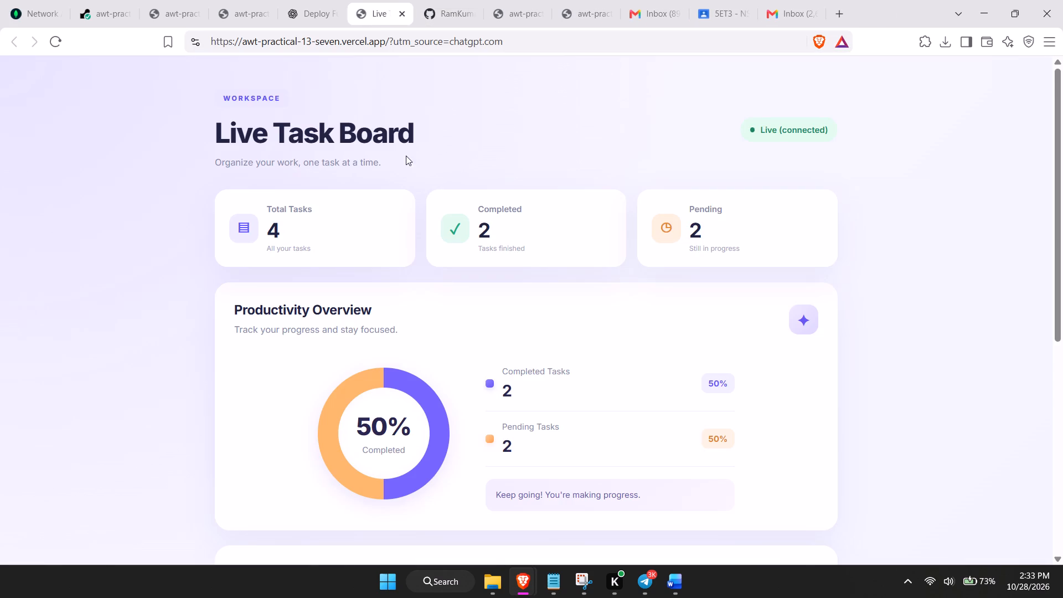
click(515, 42)
drag(515, 42, 395, 36)
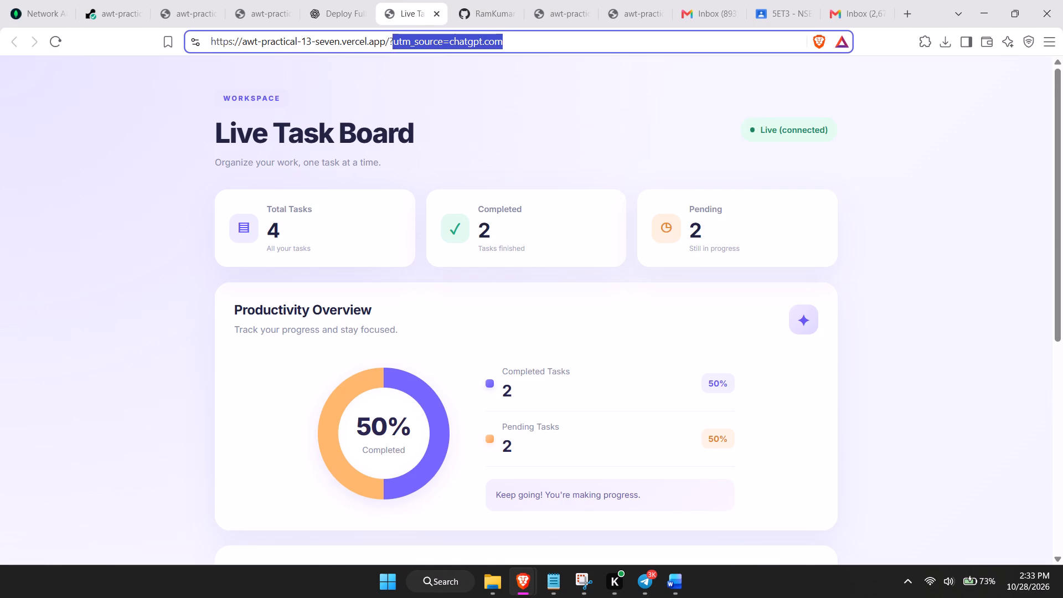
drag(395, 36, 391, 39)
click(391, 39)
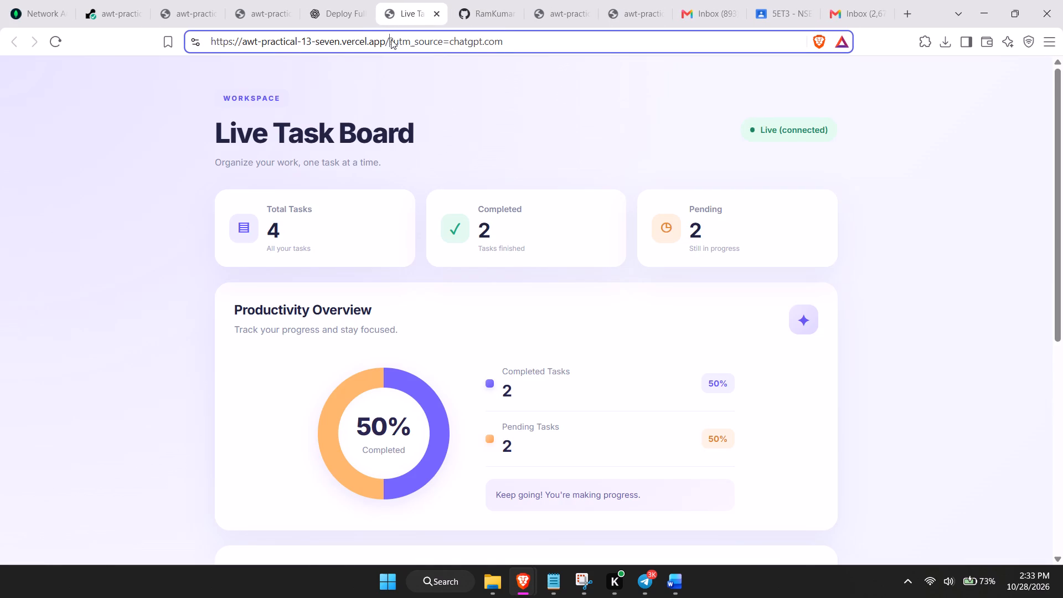
drag(391, 39, 535, 34)
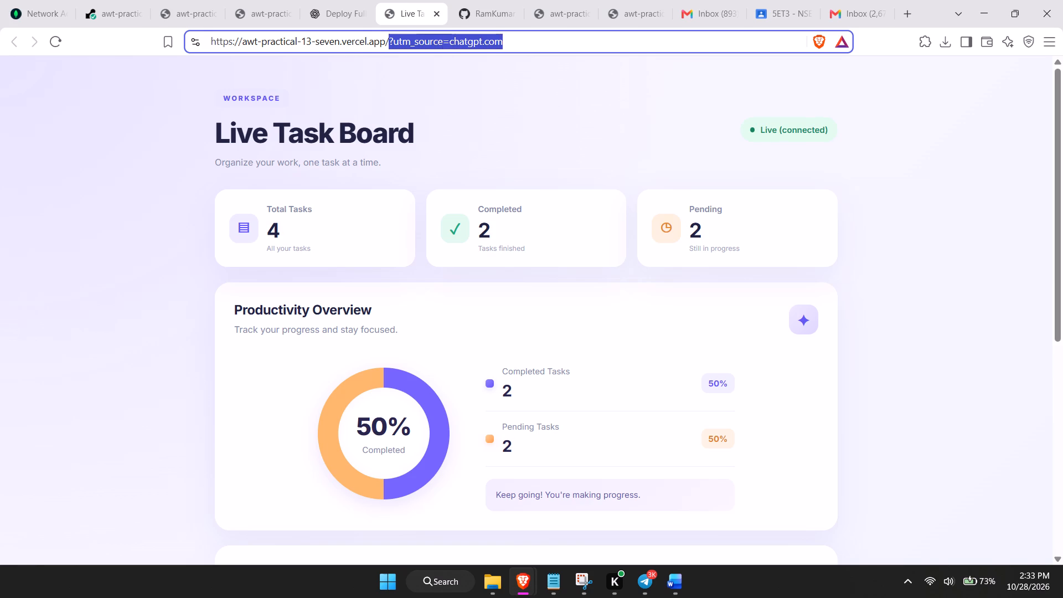
key(BackSpace)
key(Return)
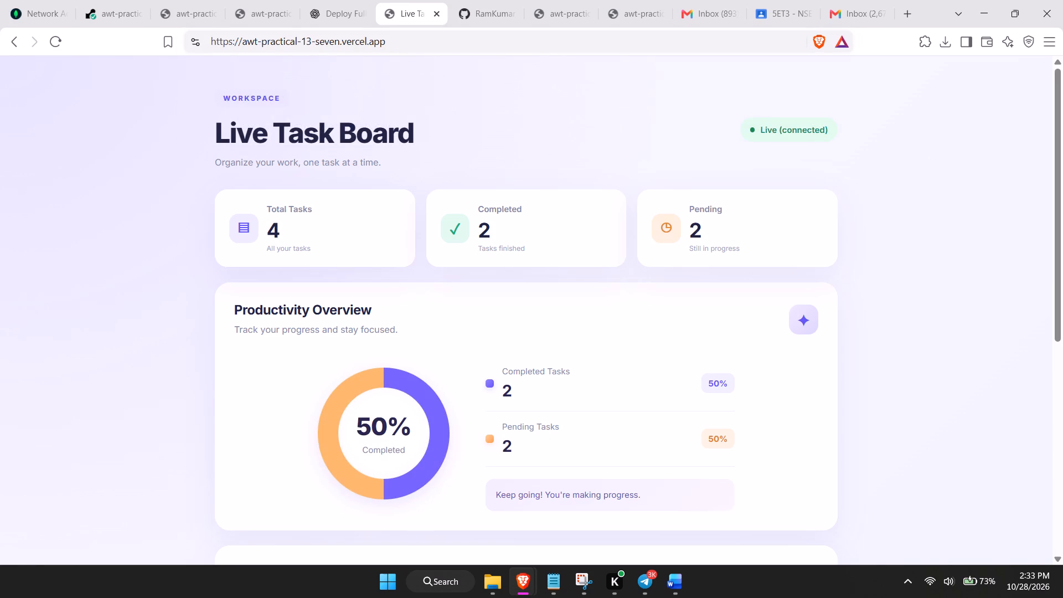
scroll(424, 270, down, 6)
scroll(424, 270, up, 2)
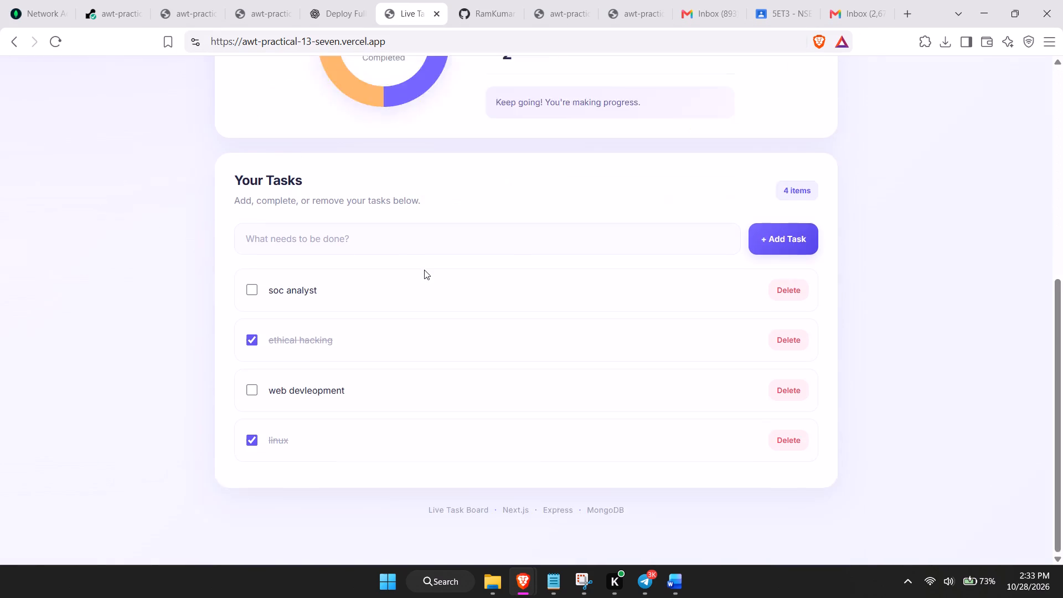
scroll(424, 270, up, 4)
scroll(424, 270, down, 3)
scroll(424, 270, up, 3)
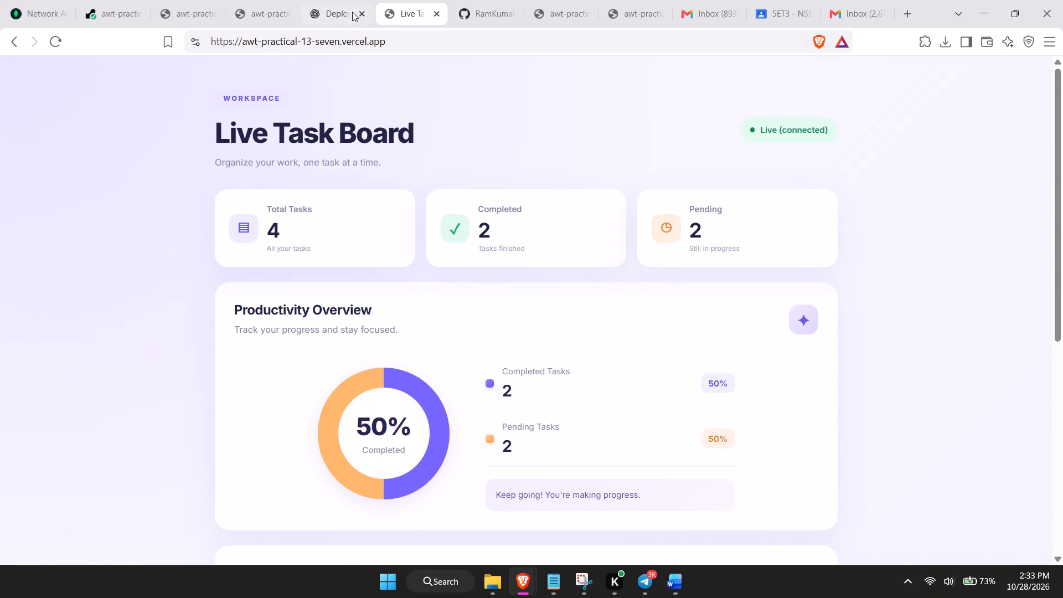
click(400, 39)
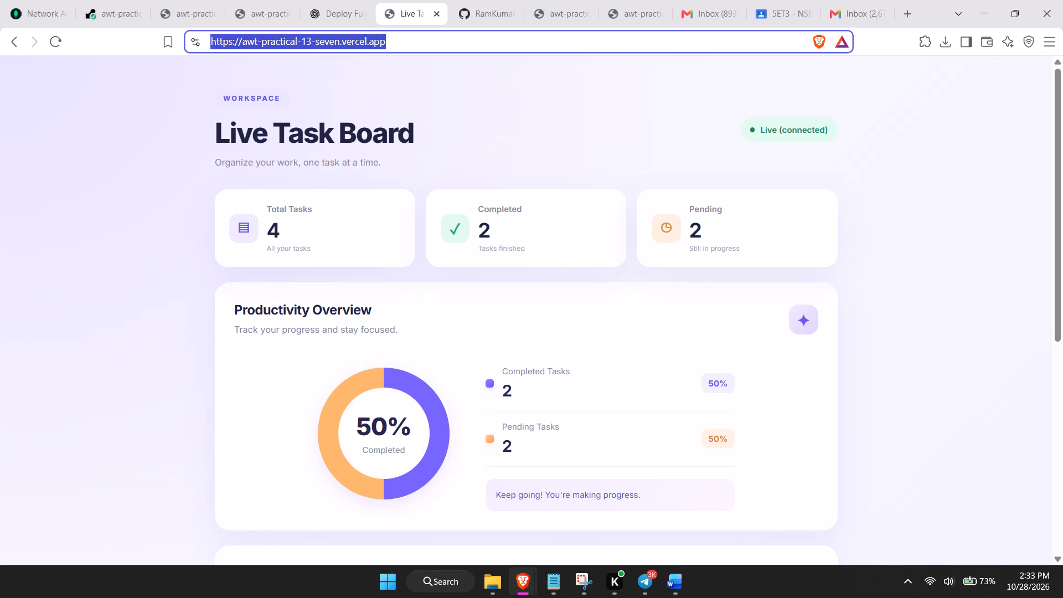
key(ctrl+c)
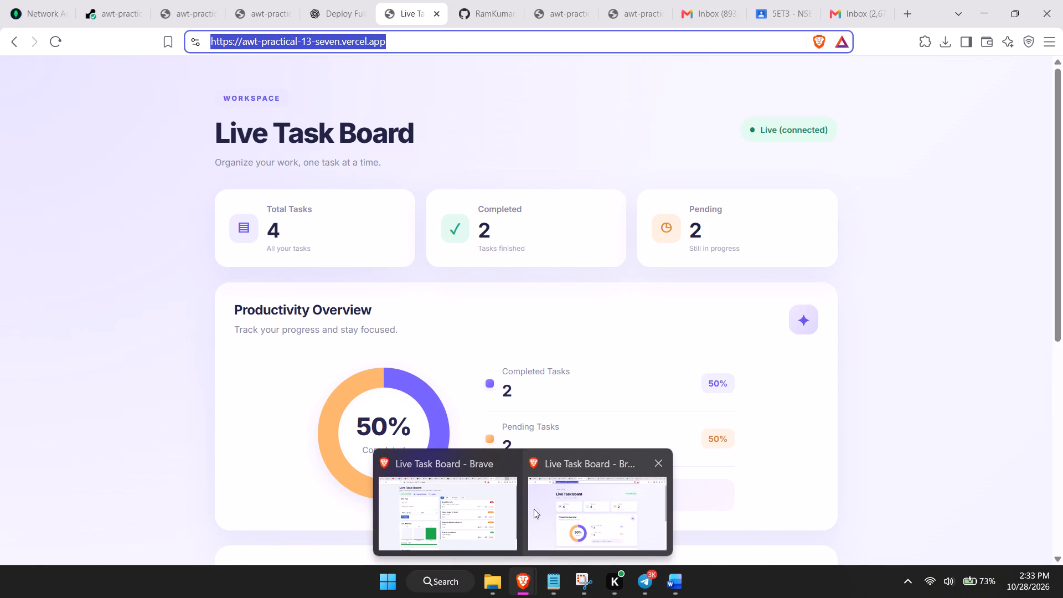
click(506, 514)
click(823, 4)
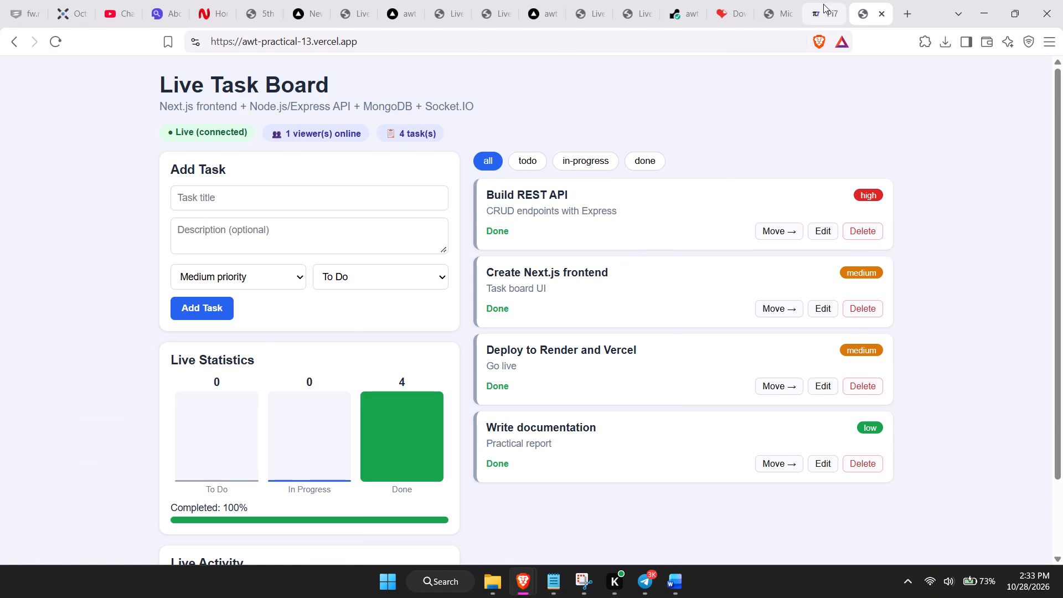
key(ctrl+v)
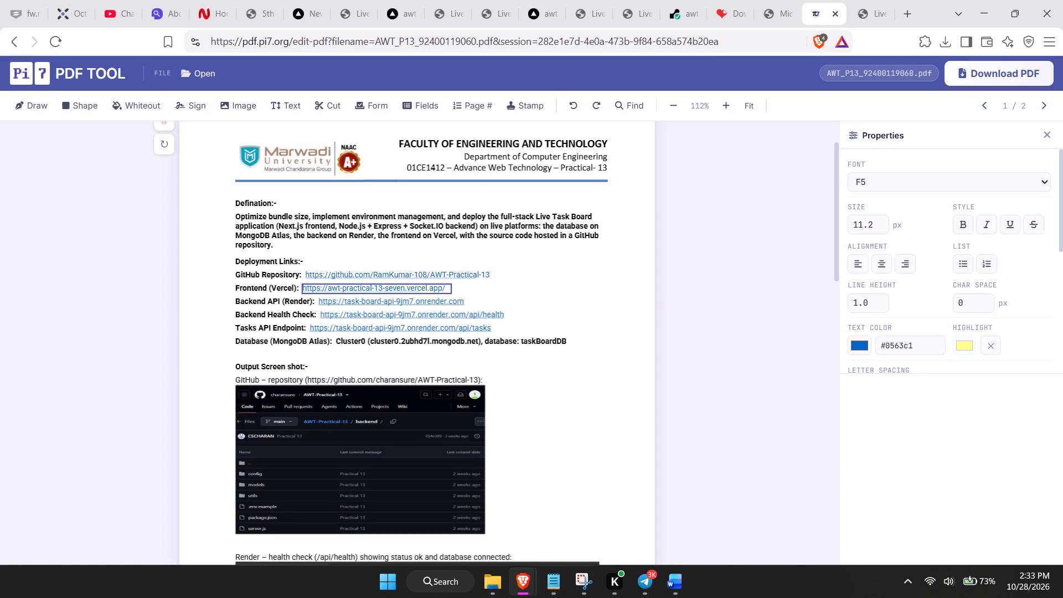
click(469, 302)
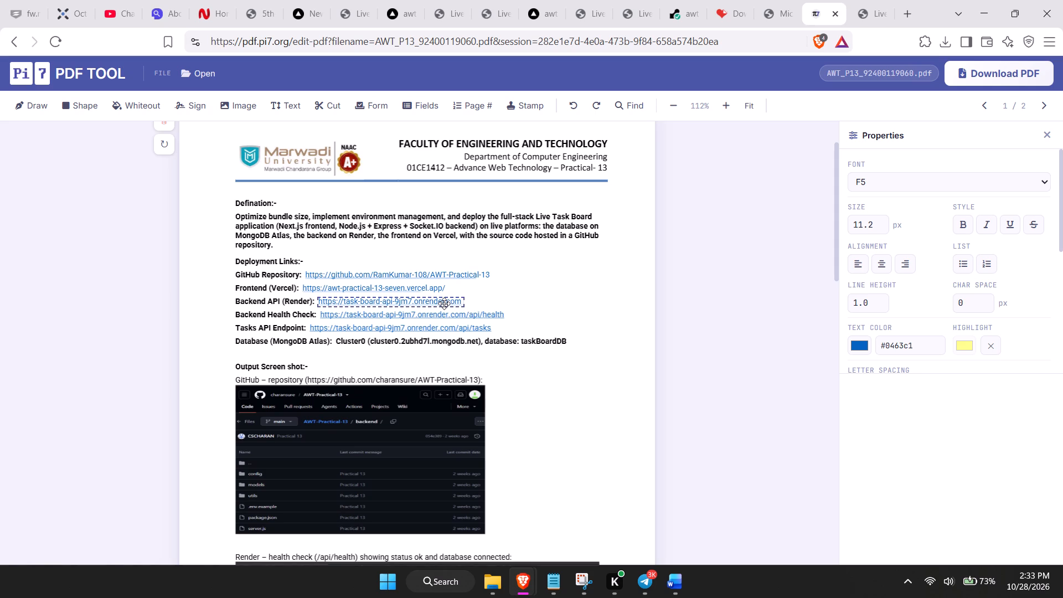
click(444, 303)
key(ctrl+a)
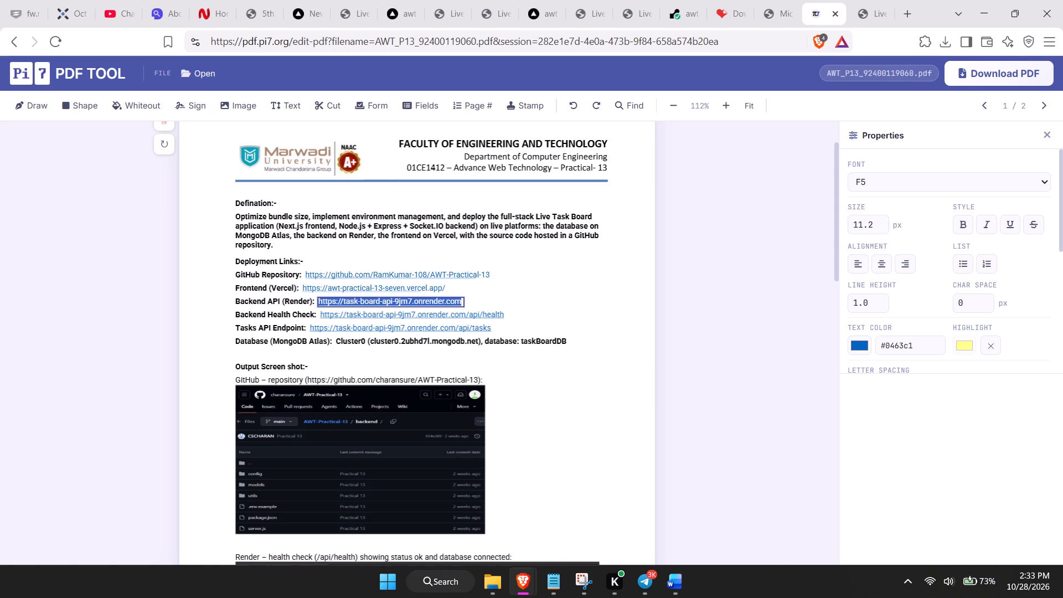
key(ctrl+c)
ctrl+click(430, 304)
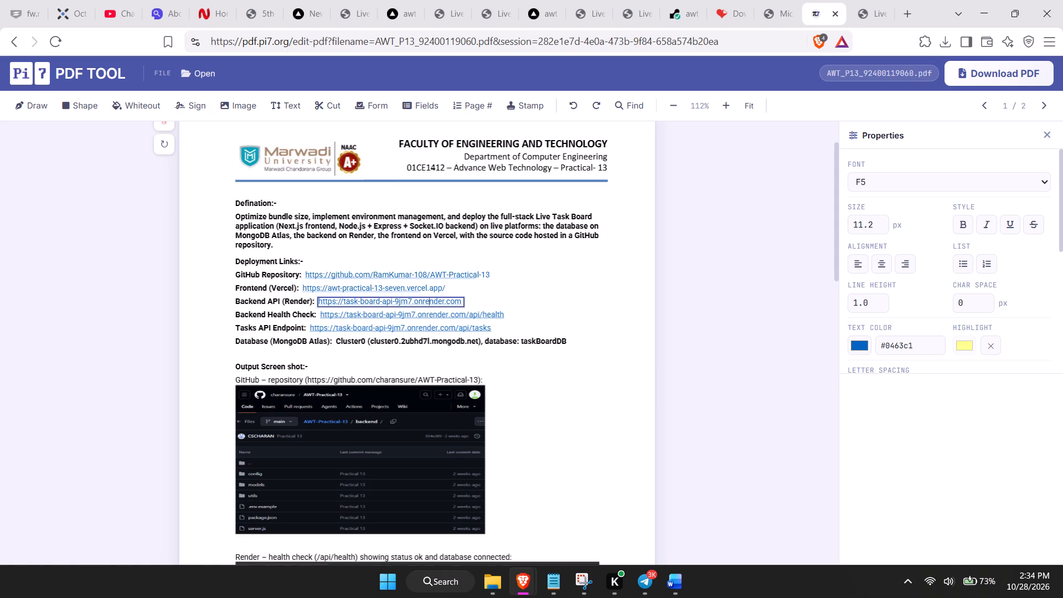
click(911, 9)
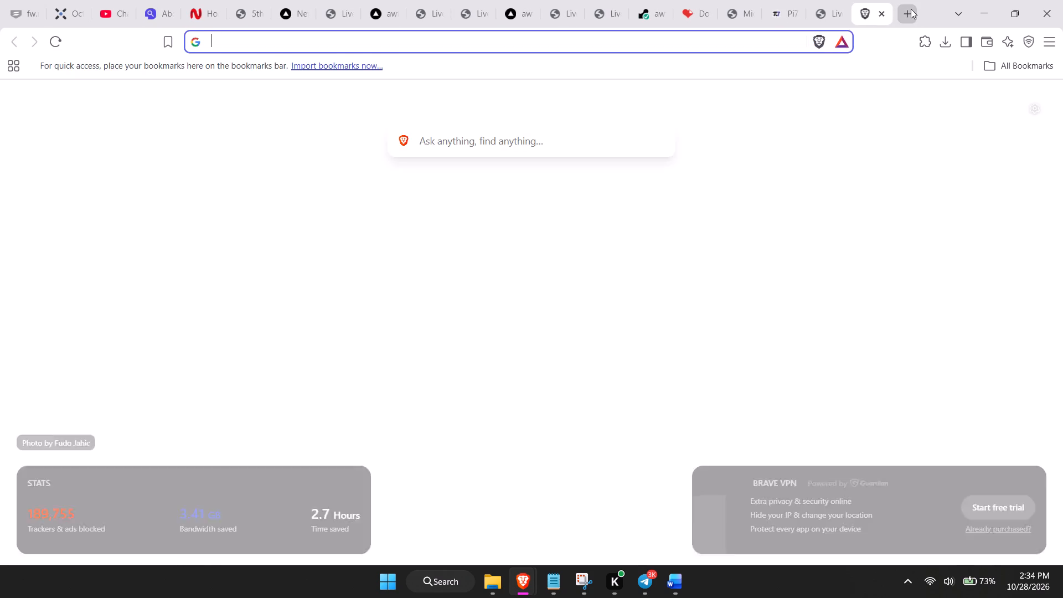
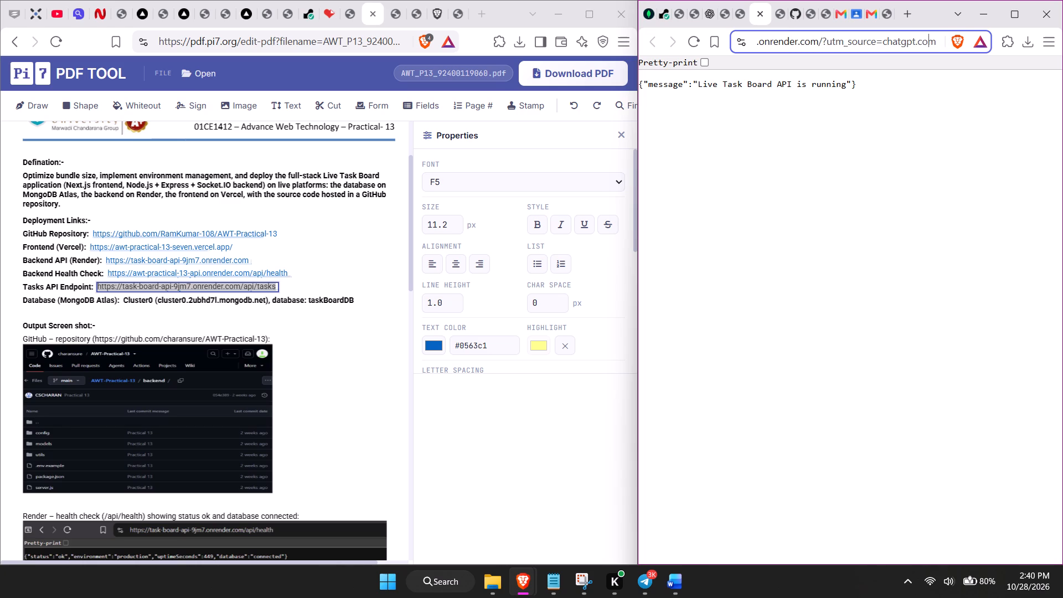
click(932, 45)
key(Delete)
key(BackSpace)
key(BackSpace)
key(BackSpace)
key(BackSpace)
key(BackSpace)
key(BackSpace)
key(BackSpace)
key(BackSpace)
key(BackSpace)
key(BackSpace)
key(BackSpace)
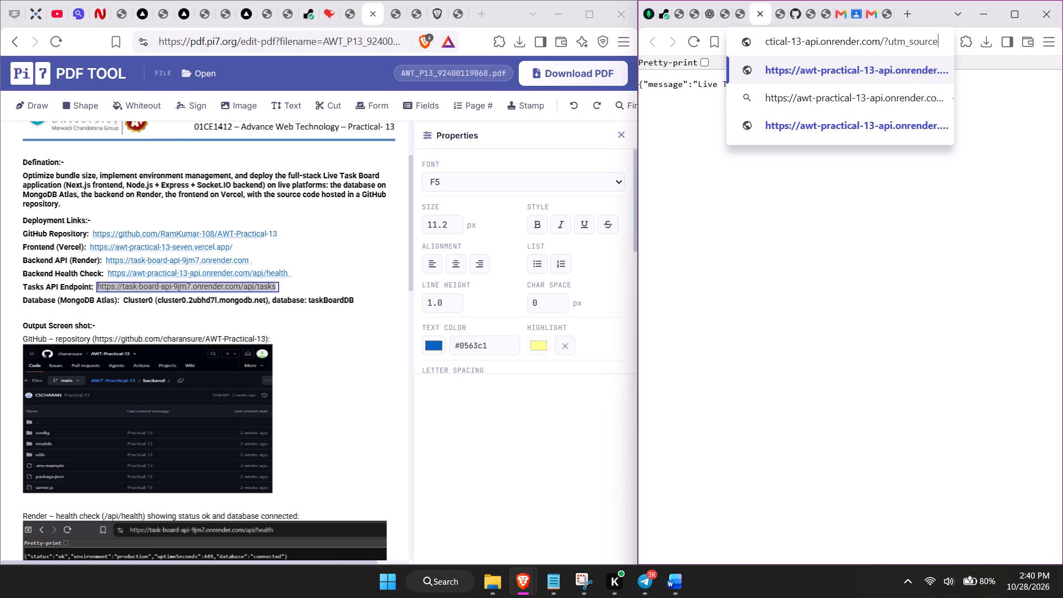
key(BackSpace)
key(BackSpace)
key(BackSpace)
key(BackSpace)
key(BackSpace)
key(BackSpace)
key(BackSpace)
key(BackSpace)
key(BackSpace)
key(BackSpace)
key(BackSpace)
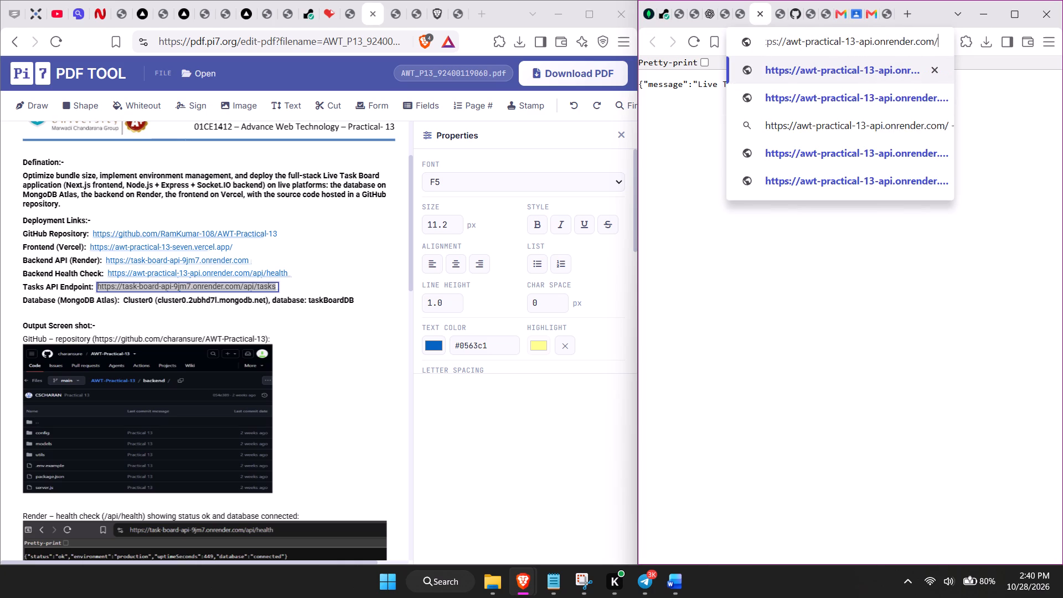
key(BackSpace)
key(Return)
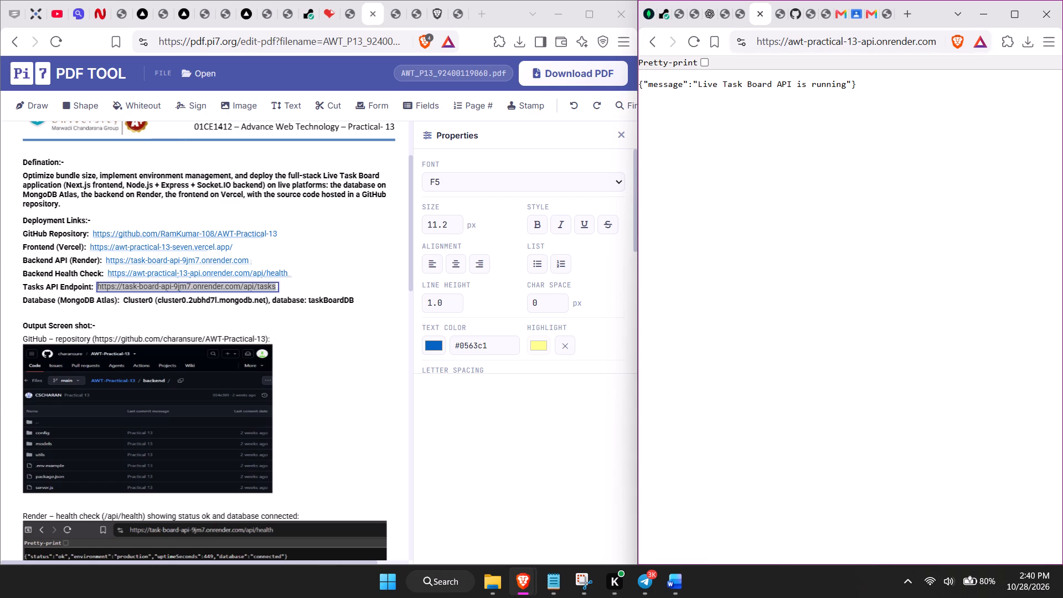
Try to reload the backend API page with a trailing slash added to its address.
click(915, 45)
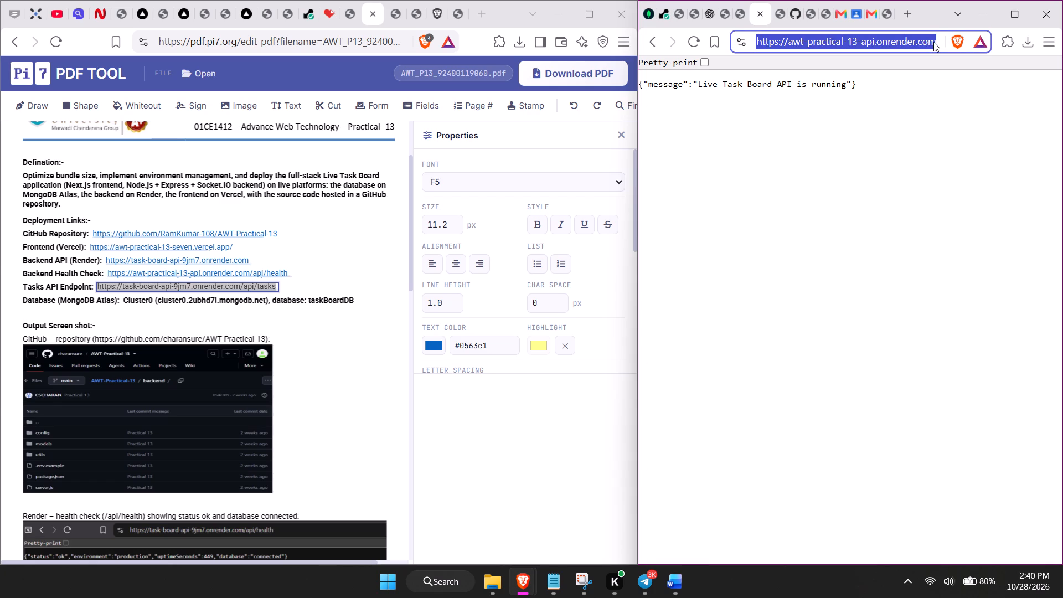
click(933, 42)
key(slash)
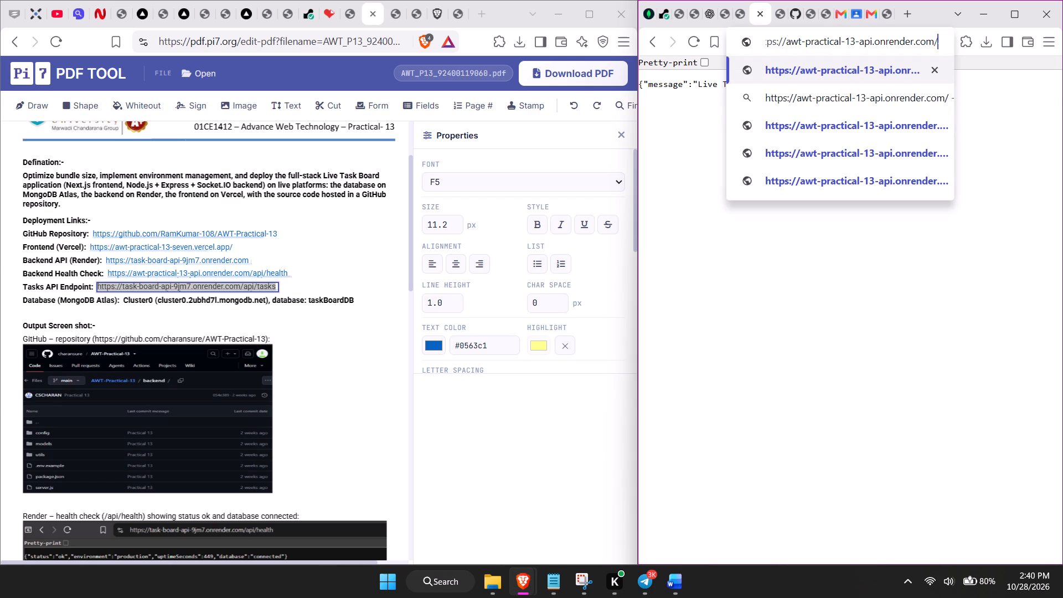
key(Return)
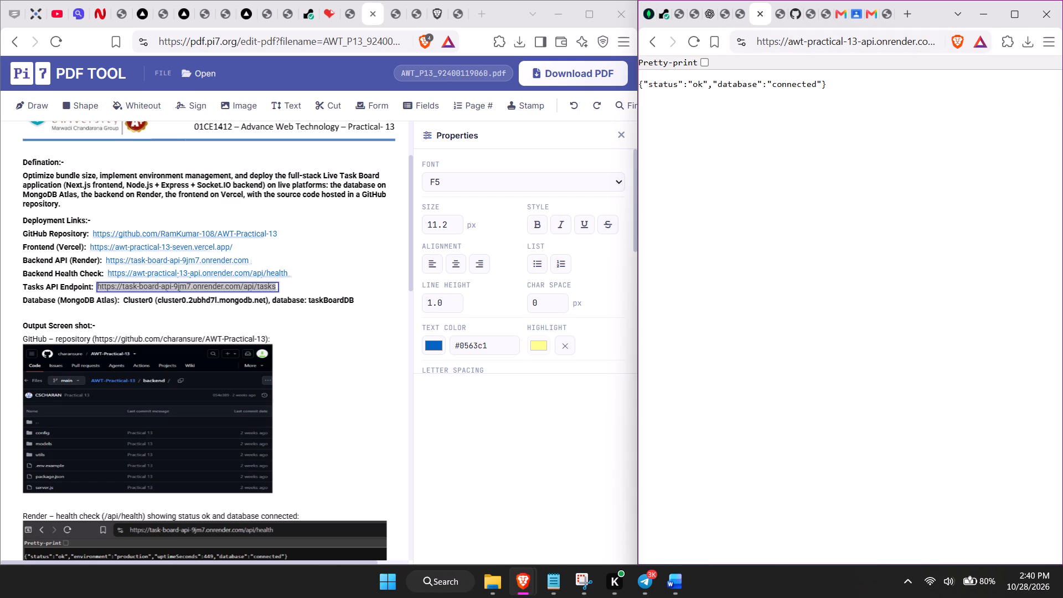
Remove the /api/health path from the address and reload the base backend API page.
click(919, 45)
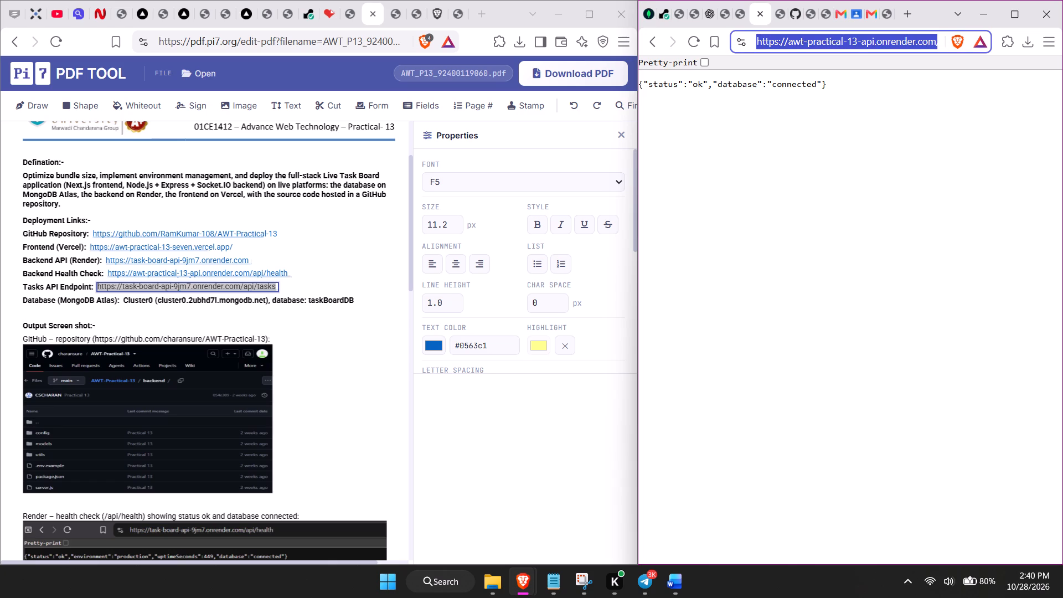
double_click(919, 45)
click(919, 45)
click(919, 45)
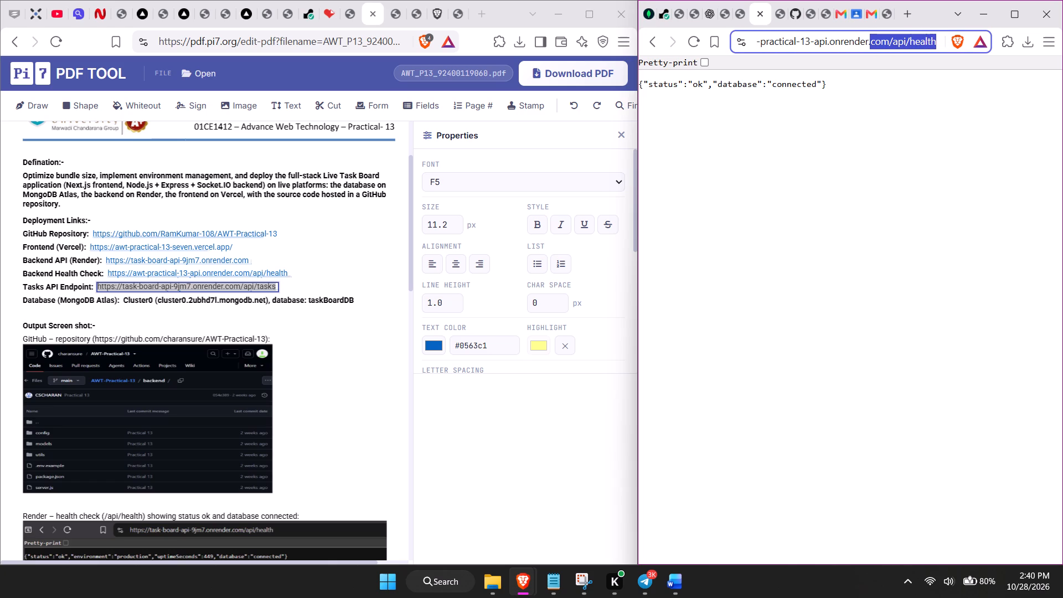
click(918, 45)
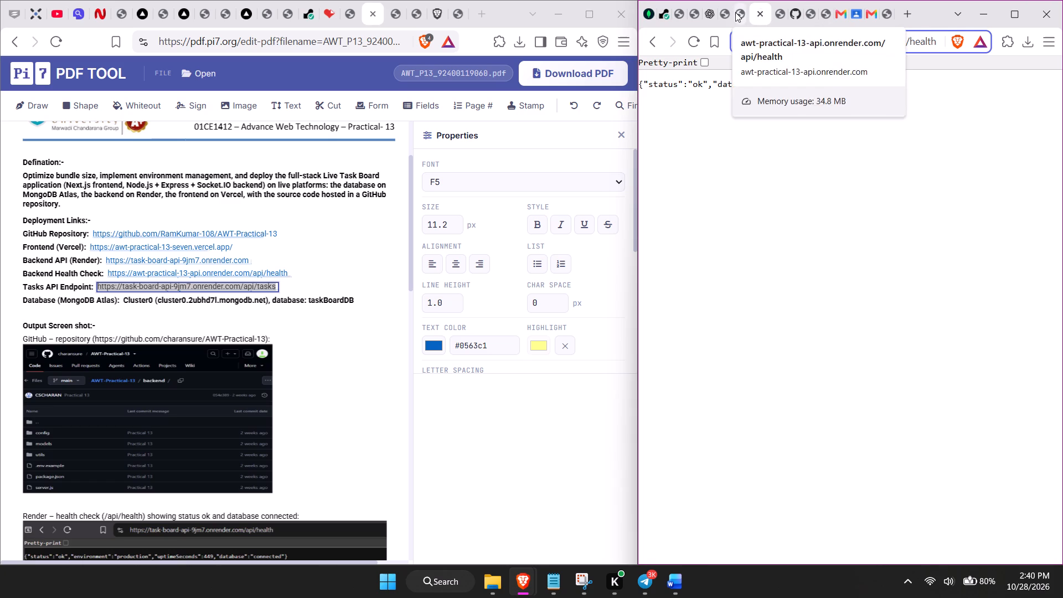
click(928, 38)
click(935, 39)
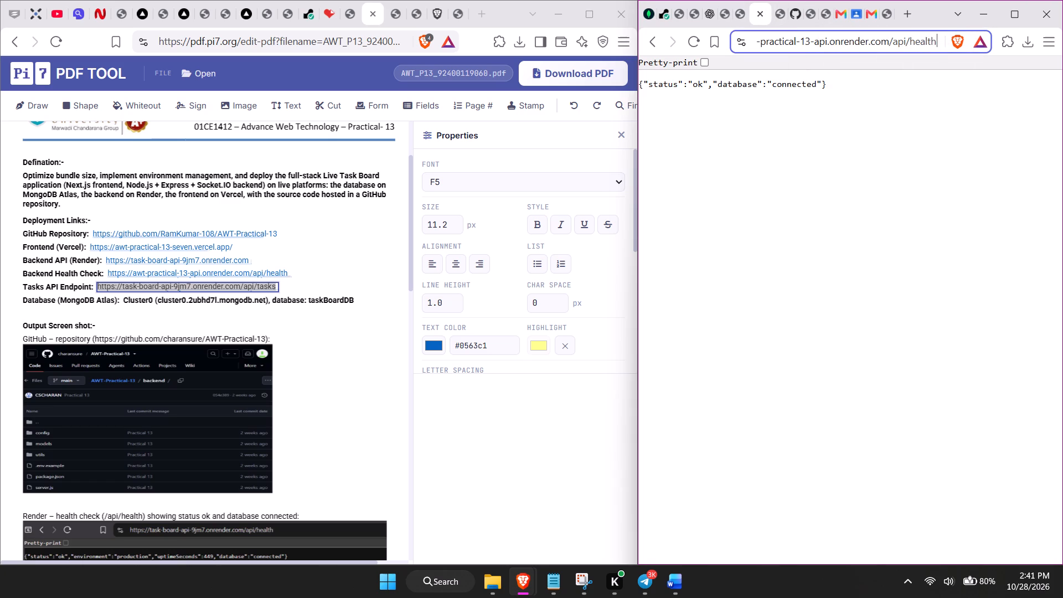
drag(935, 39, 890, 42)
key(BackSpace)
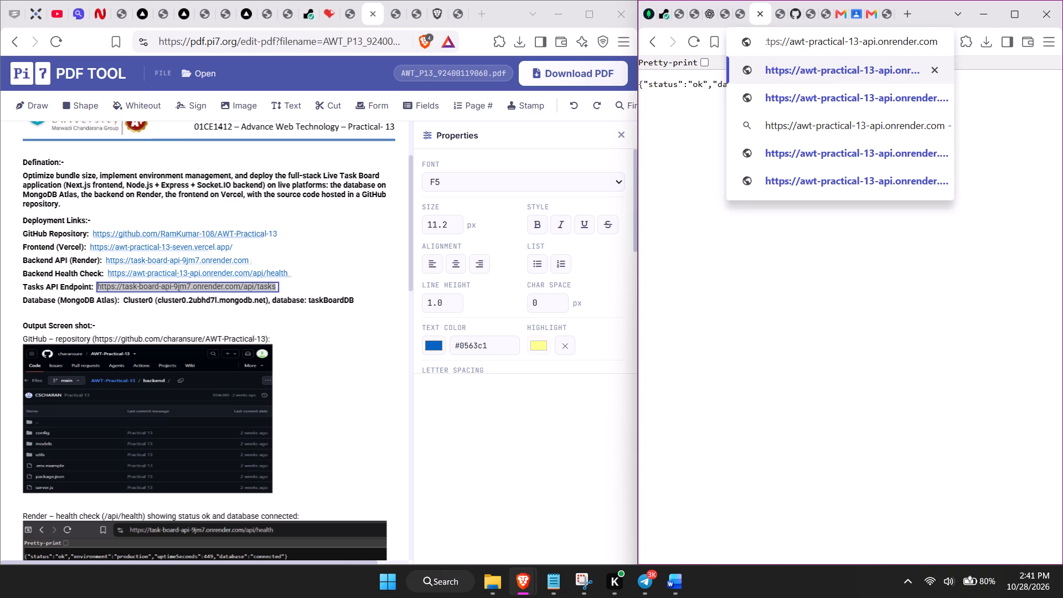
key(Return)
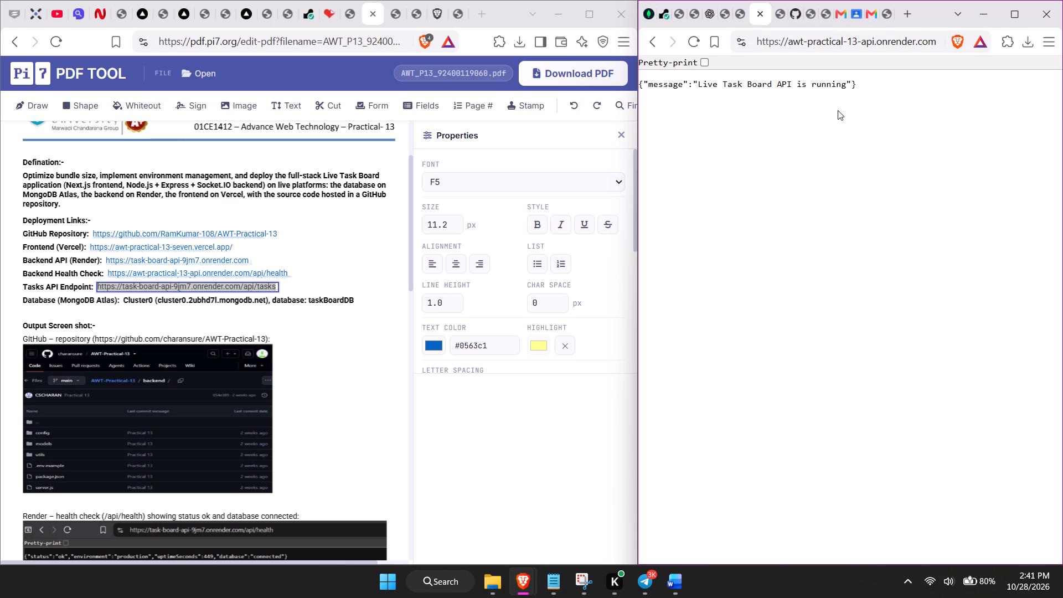
click(914, 43)
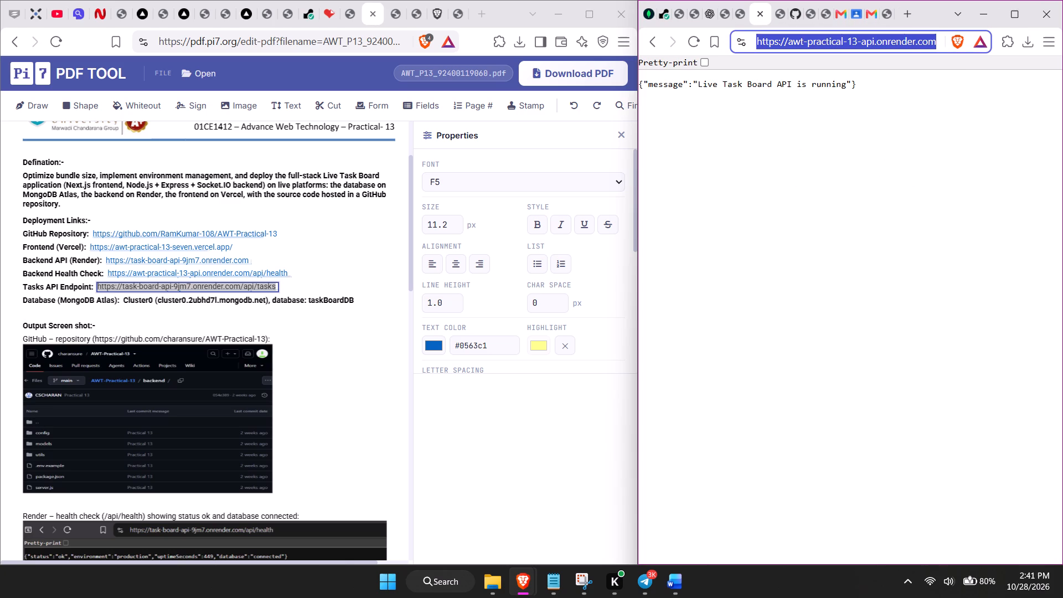
key(ctrl+c)
click(174, 258)
click(174, 258)
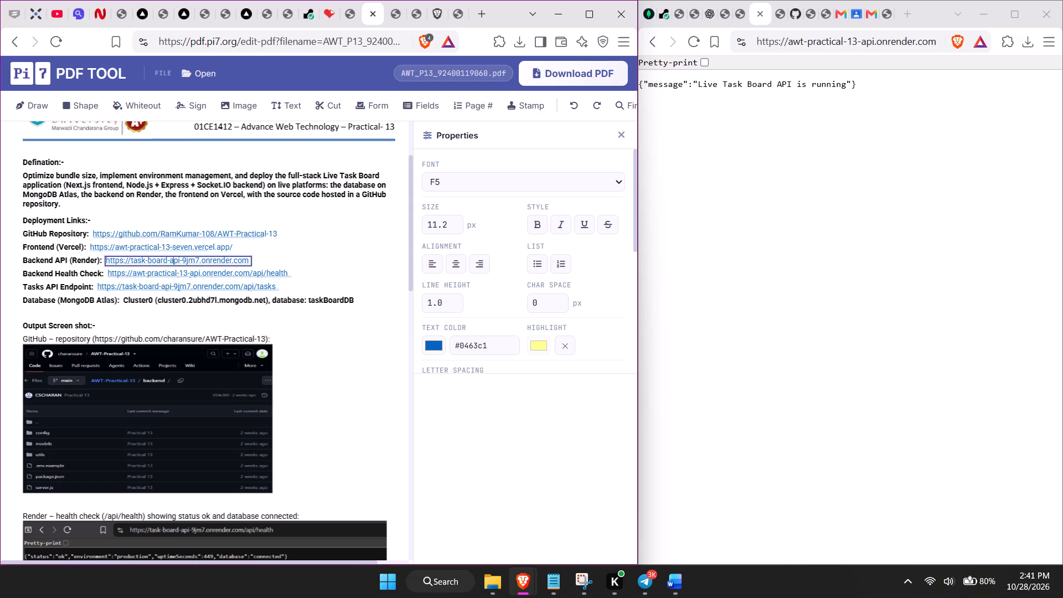
key(ctrl+a)
key(ctrl+v)
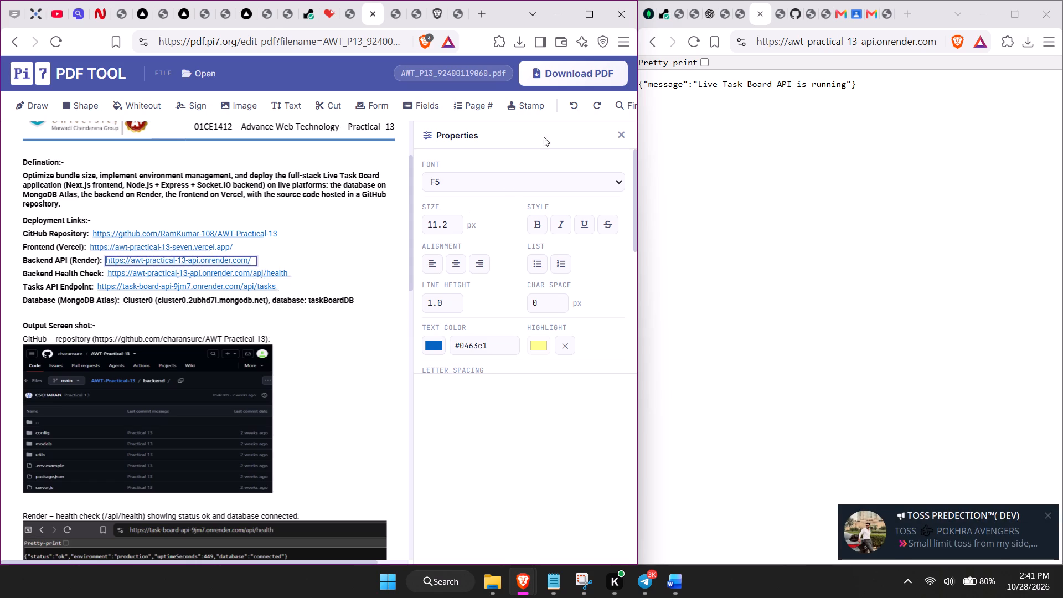
Check the open backend health check page and its address.
click(735, 11)
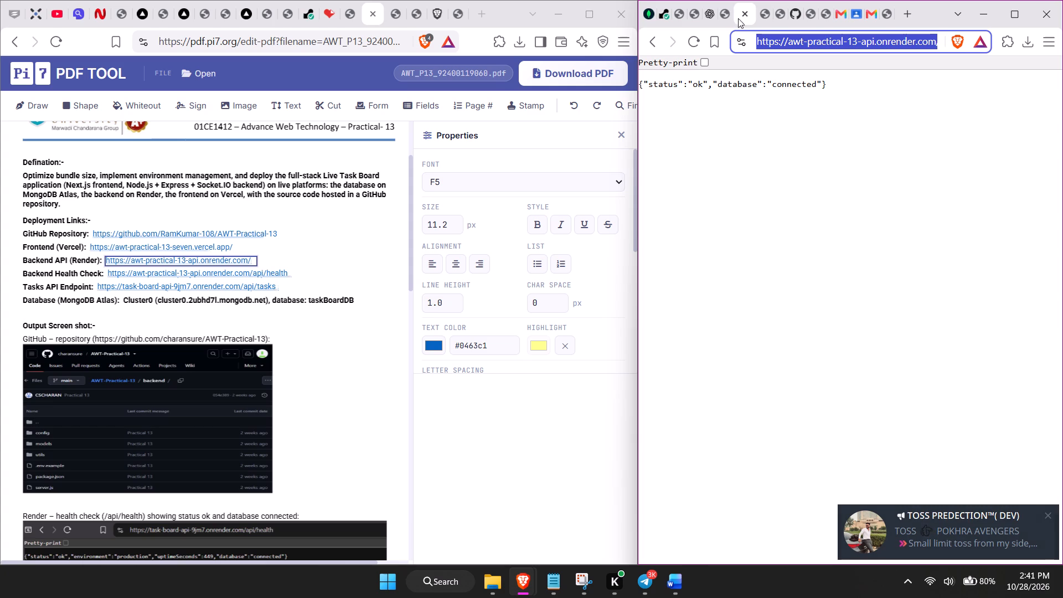
click(721, 158)
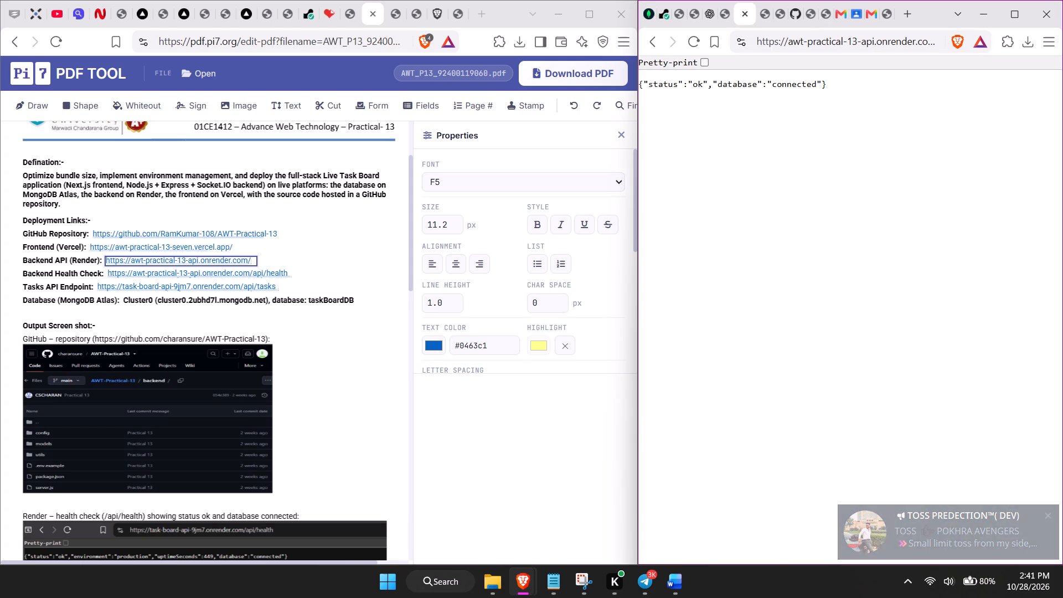
click(836, 48)
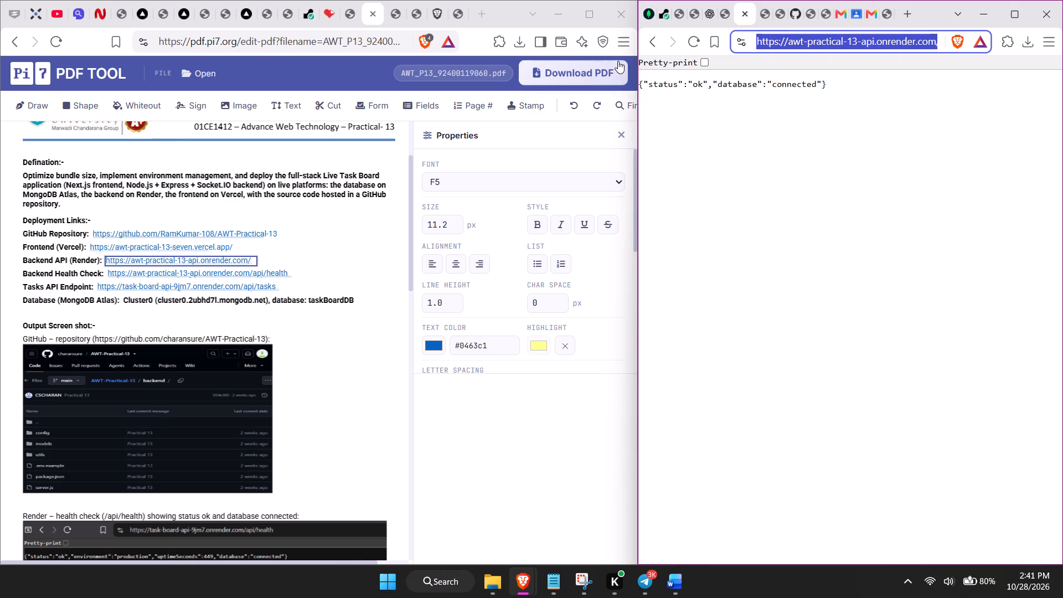
Remove ?utm_source=chatgpt.com from the open tasks API page's address and reload the page at /api/tasks.
click(725, 20)
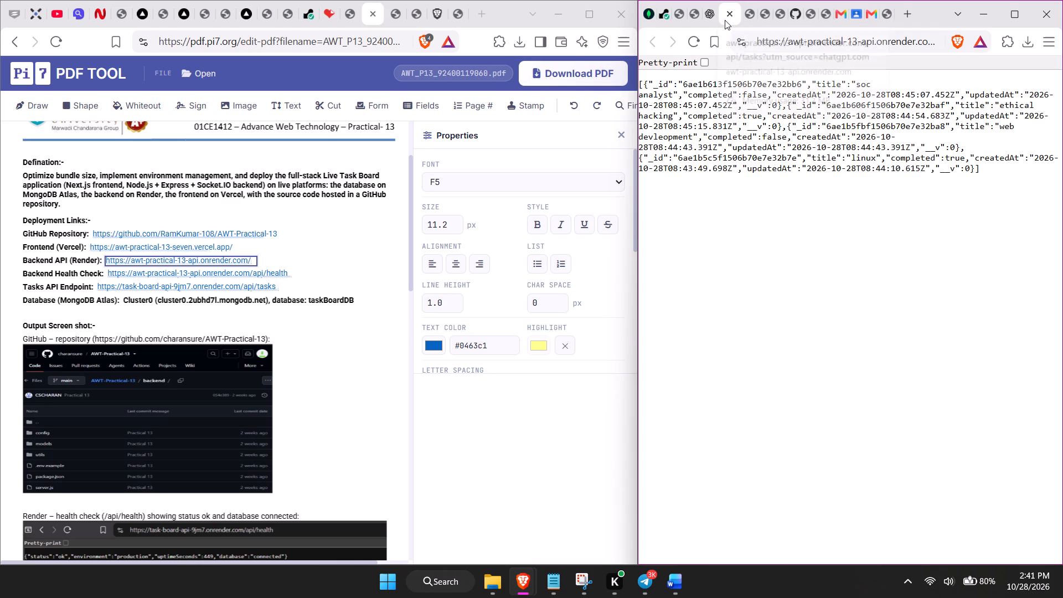
click(826, 39)
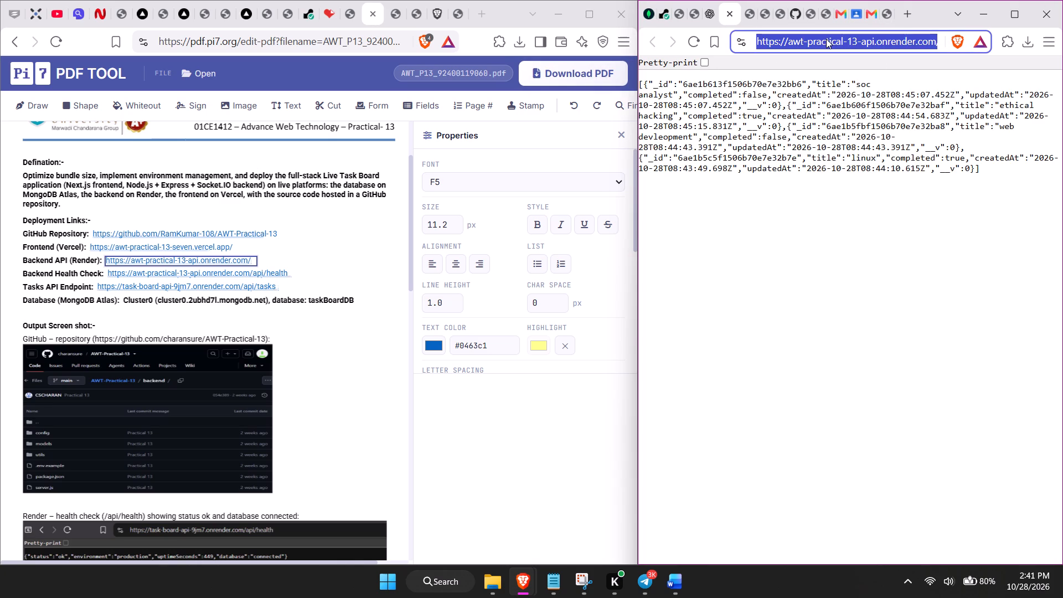
click(826, 39)
drag(826, 39, 920, 41)
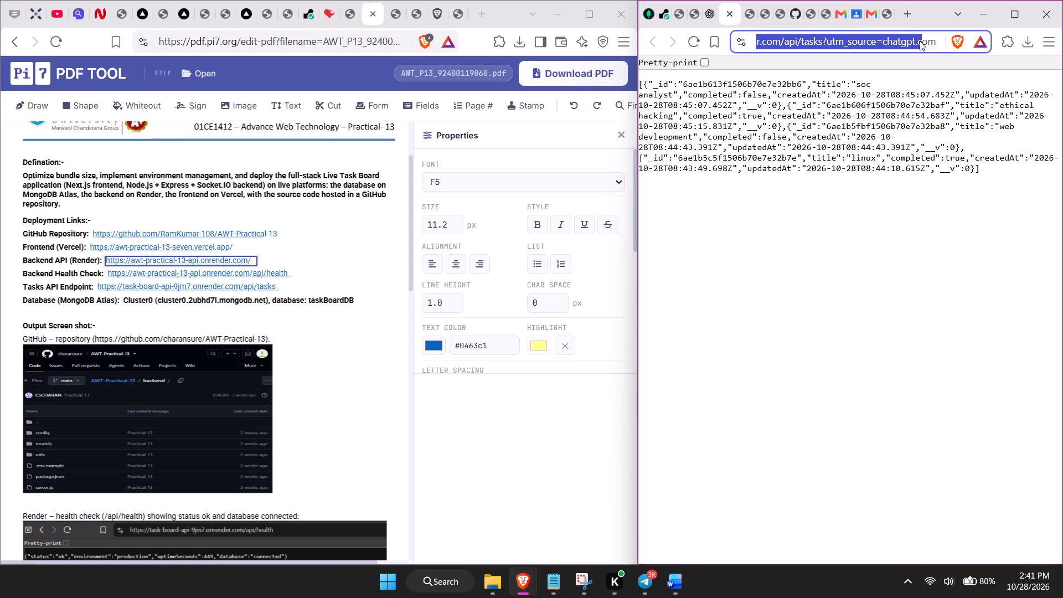
drag(920, 41, 933, 45)
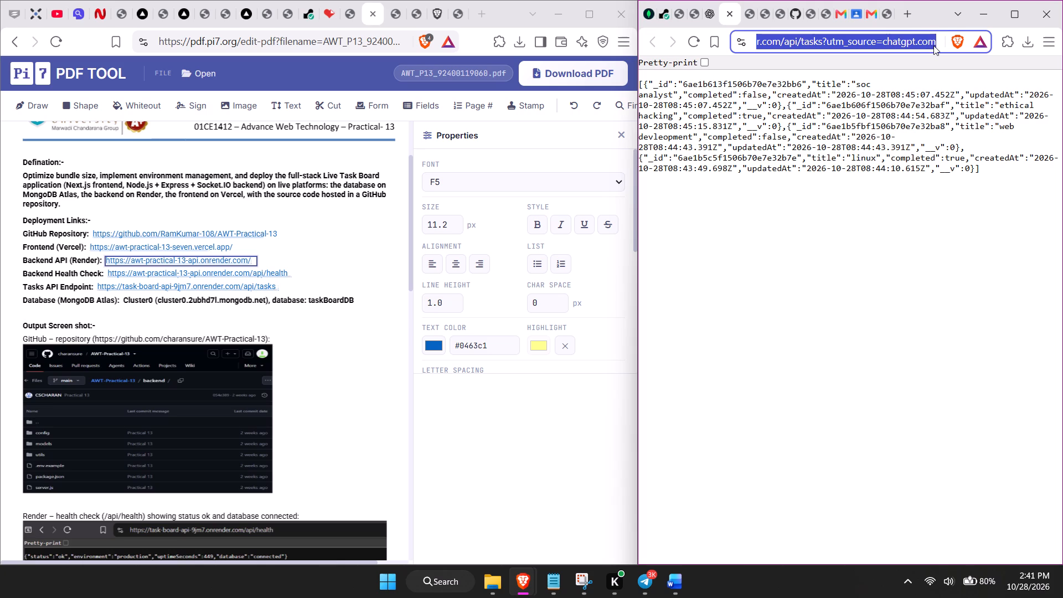
click(933, 45)
drag(933, 45, 822, 40)
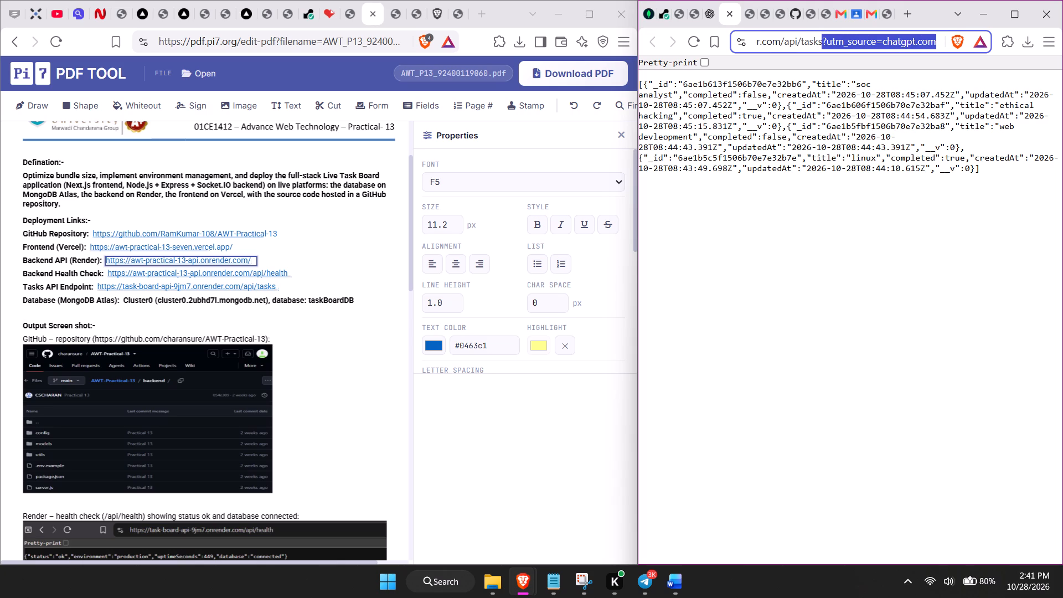
drag(822, 40, 824, 42)
key(BackSpace)
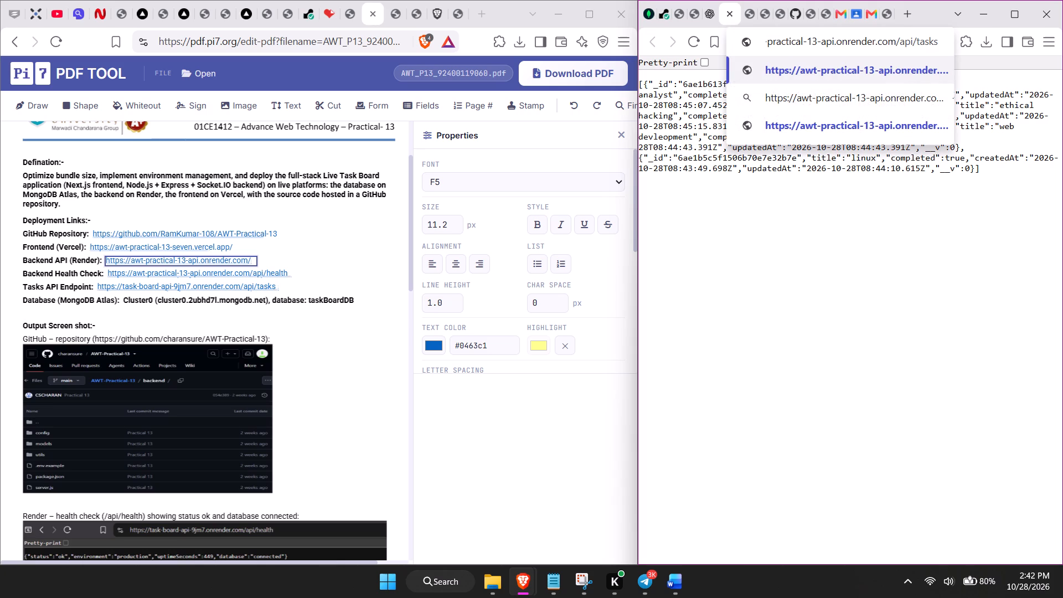
key(Return)
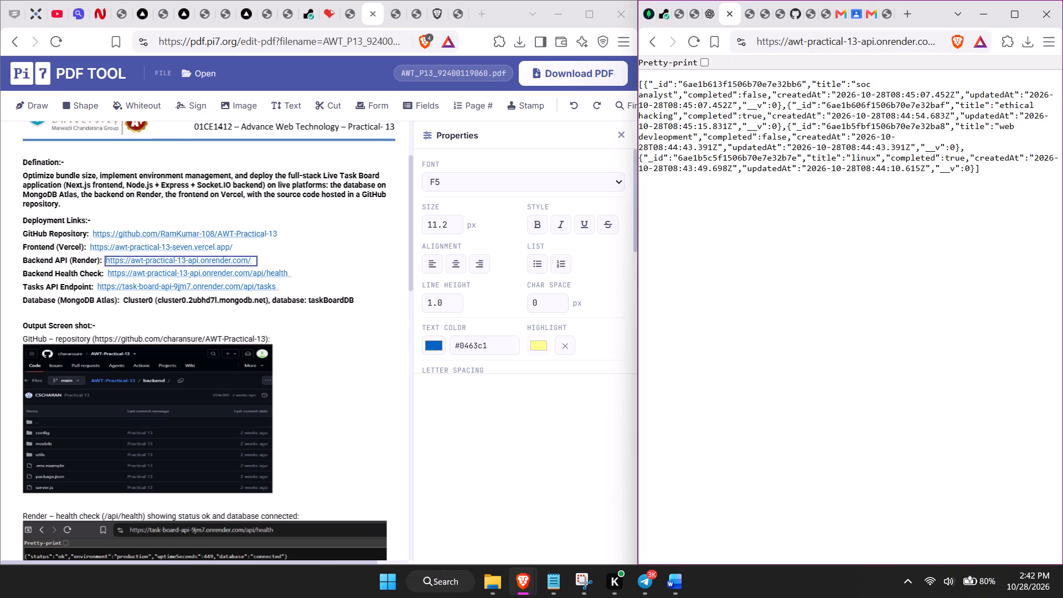
key(ctrl+a)
click(827, 40)
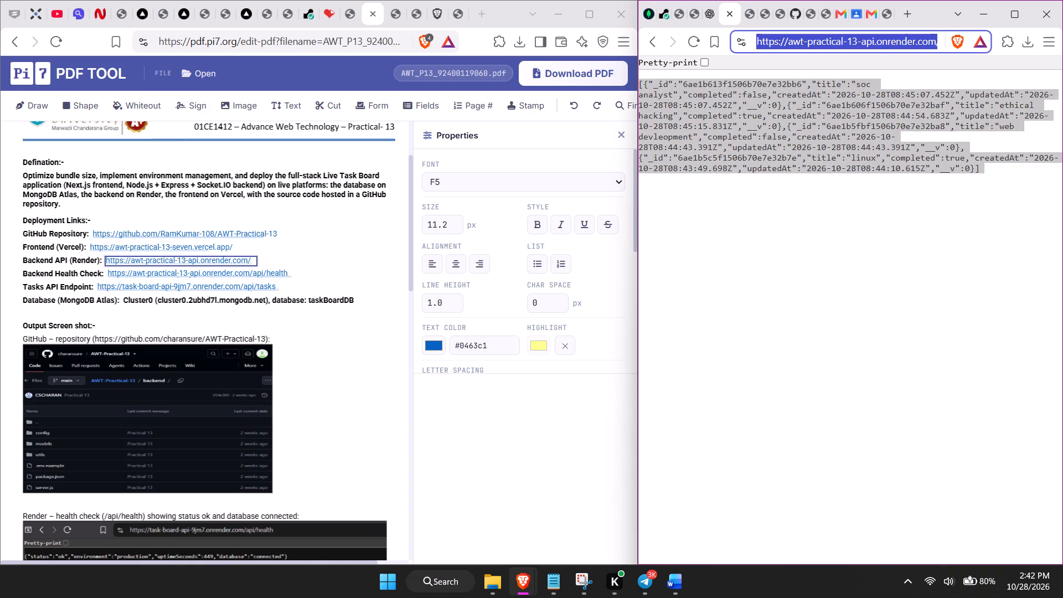
key(ctrl+c)
click(264, 285)
click(264, 285)
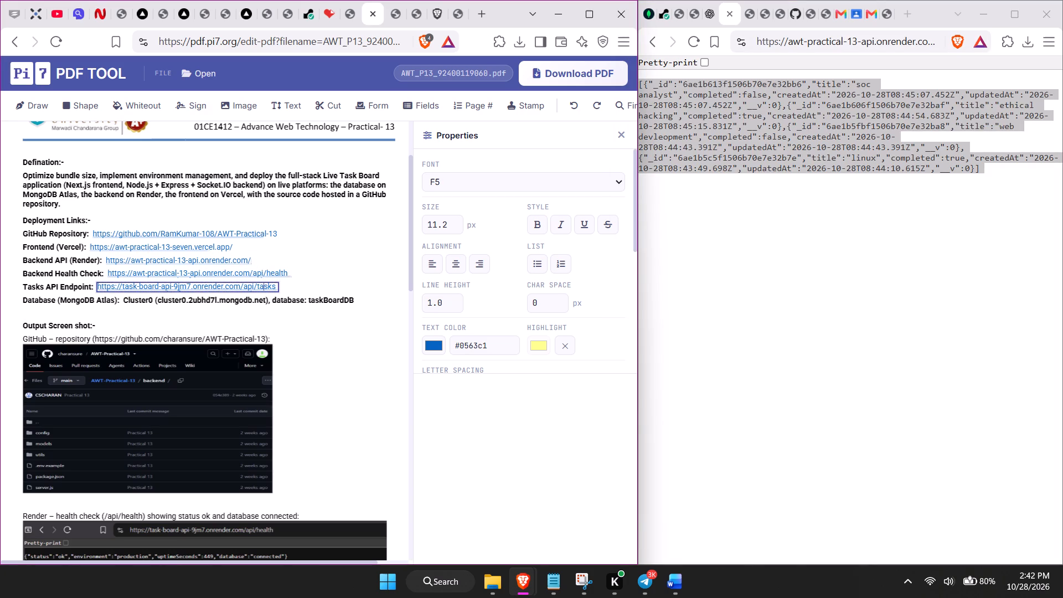
key(ctrl+a)
key(ctrl+v)
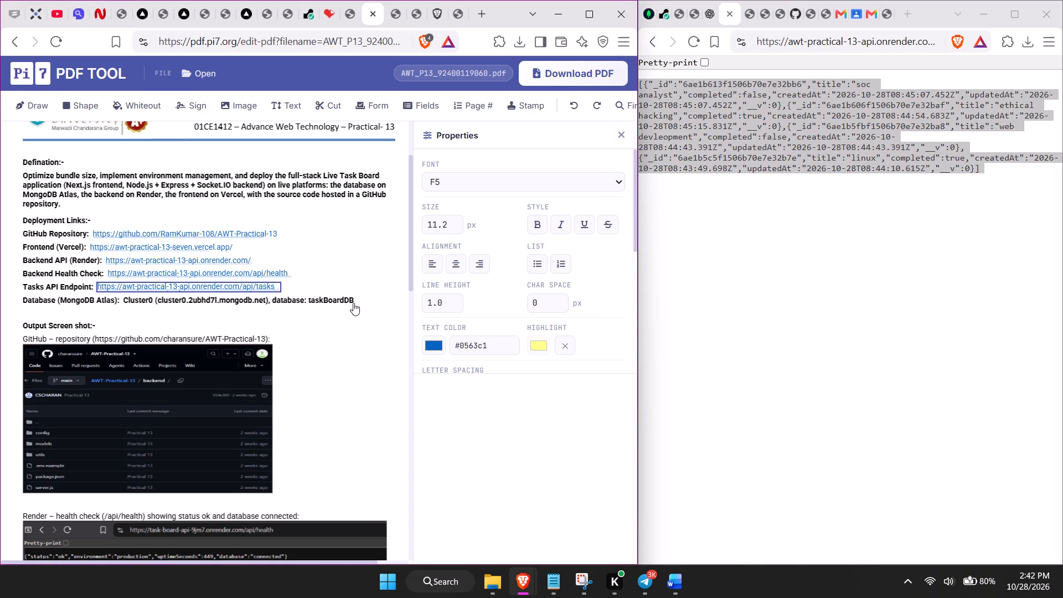
click(343, 335)
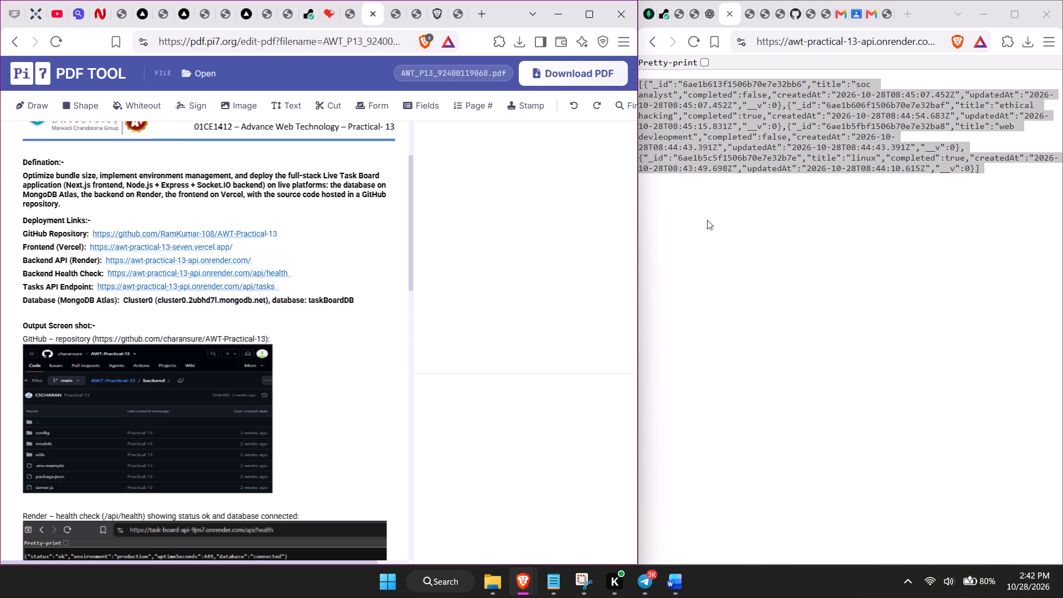
Following ChatGPT's deployment list, remove the parenthesised cluster host from the report's Database (MongoDB Atlas) line, leaving Cluster0, database: taskBoardDB.
click(714, 12)
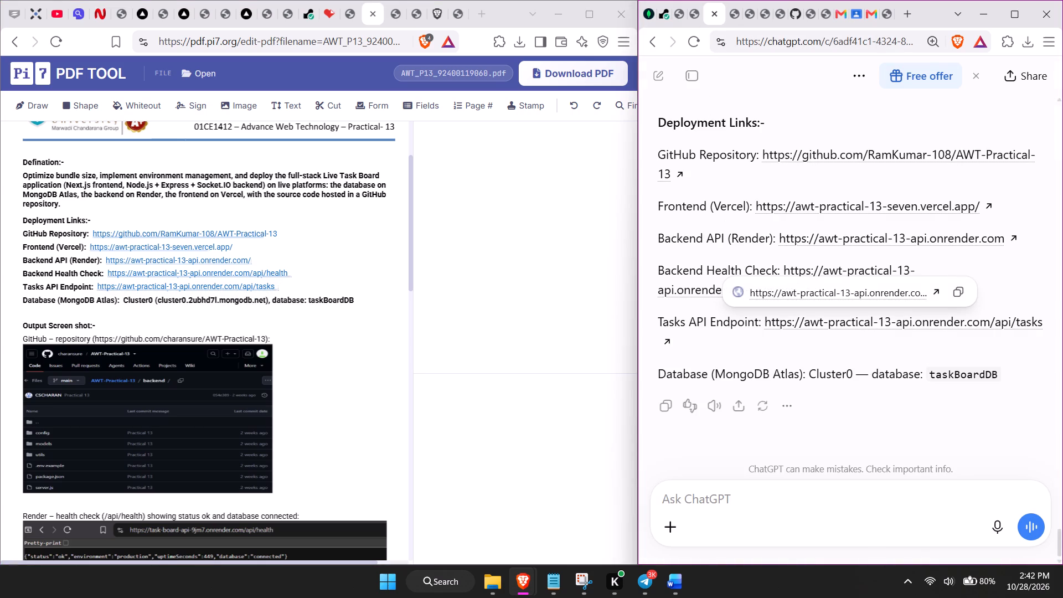
scroll(817, 358, down, 1)
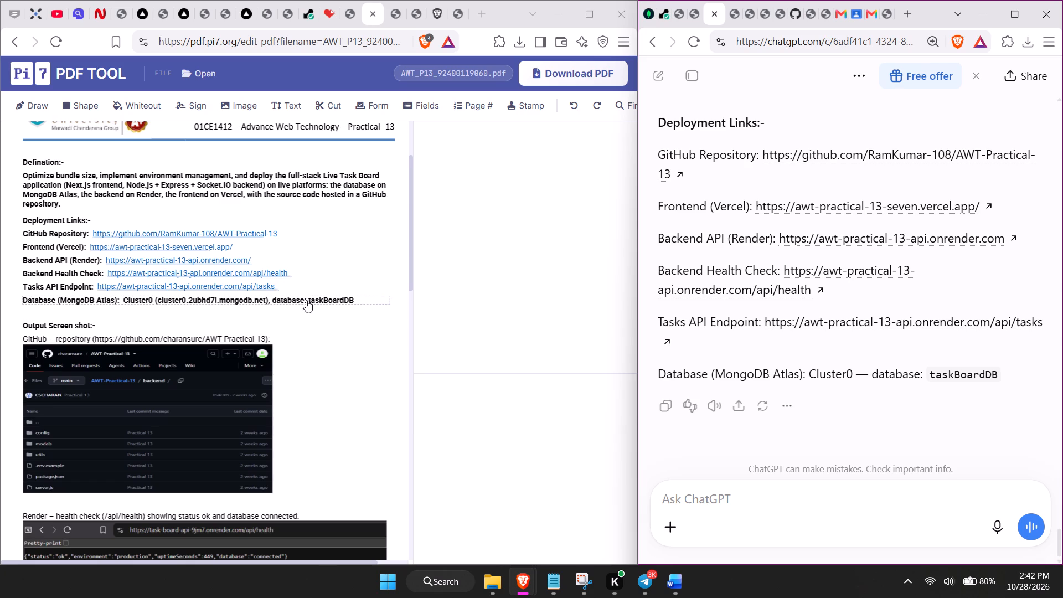
scroll(306, 300, down, 1)
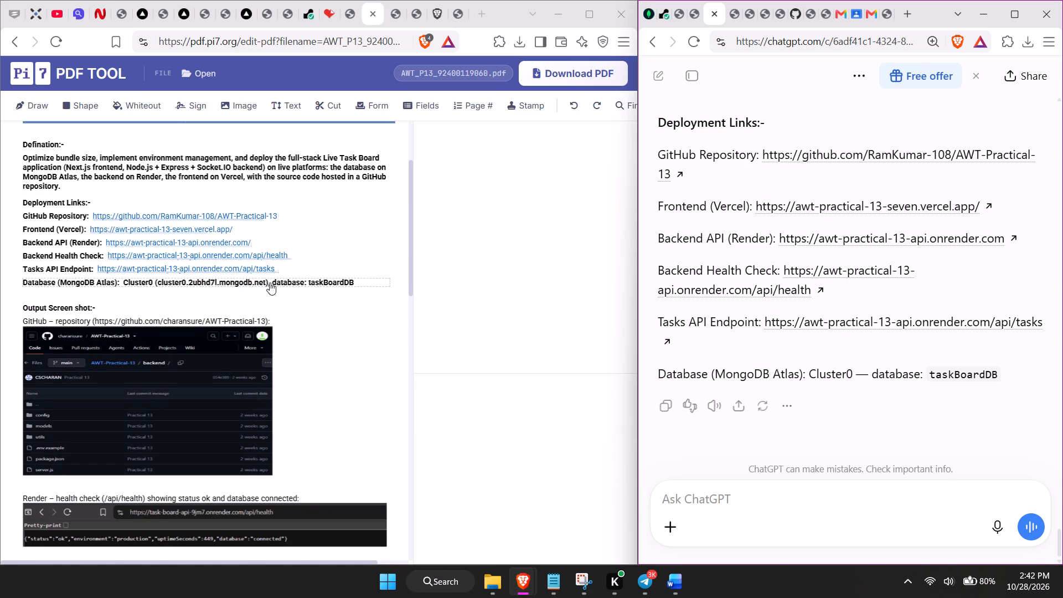
click(268, 281)
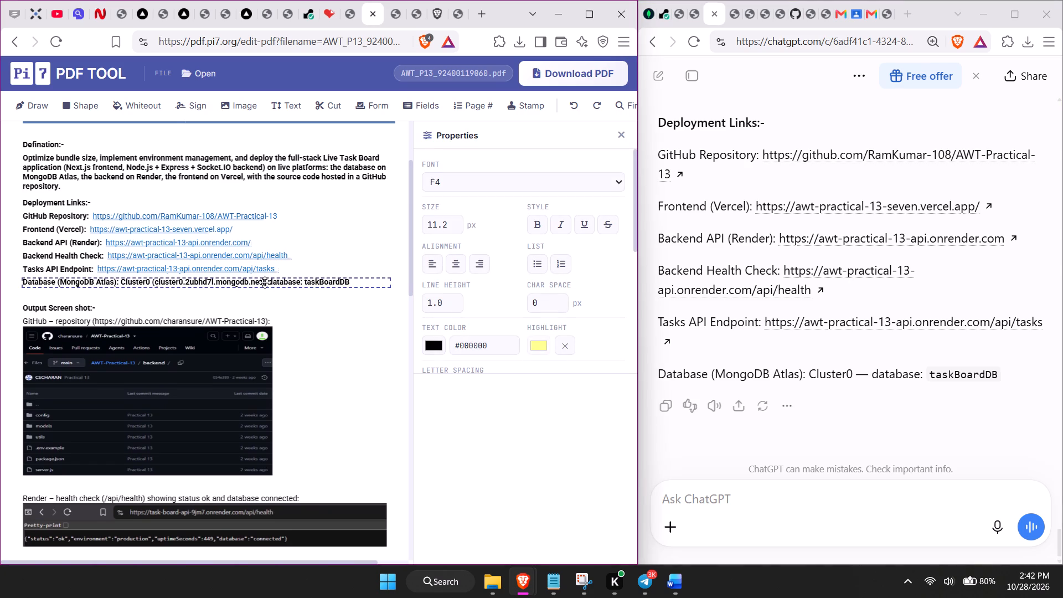
click(264, 283)
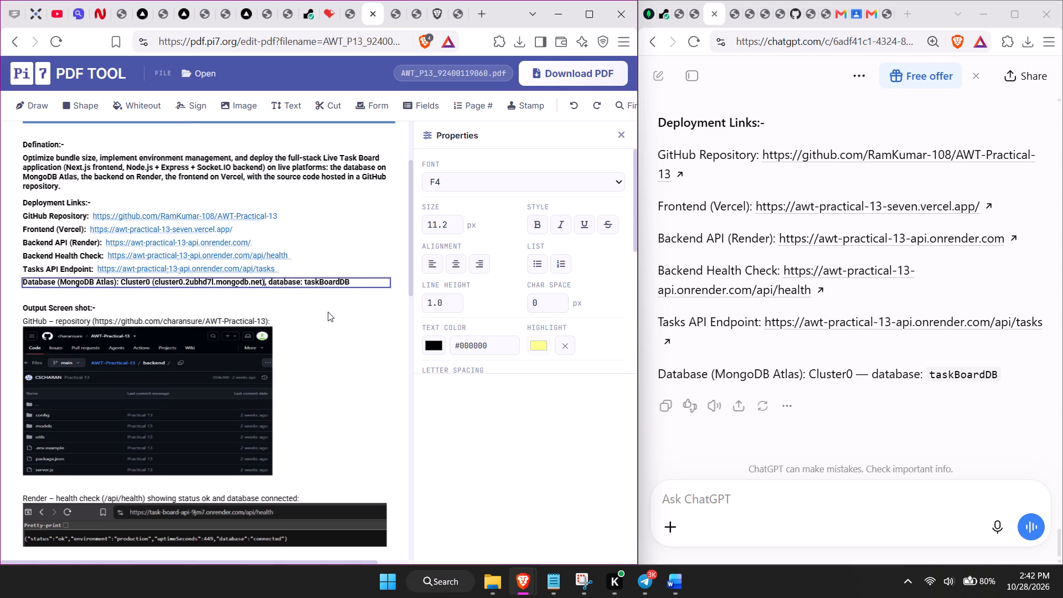
key(BackSpace)
key(BackSpace)
key(BackSpace)
key(BackSpace)
key(BackSpace)
key(BackSpace)
key(BackSpace)
key(BackSpace)
key(BackSpace)
key(BackSpace)
key(BackSpace)
key(BackSpace)
key(BackSpace)
key(BackSpace)
key(BackSpace)
key(BackSpace)
key(BackSpace)
key(BackSpace)
key(BackSpace)
key(BackSpace)
key(BackSpace)
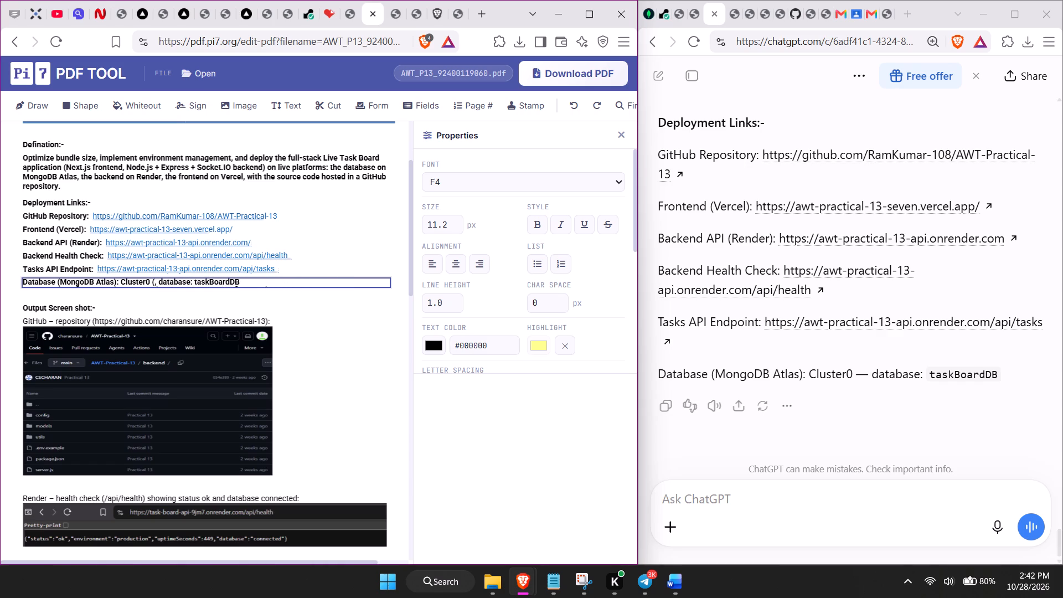
key(BackSpace)
key(BackSpace)
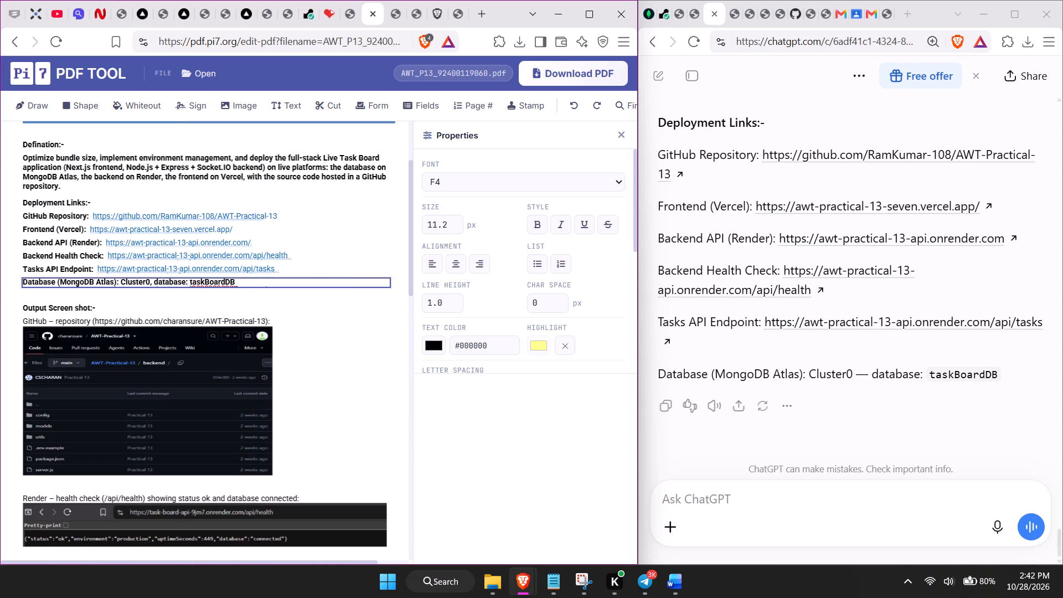
click(296, 316)
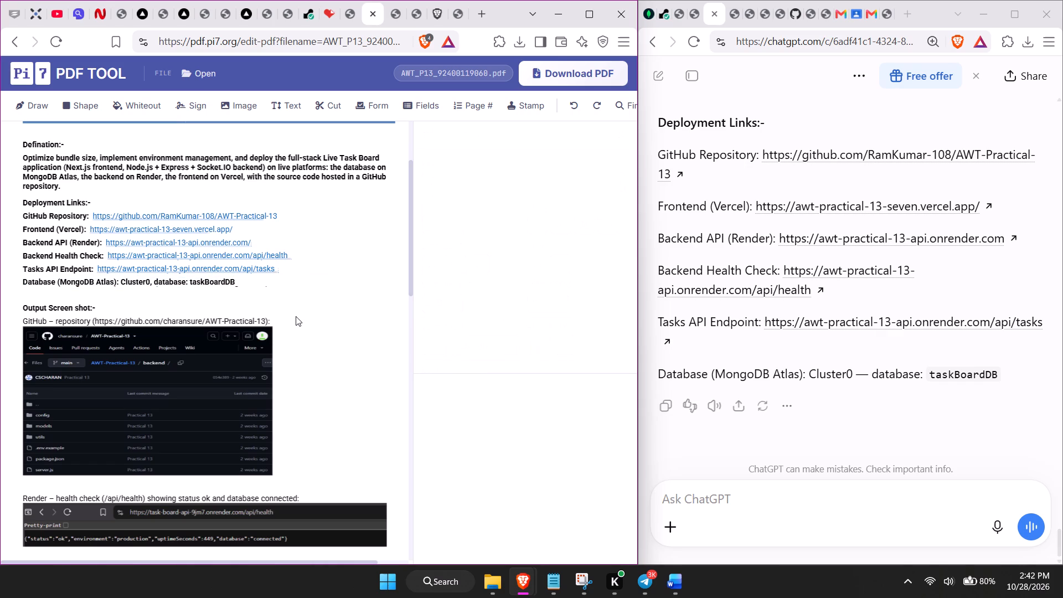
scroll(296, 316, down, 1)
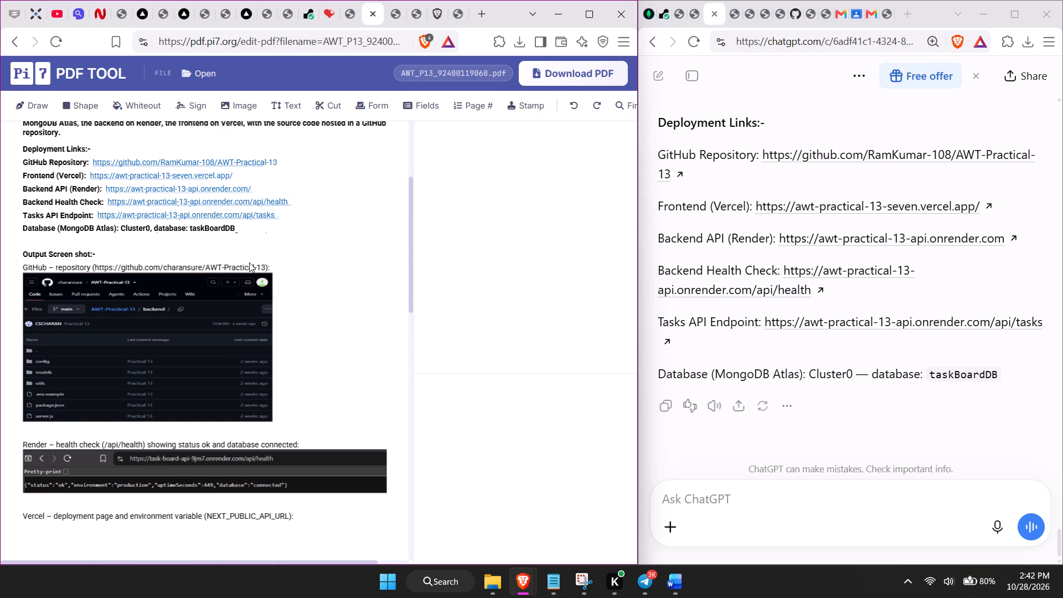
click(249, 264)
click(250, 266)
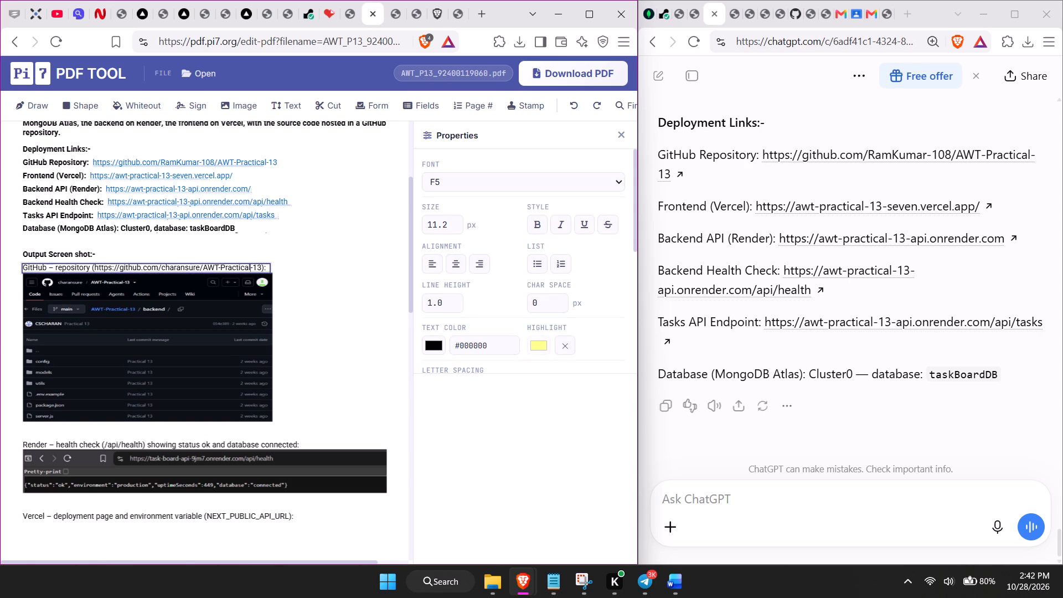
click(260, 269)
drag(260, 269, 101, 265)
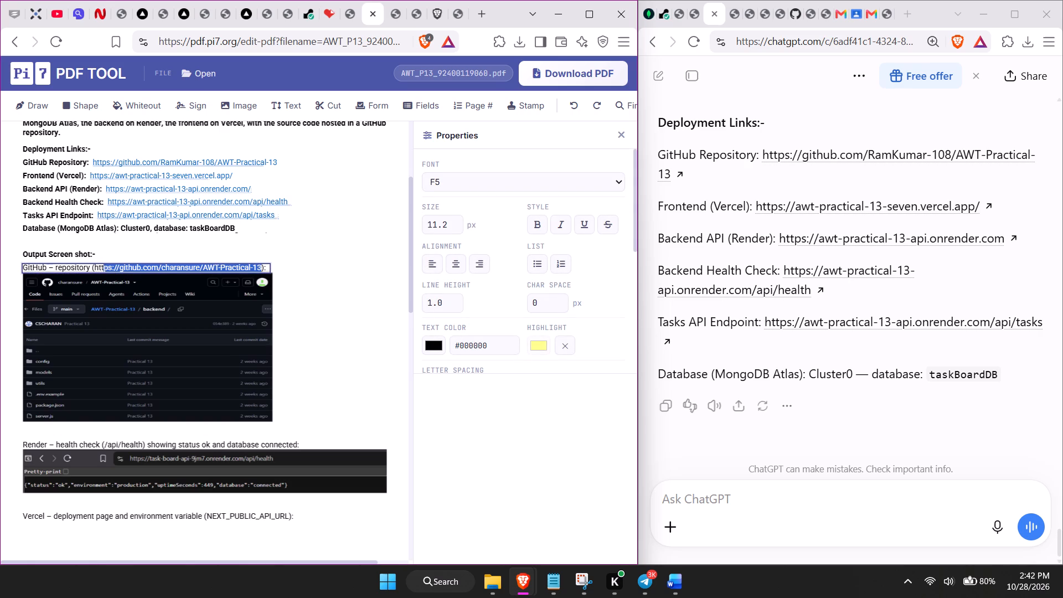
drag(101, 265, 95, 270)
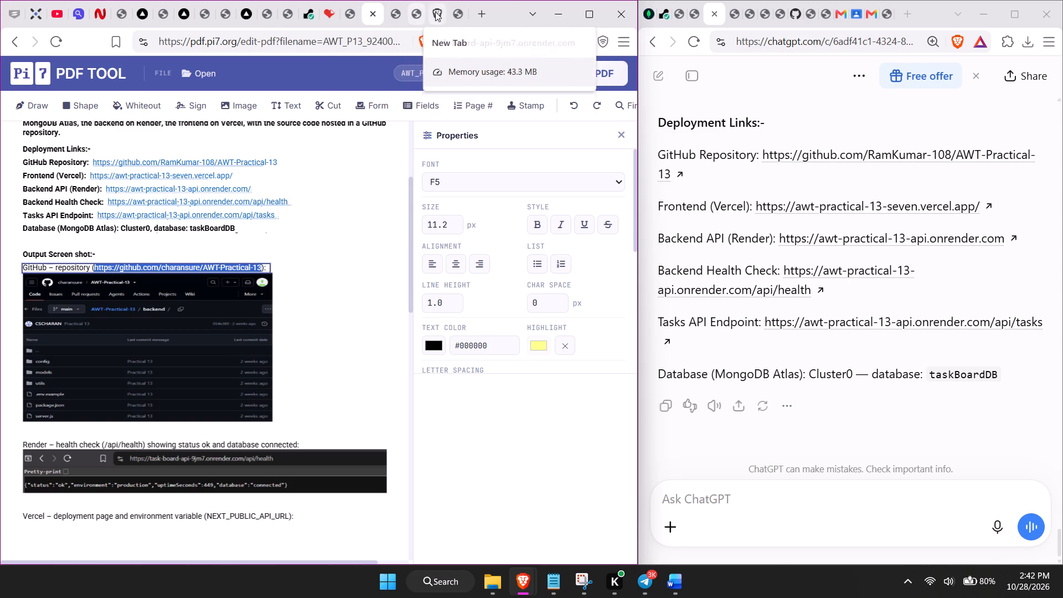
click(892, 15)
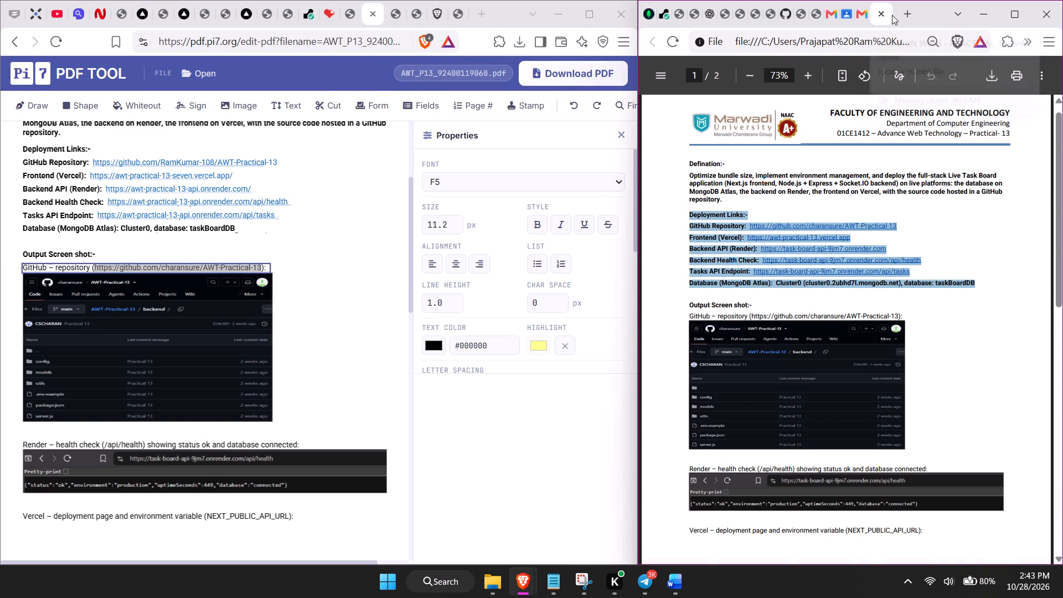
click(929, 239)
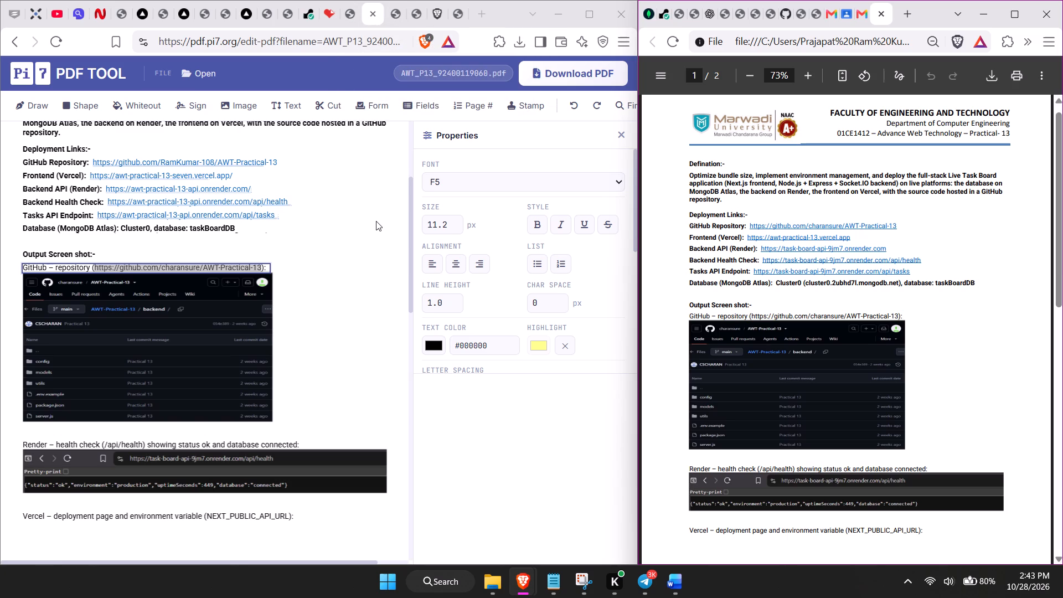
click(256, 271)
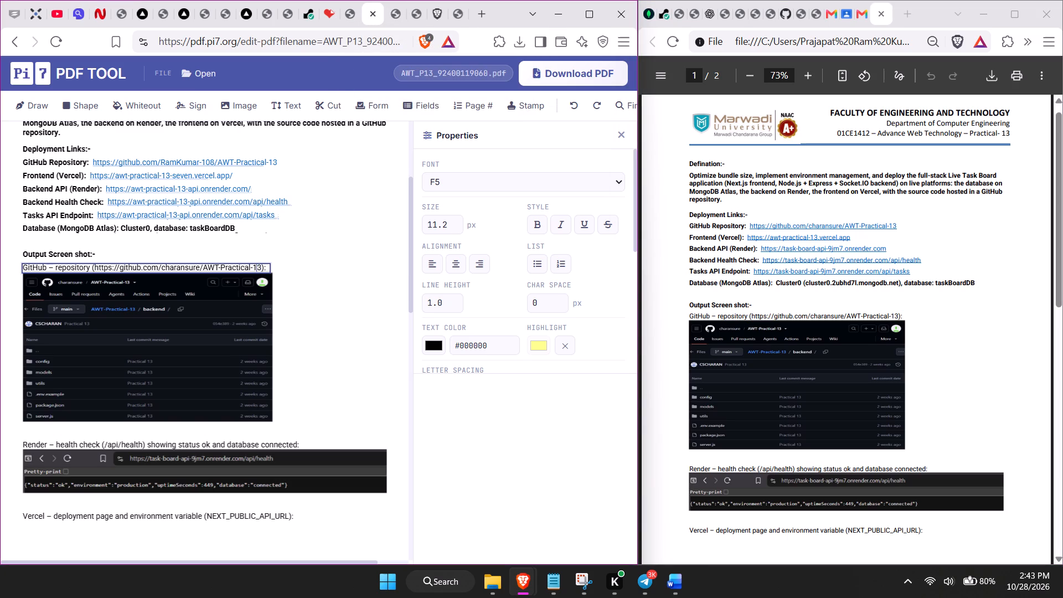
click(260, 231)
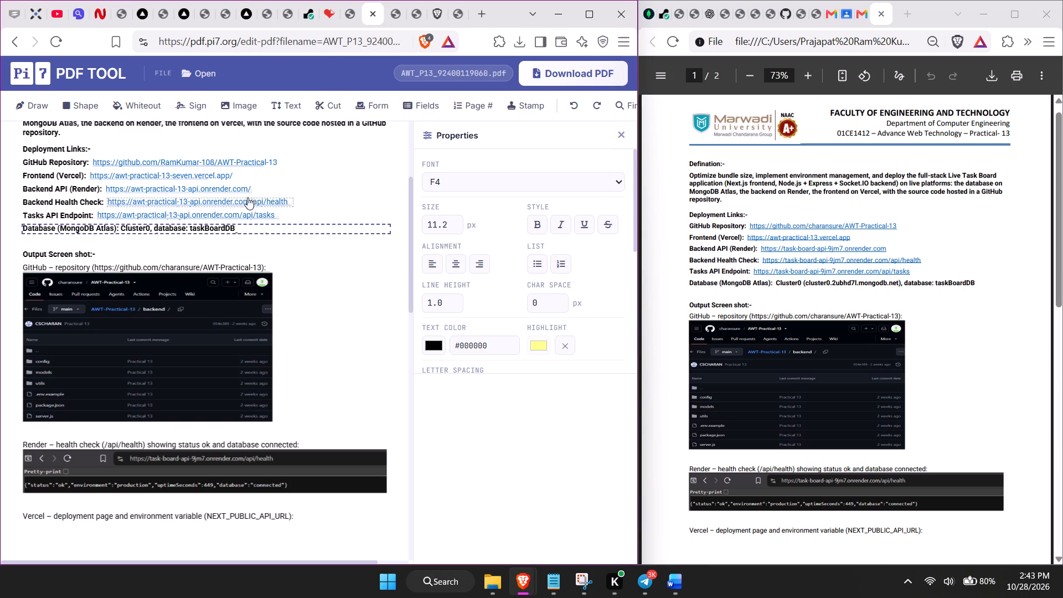
Replace the URL in the GitHub – repository screenshot caption with the report's GitHub Repository link, keeping it inside parentheses.
click(225, 161)
click(225, 161)
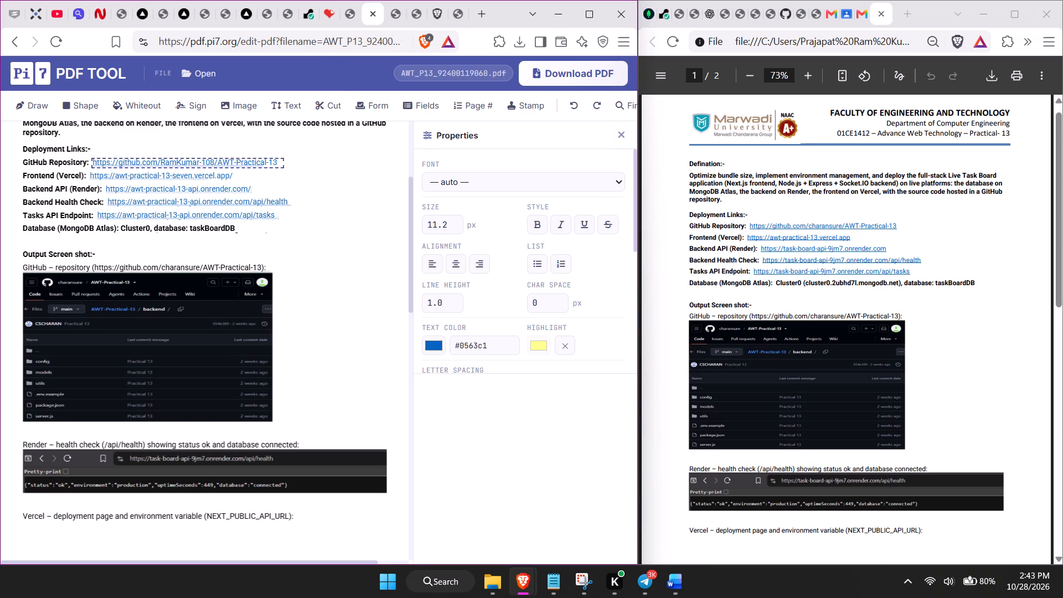
key(ctrl+a)
key(ctrl+c)
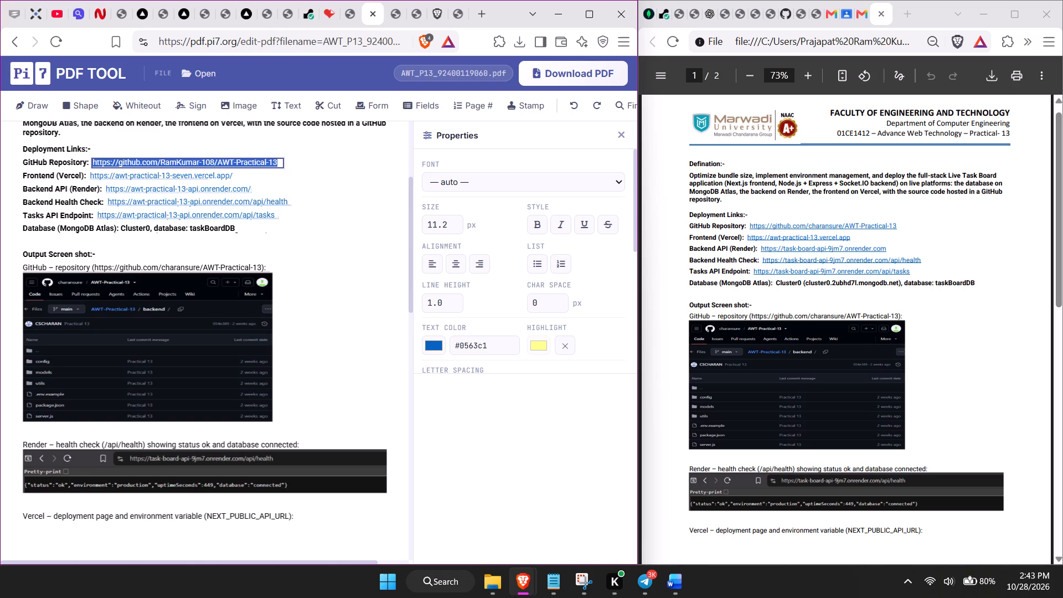
click(252, 265)
click(252, 265)
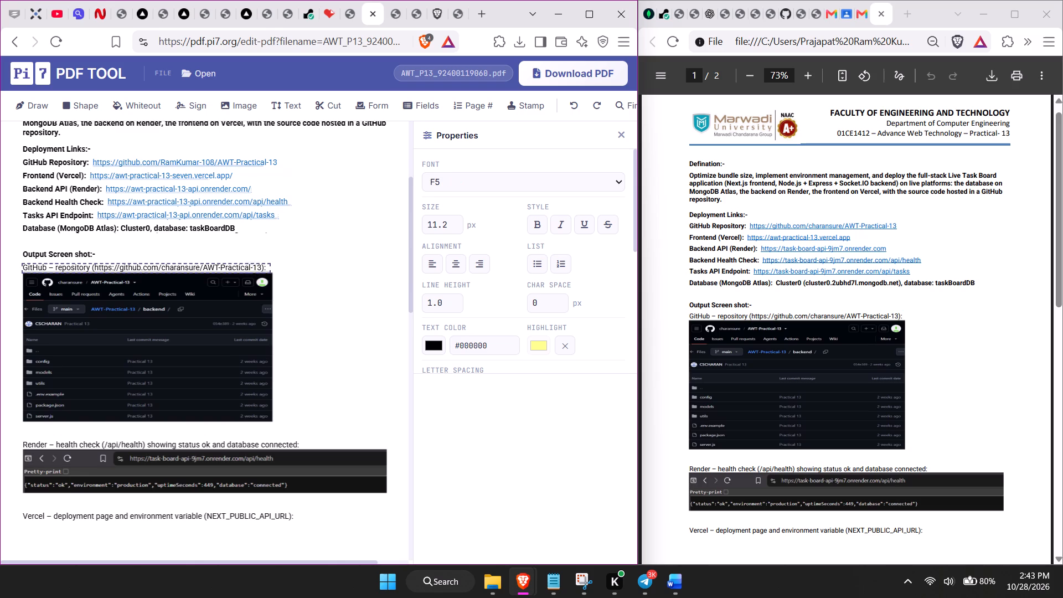
click(260, 266)
drag(260, 266, 189, 263)
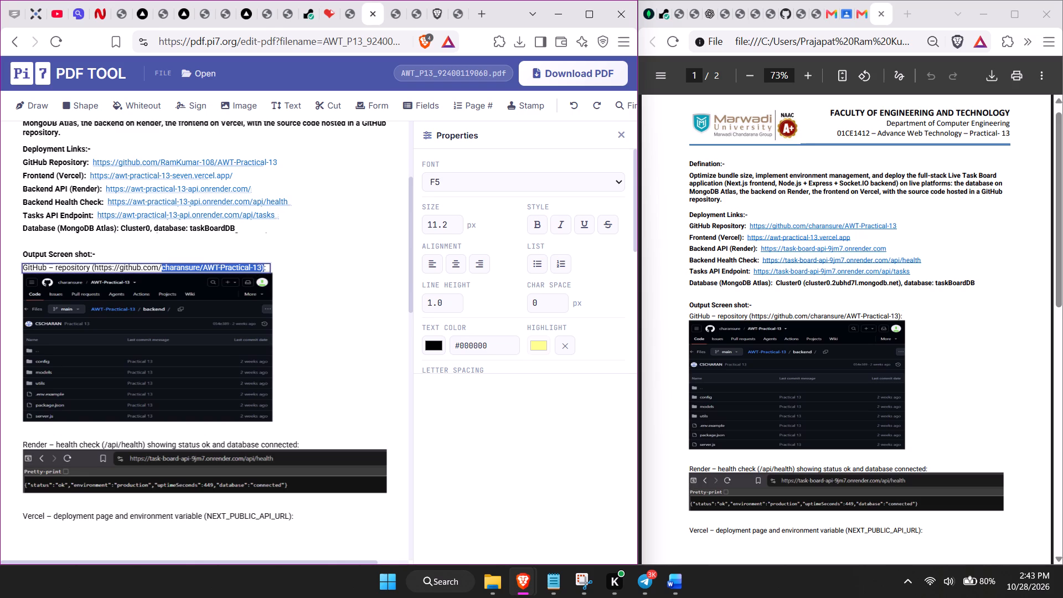
drag(189, 263, 101, 274)
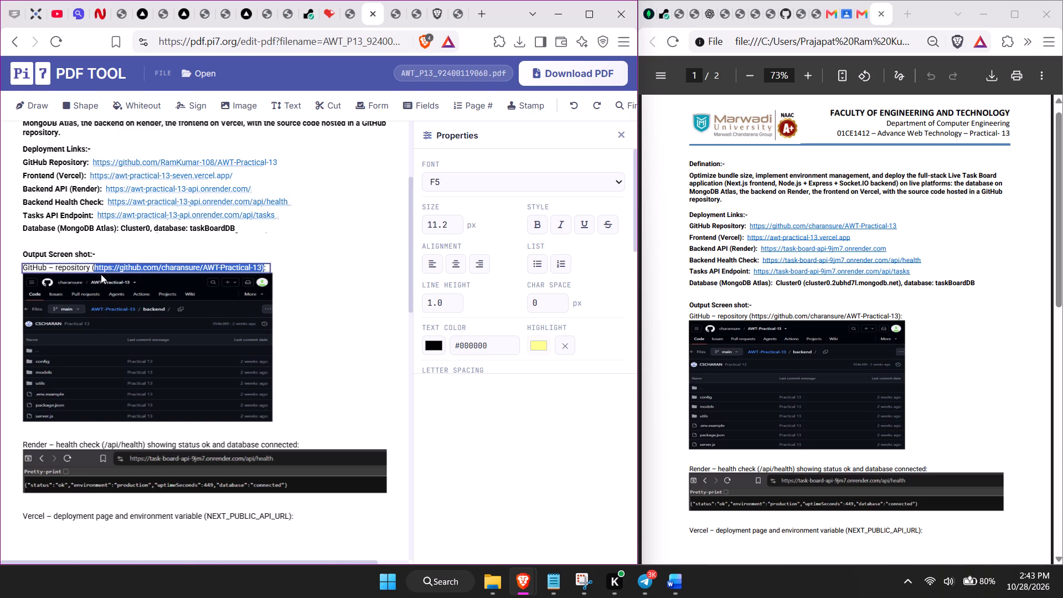
key(BackSpace)
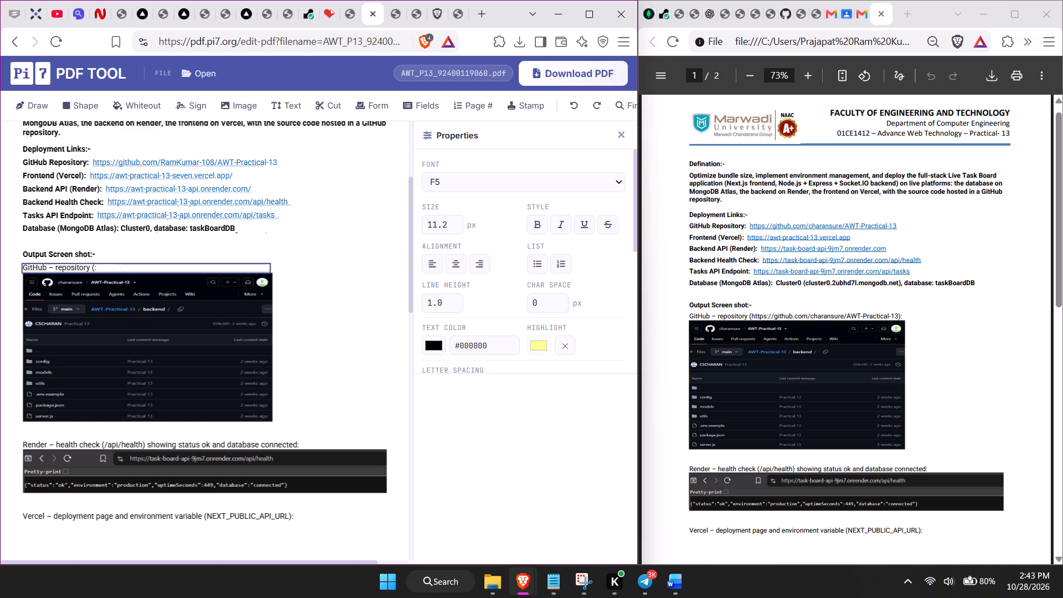
key(shift+parenright)
key(Left)
key(ctrl+v)
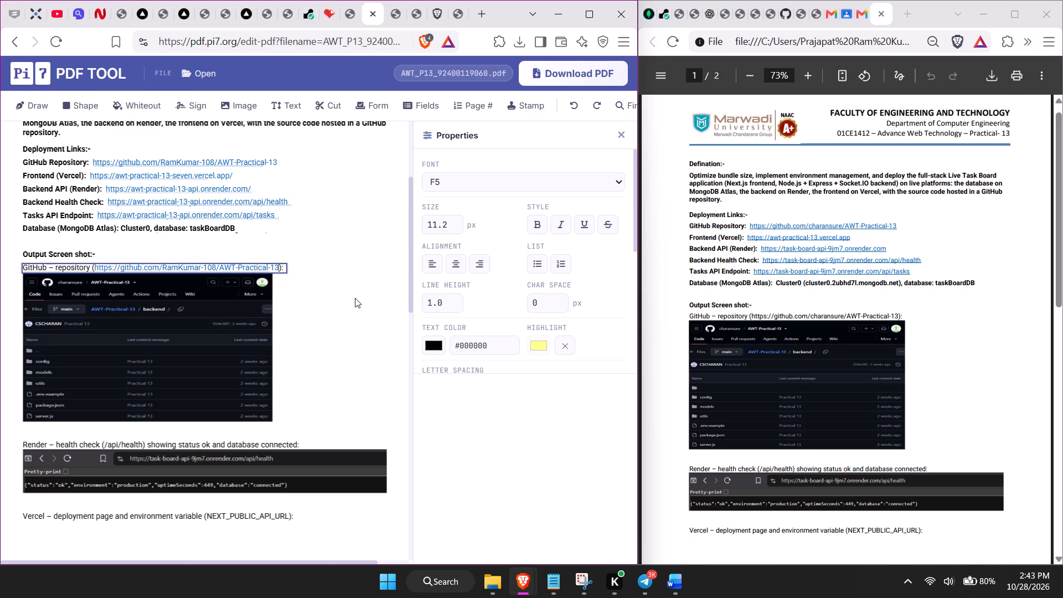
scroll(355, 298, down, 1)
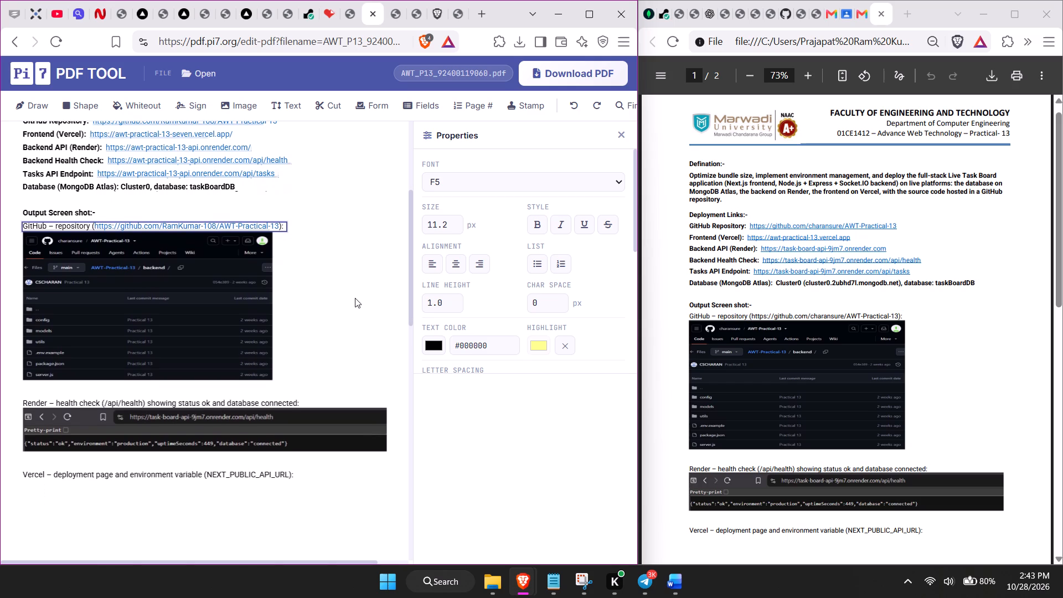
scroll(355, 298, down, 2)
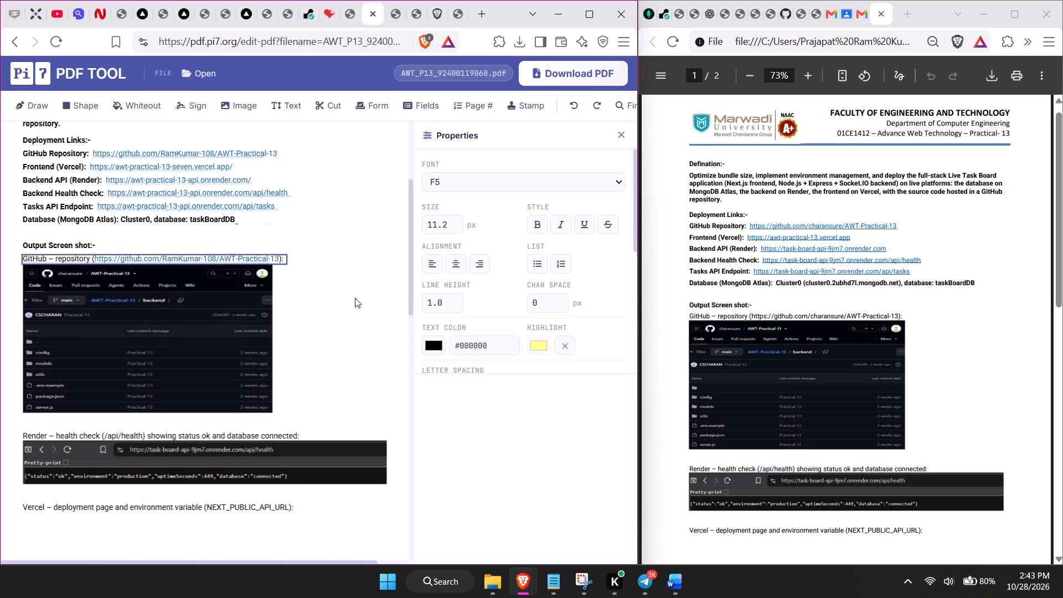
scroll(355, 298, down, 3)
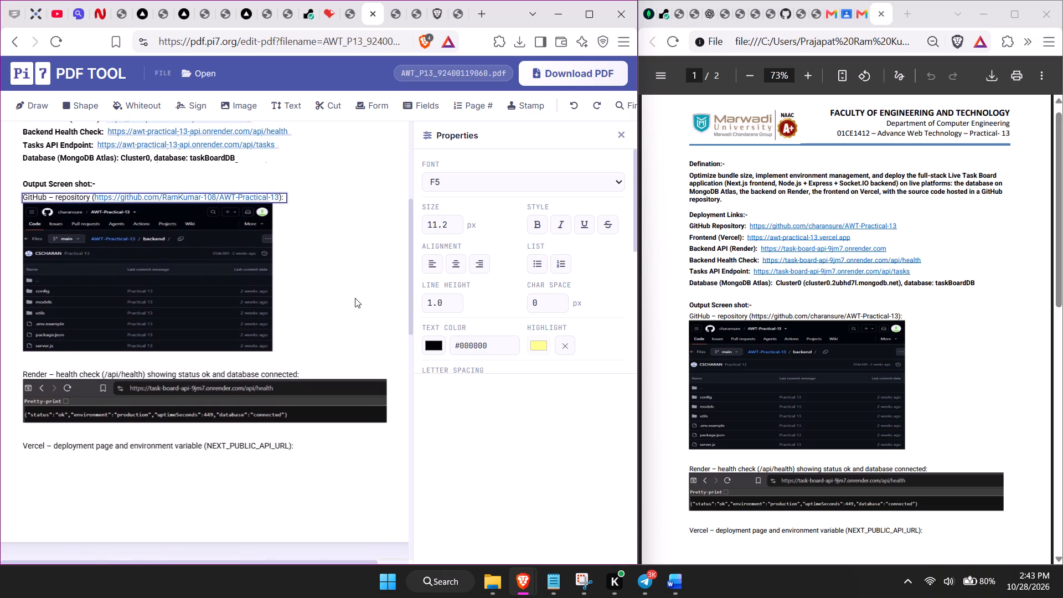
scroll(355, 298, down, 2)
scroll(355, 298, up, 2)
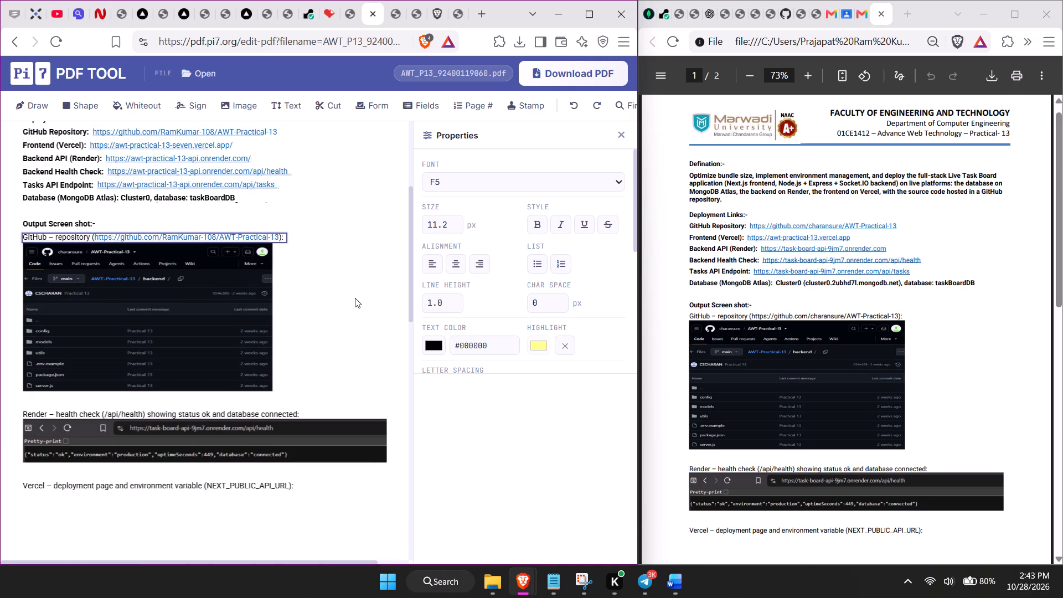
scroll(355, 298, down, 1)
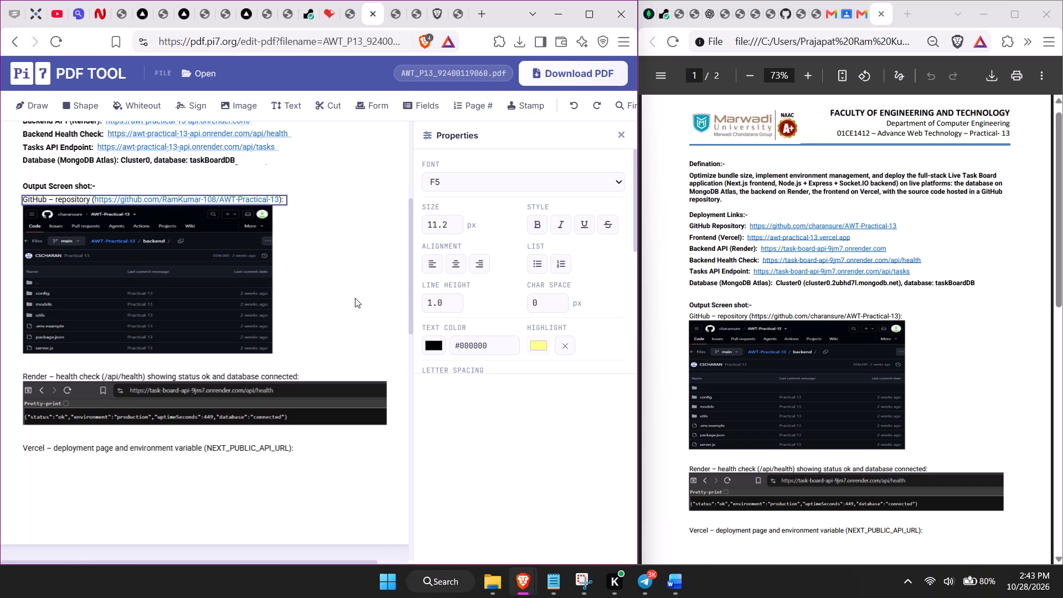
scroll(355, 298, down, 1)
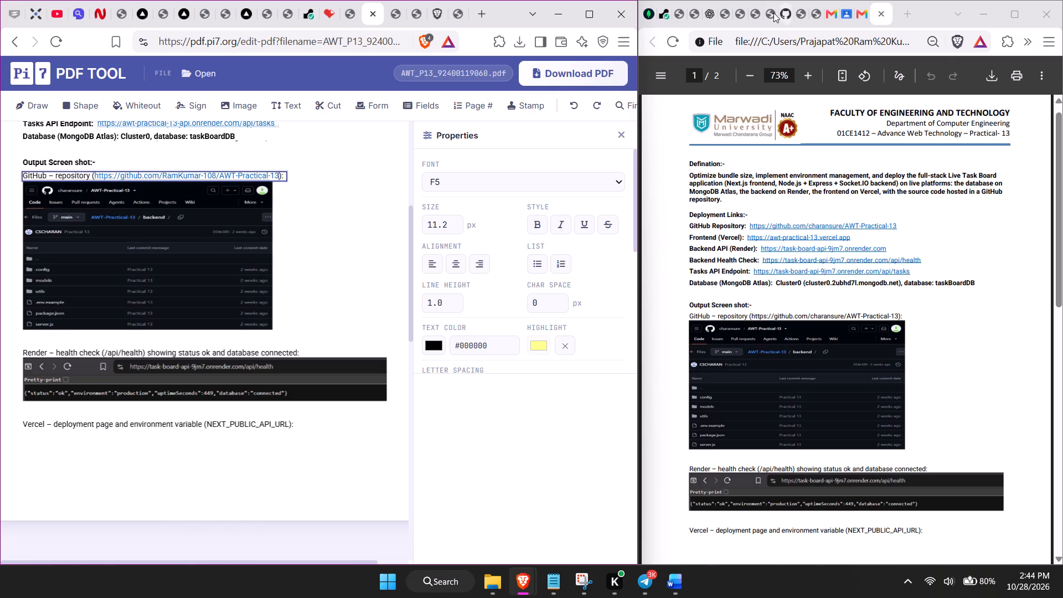
Switch to the AWT-Practical-13 GitHub repository page in the other browser window and maximise that window.
click(789, 13)
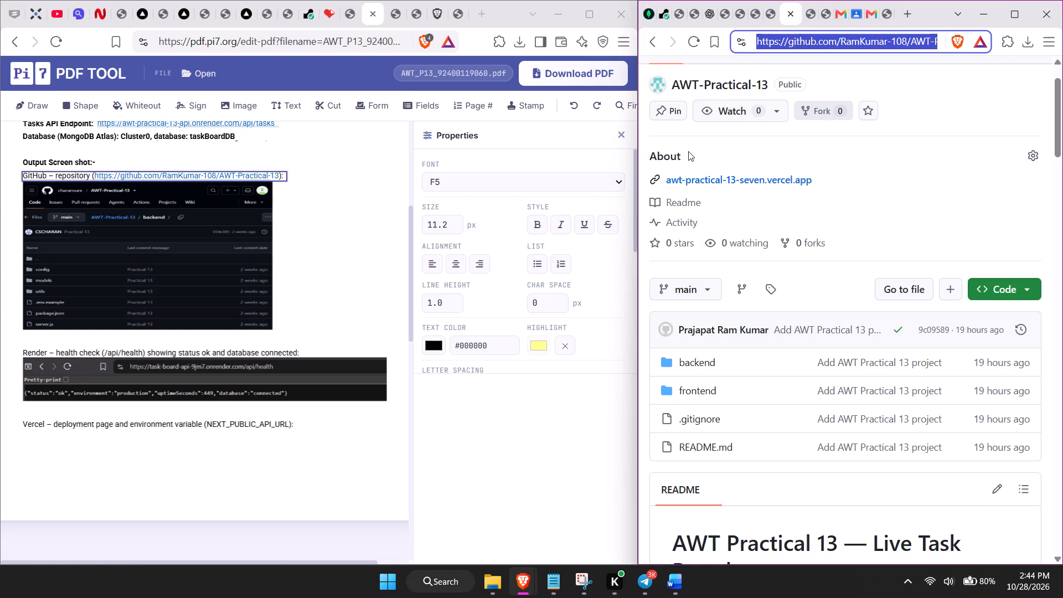
click(1010, 13)
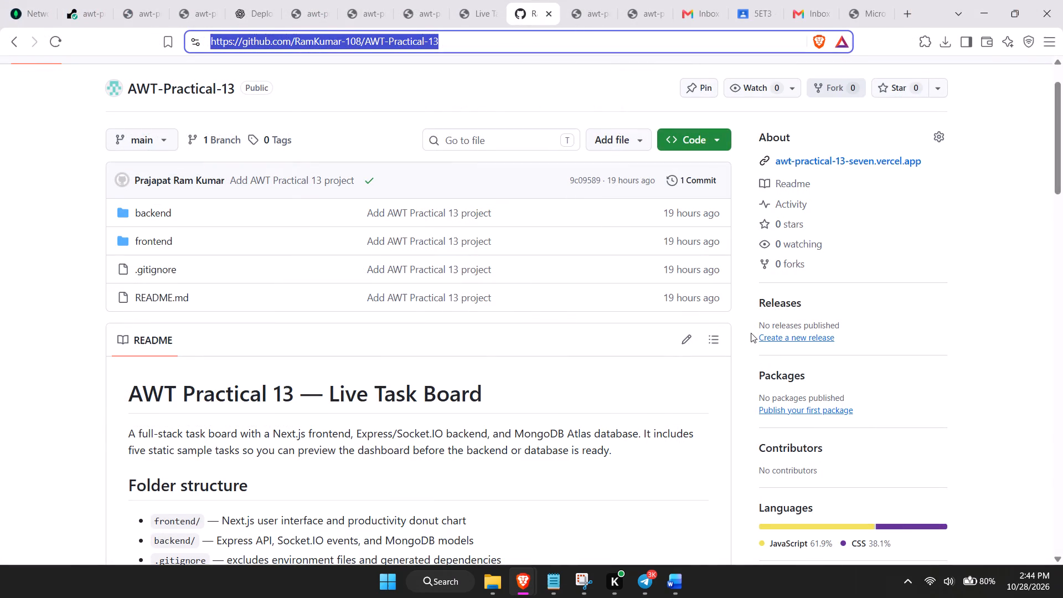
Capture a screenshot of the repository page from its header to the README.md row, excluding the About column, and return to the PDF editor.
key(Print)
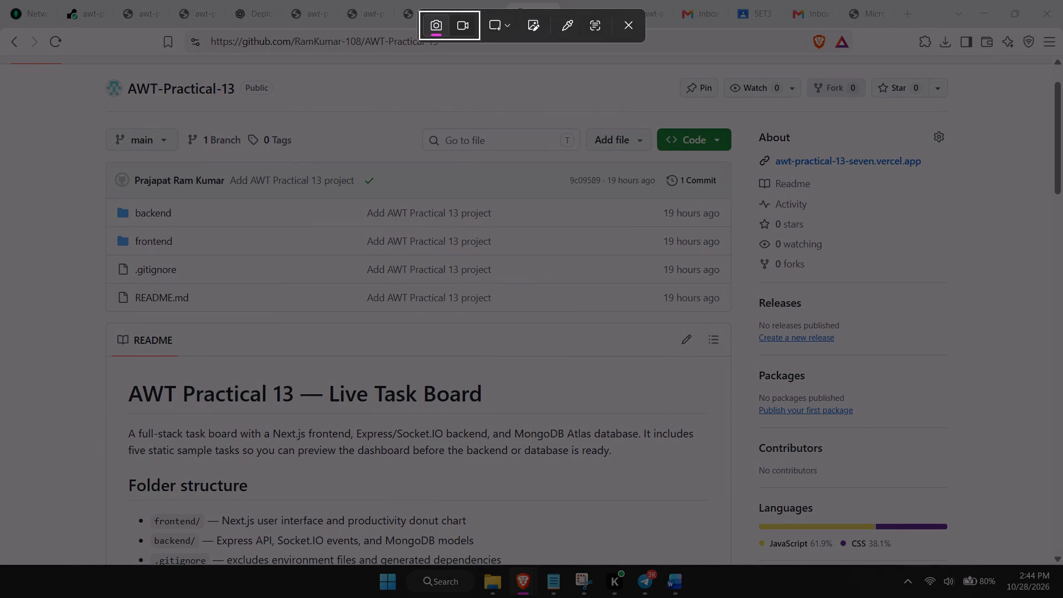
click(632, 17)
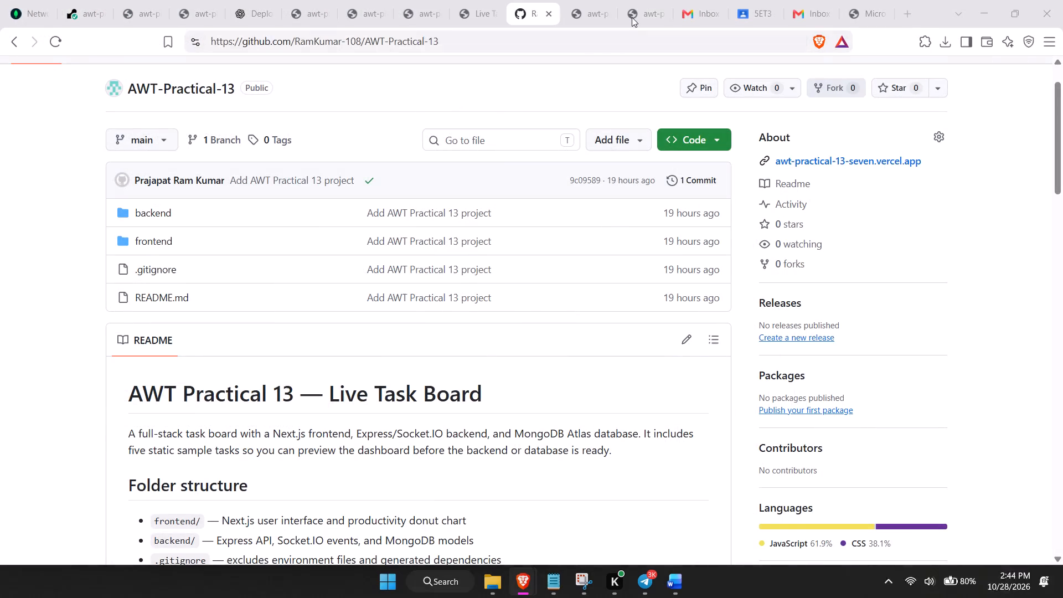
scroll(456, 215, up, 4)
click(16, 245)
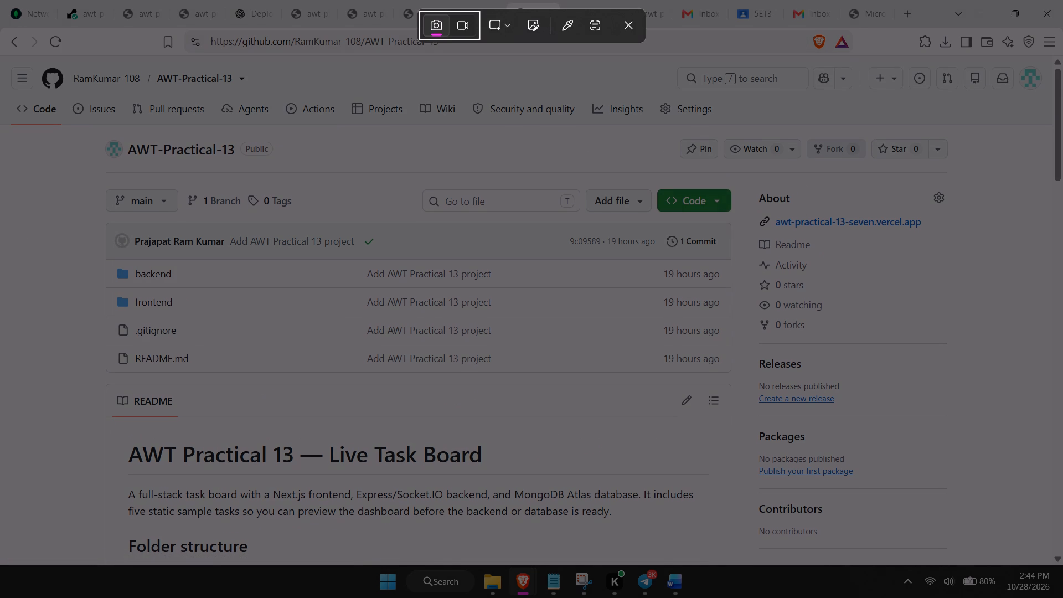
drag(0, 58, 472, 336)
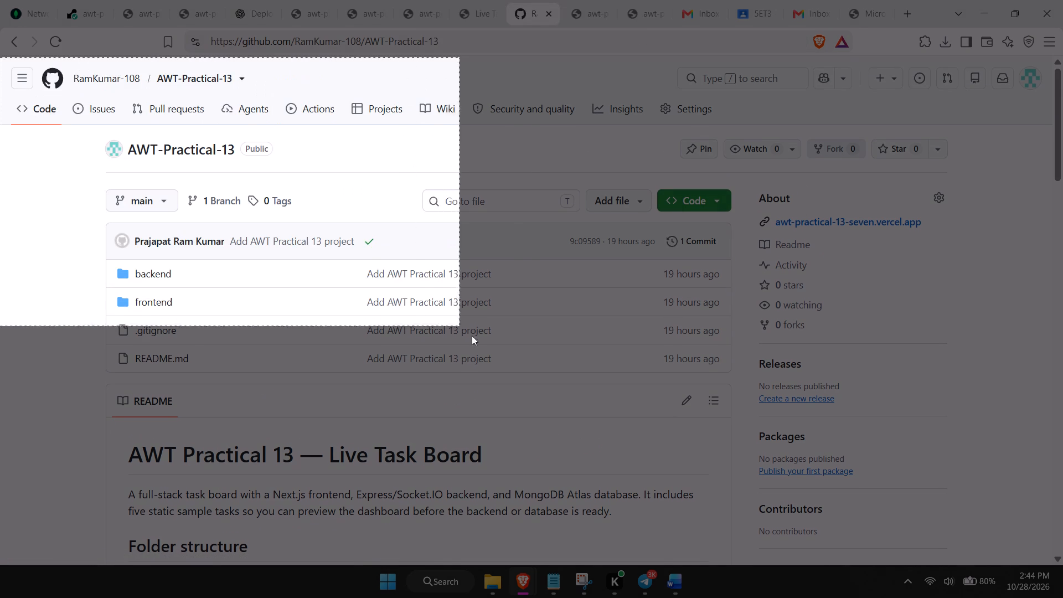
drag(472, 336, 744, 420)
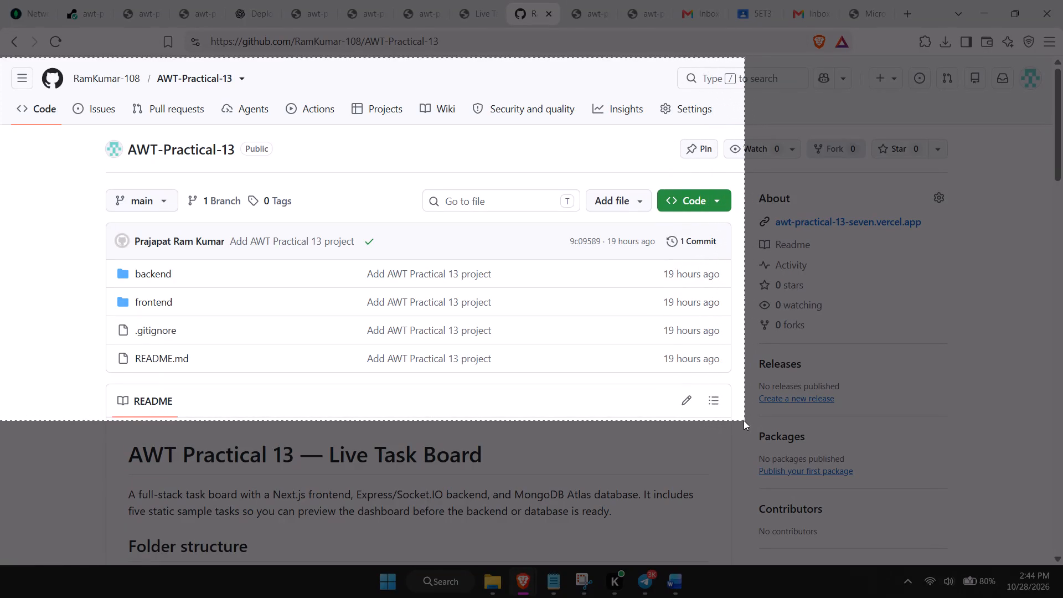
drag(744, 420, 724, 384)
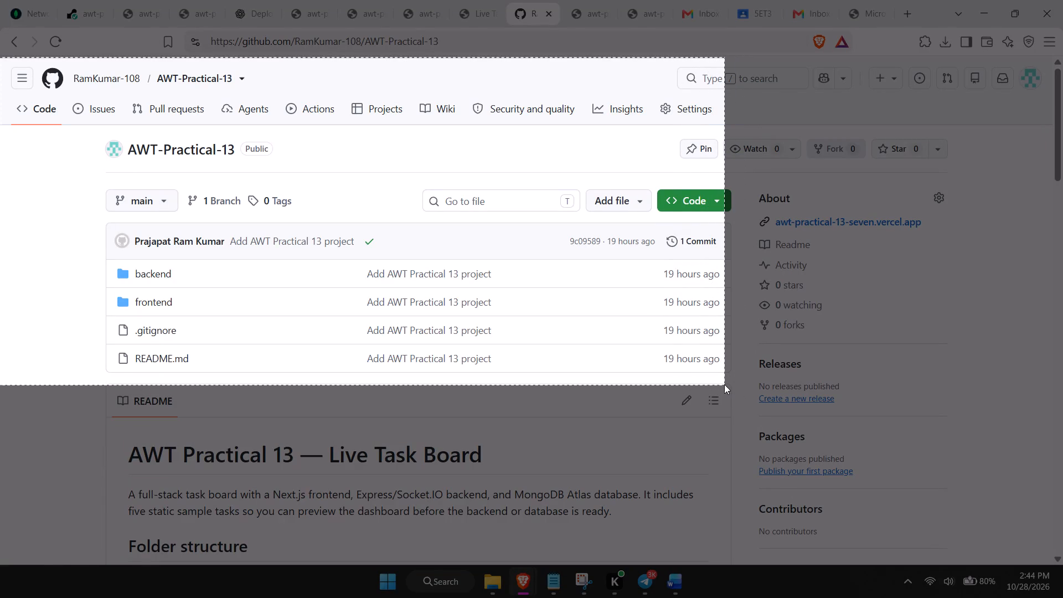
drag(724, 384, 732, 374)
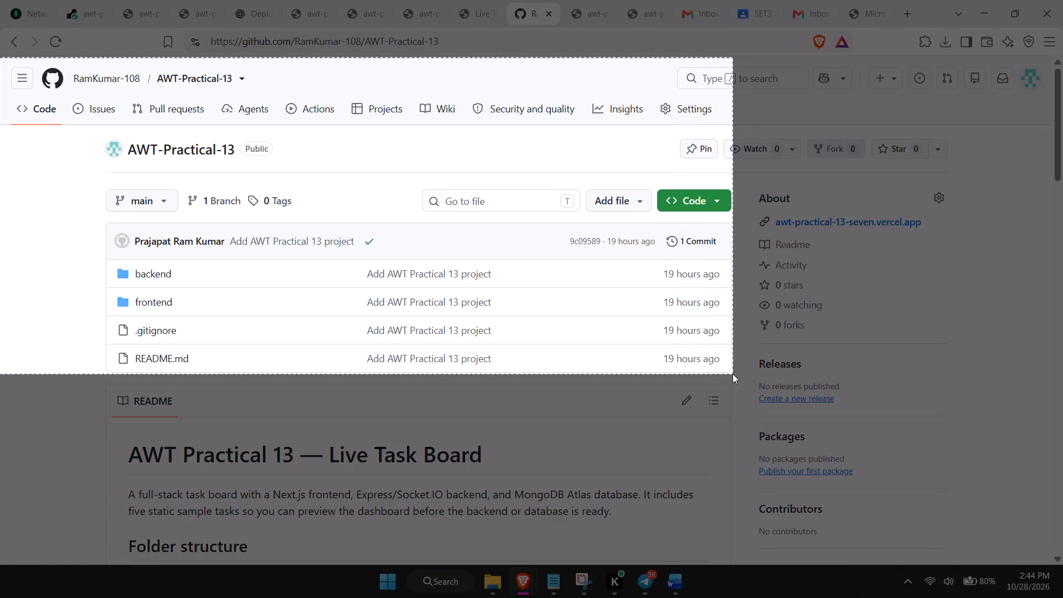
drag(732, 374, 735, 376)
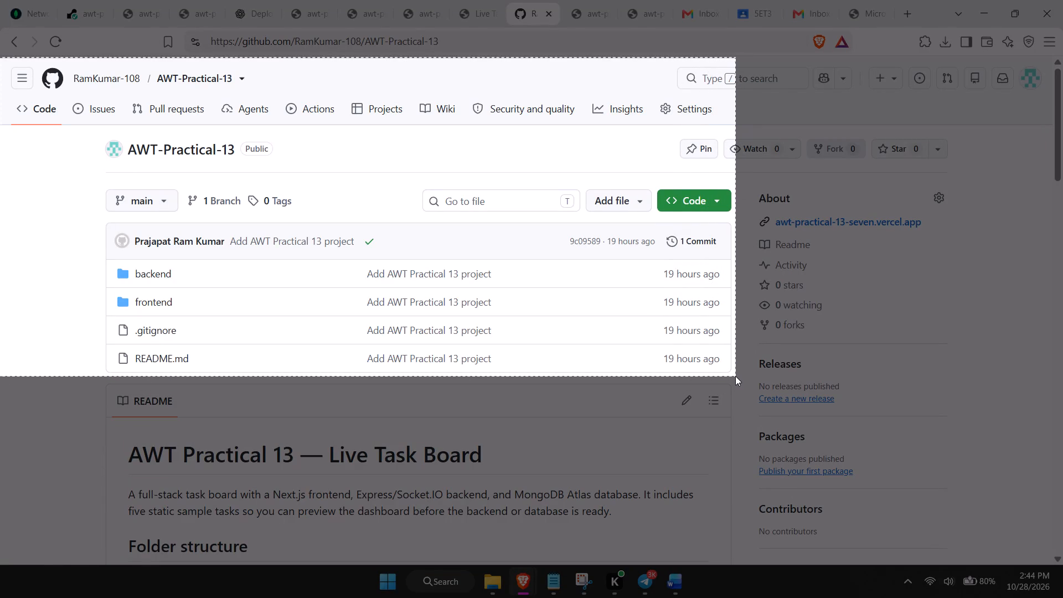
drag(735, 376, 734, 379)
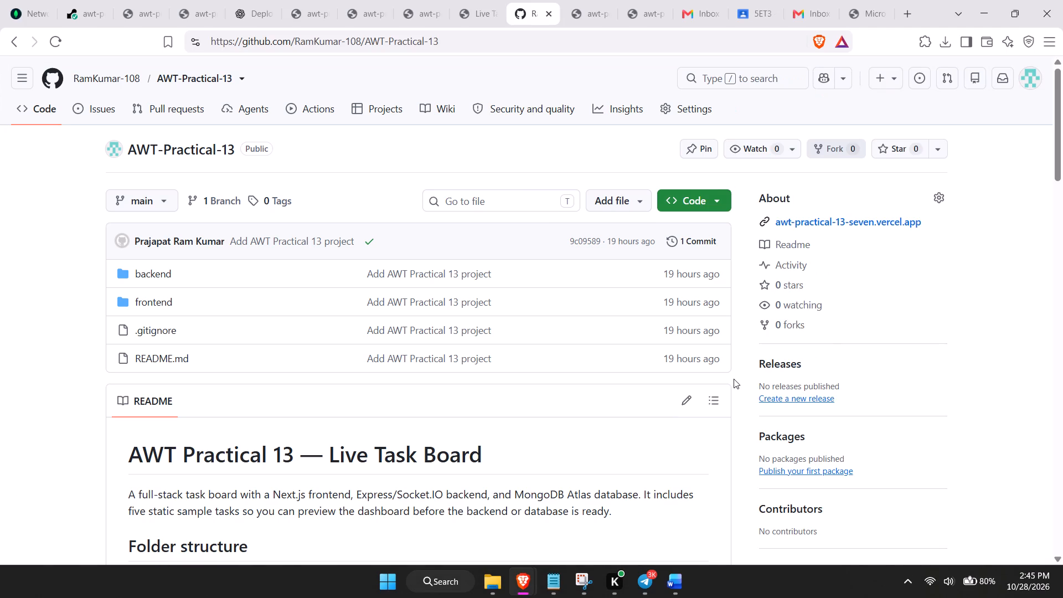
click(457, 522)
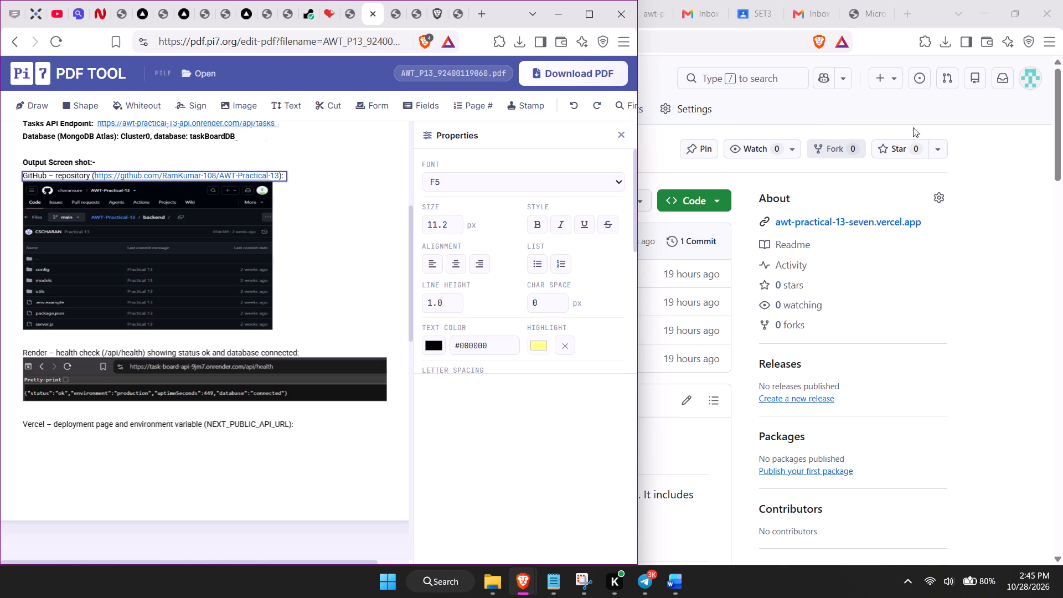
Capture the maximised repository page at full width, from its header to just below the README.md row, and check the capture in Snipping Tool.
click(1008, 7)
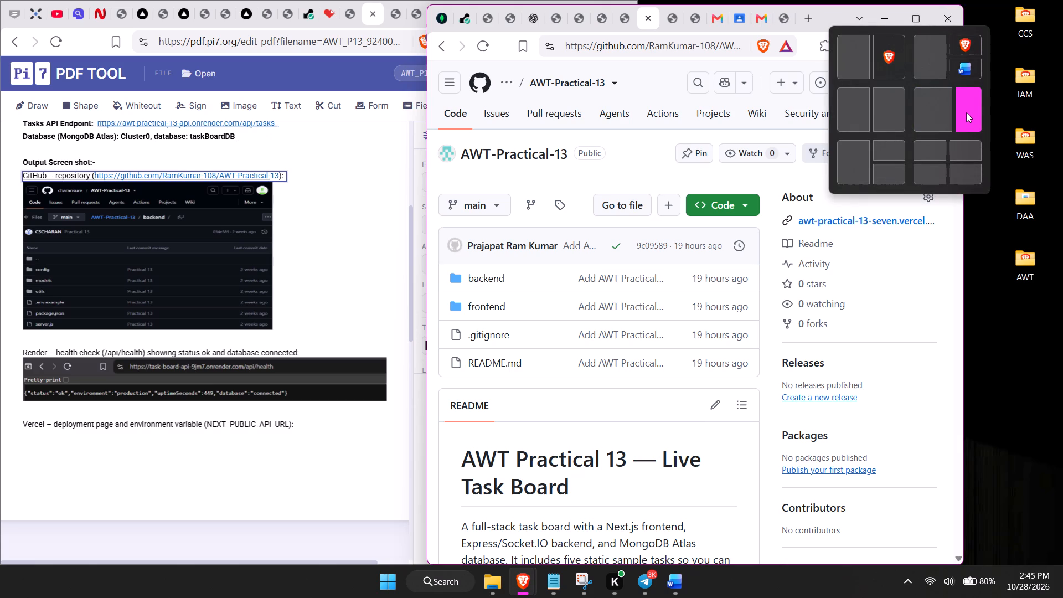
click(909, 23)
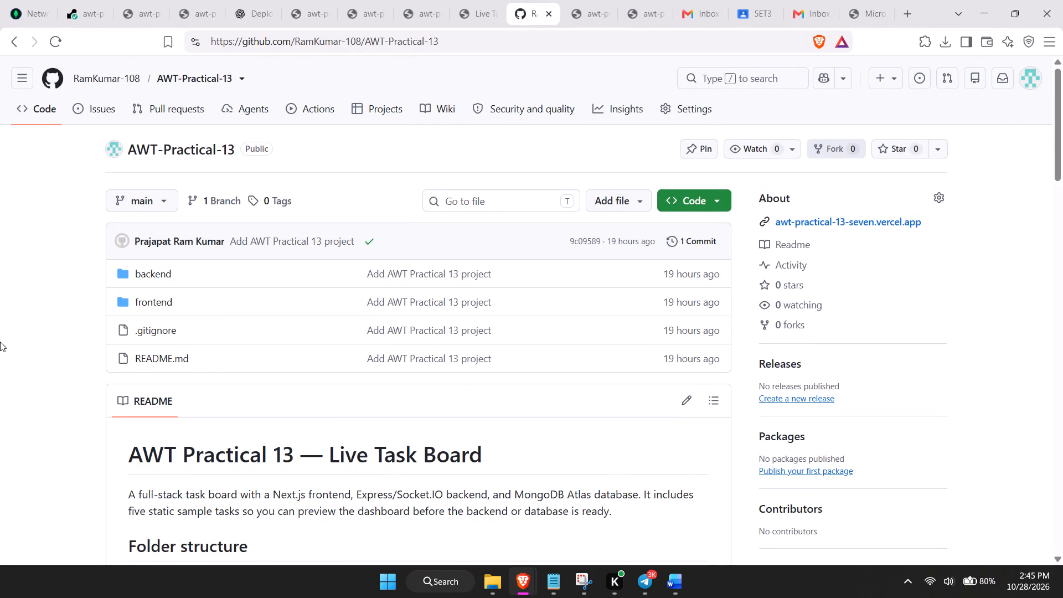
click(6, 336)
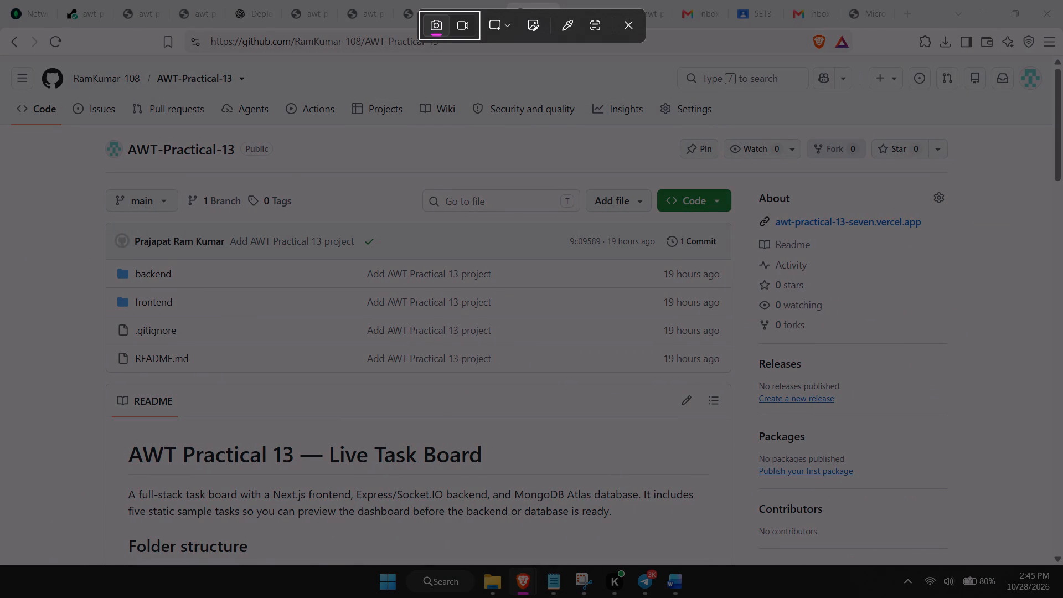
drag(0, 56, 1025, 416)
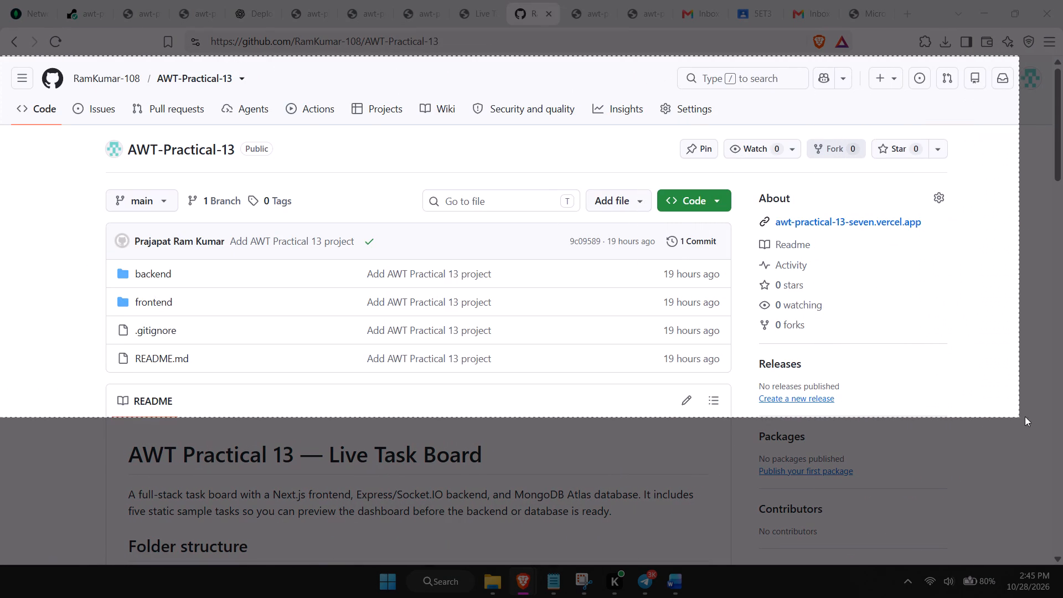
drag(1025, 416, 1062, 379)
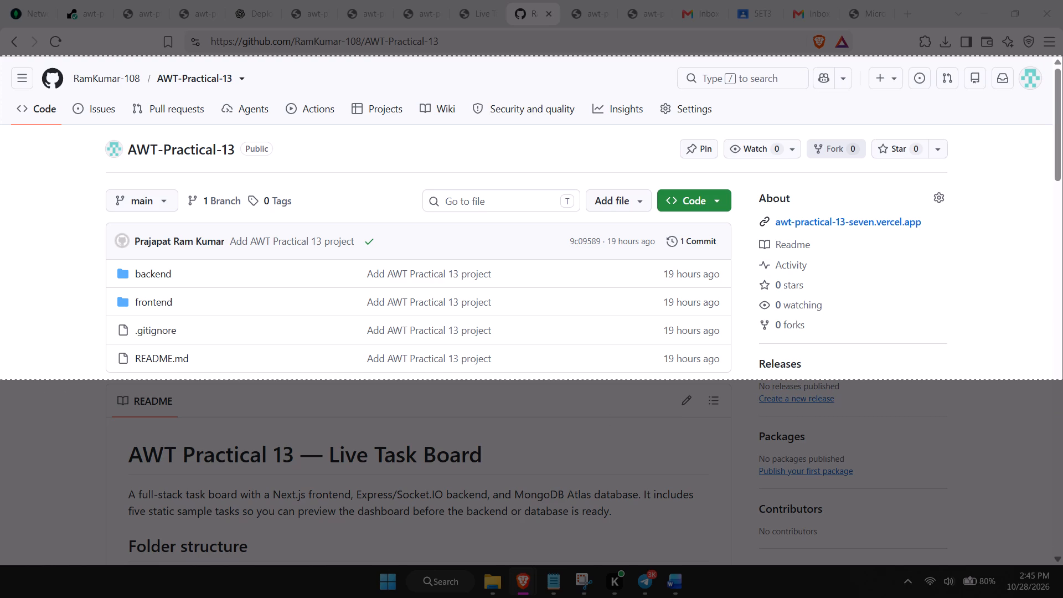
drag(1062, 379, 1062, 380)
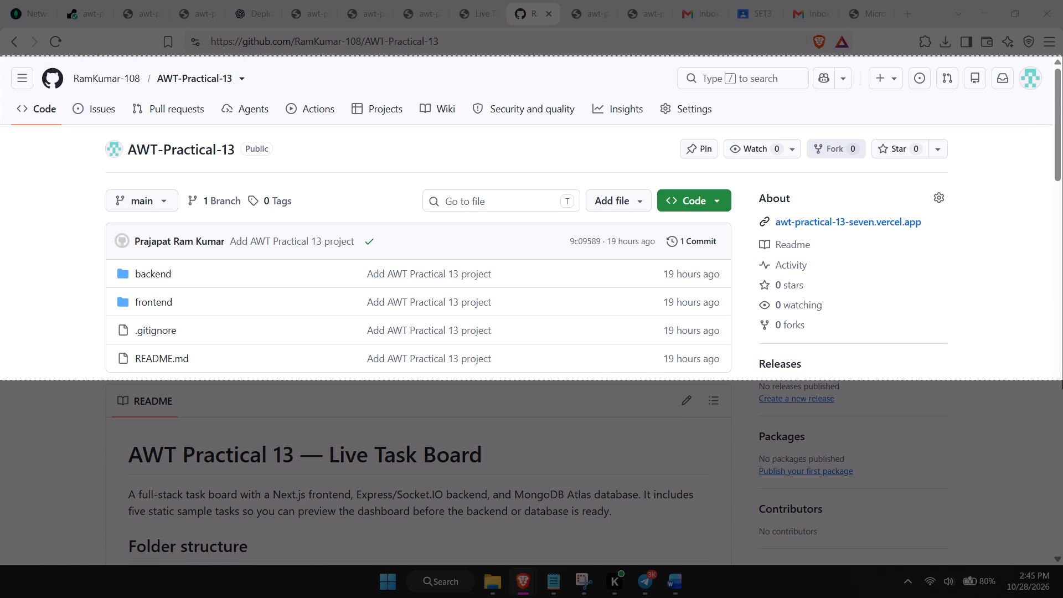
drag(1062, 380, 1062, 382)
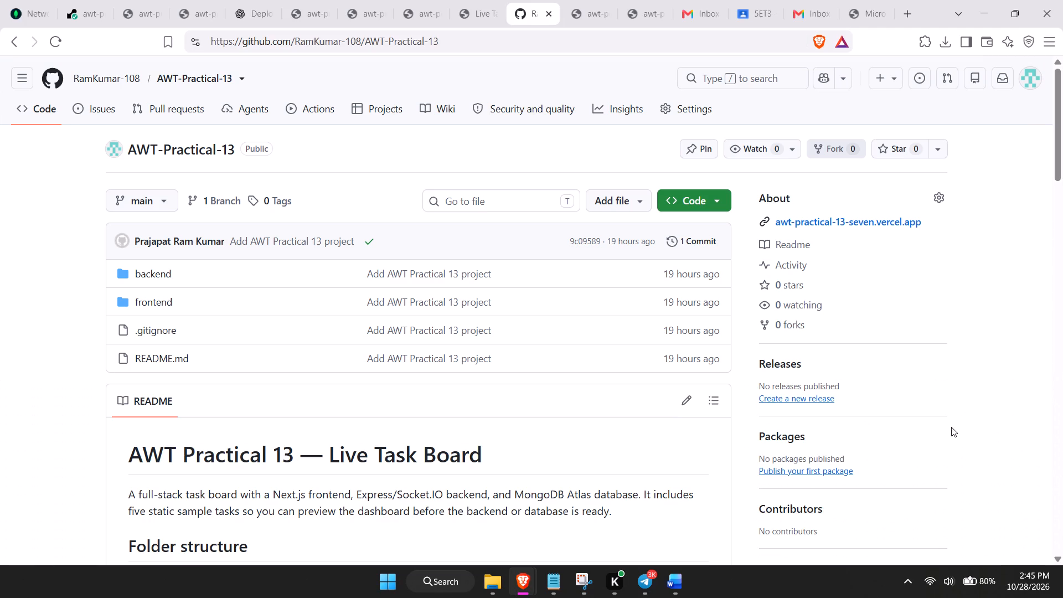
click(838, 405)
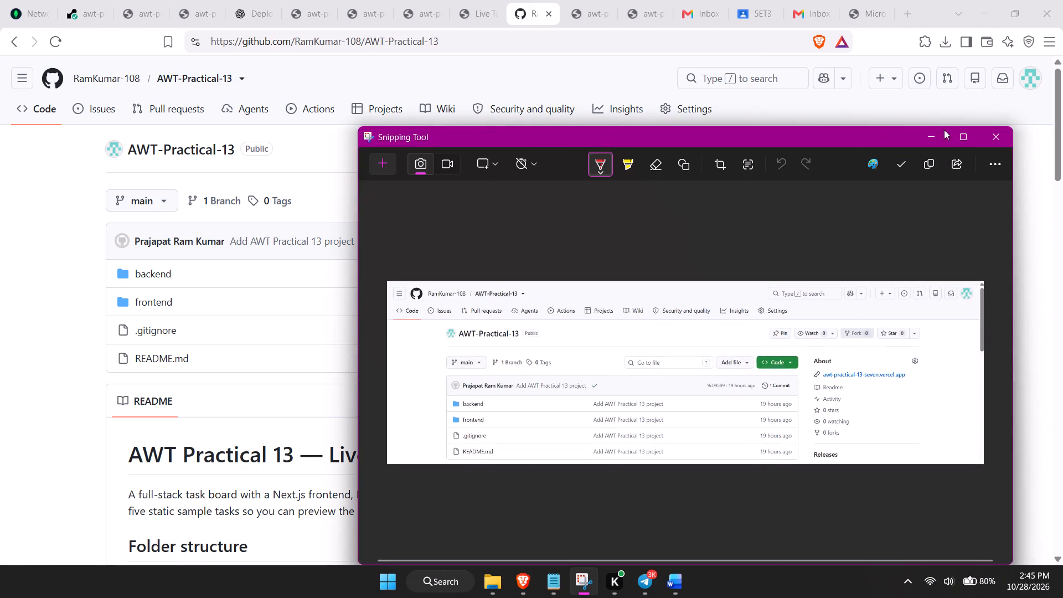
click(932, 155)
click(927, 144)
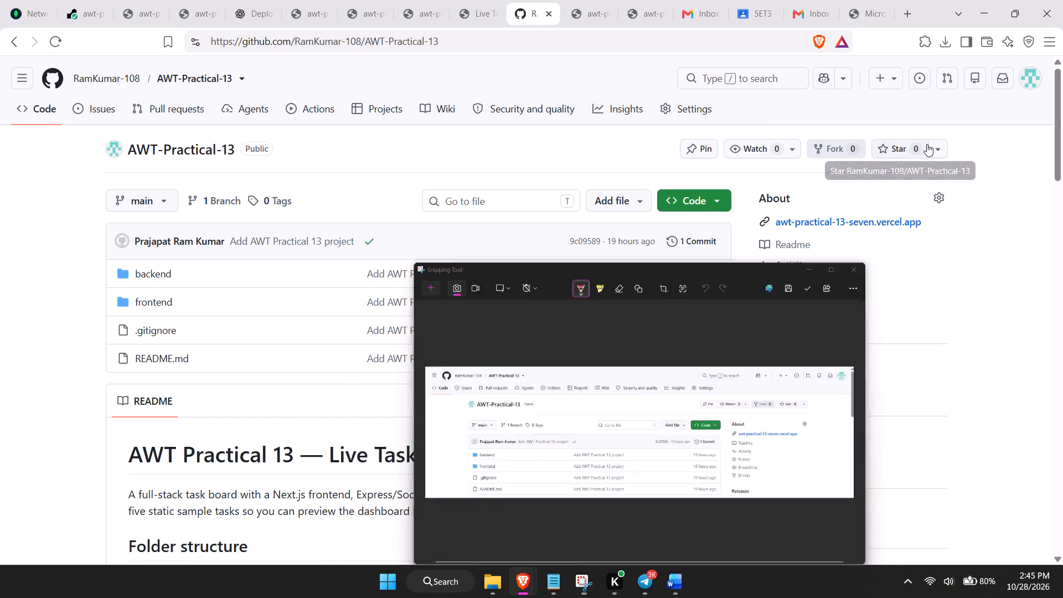
Minimise the GitHub repository window to return to the PDF editor.
click(984, 20)
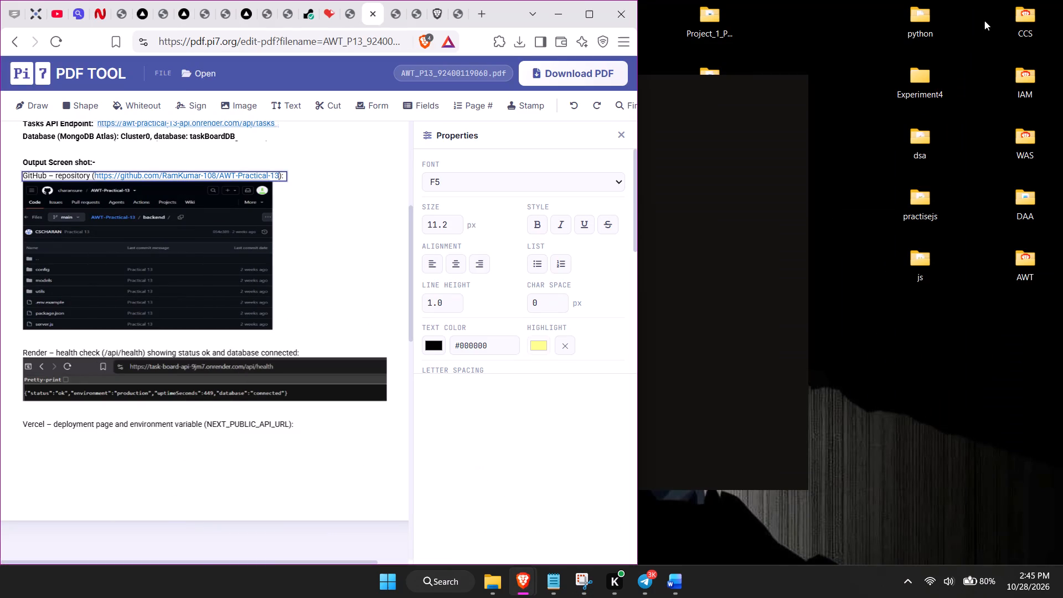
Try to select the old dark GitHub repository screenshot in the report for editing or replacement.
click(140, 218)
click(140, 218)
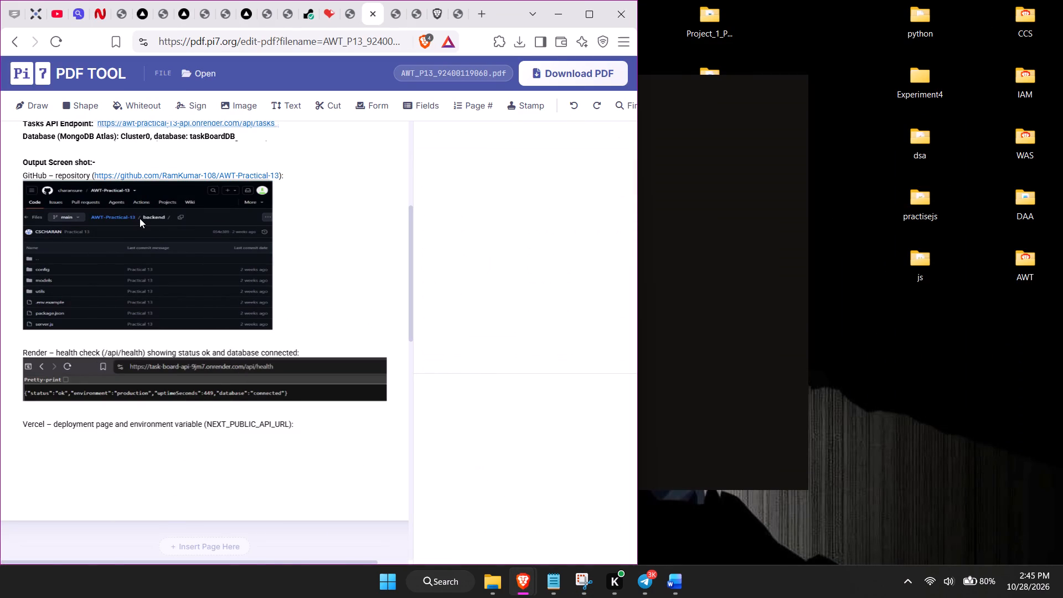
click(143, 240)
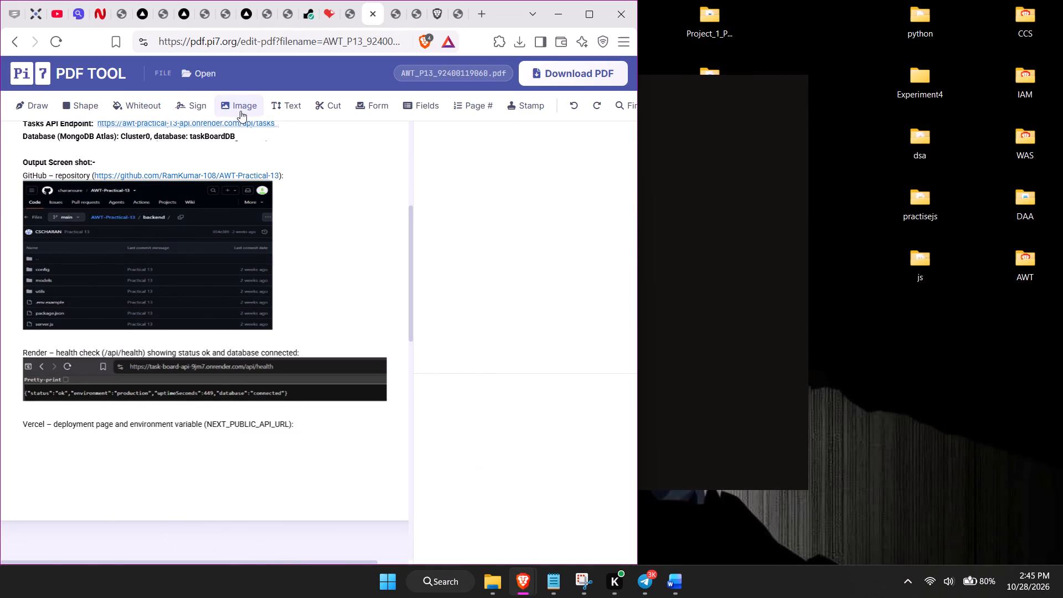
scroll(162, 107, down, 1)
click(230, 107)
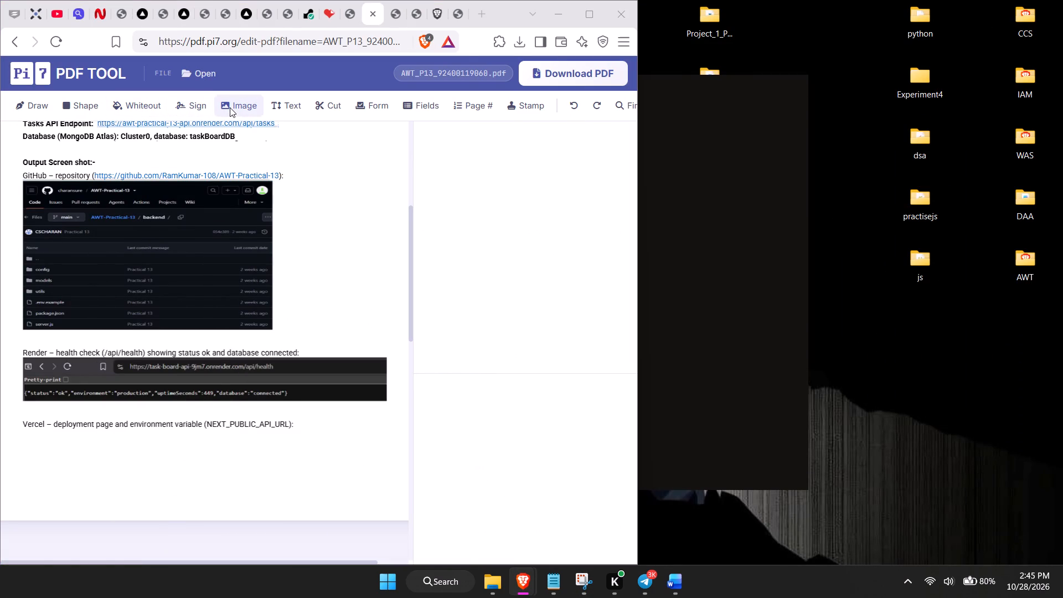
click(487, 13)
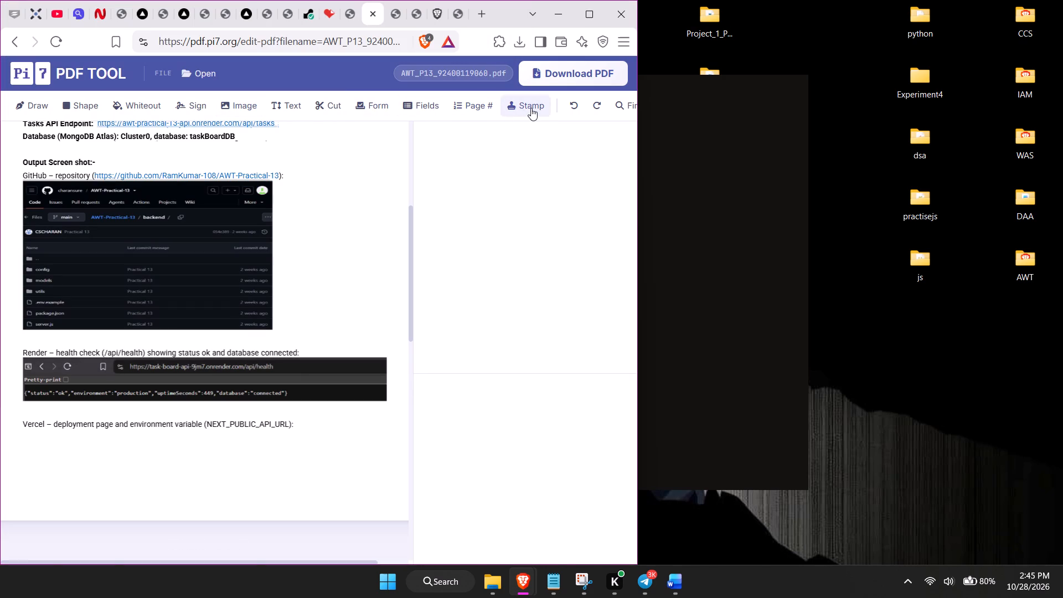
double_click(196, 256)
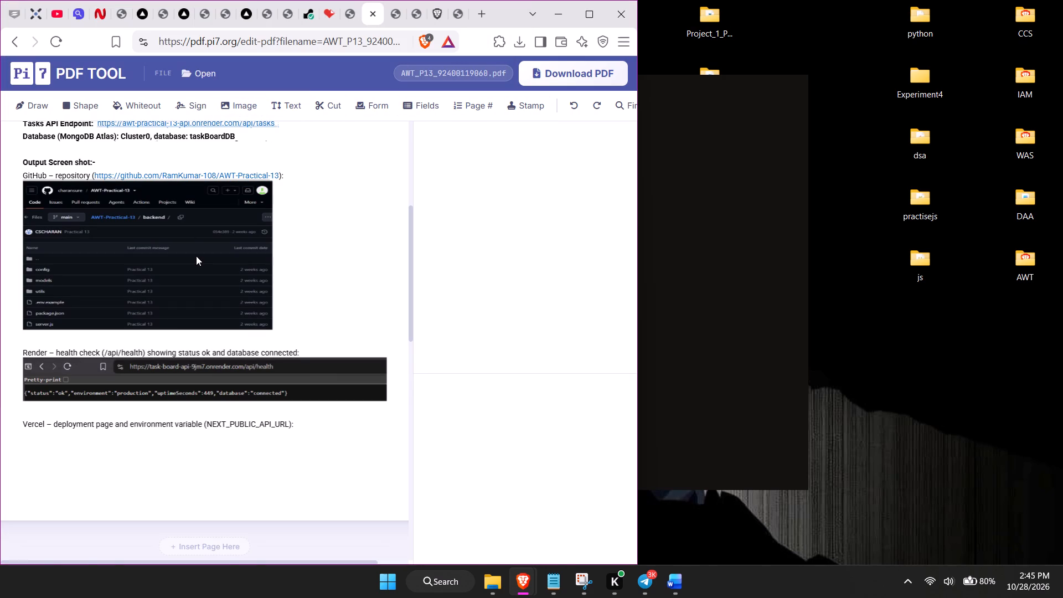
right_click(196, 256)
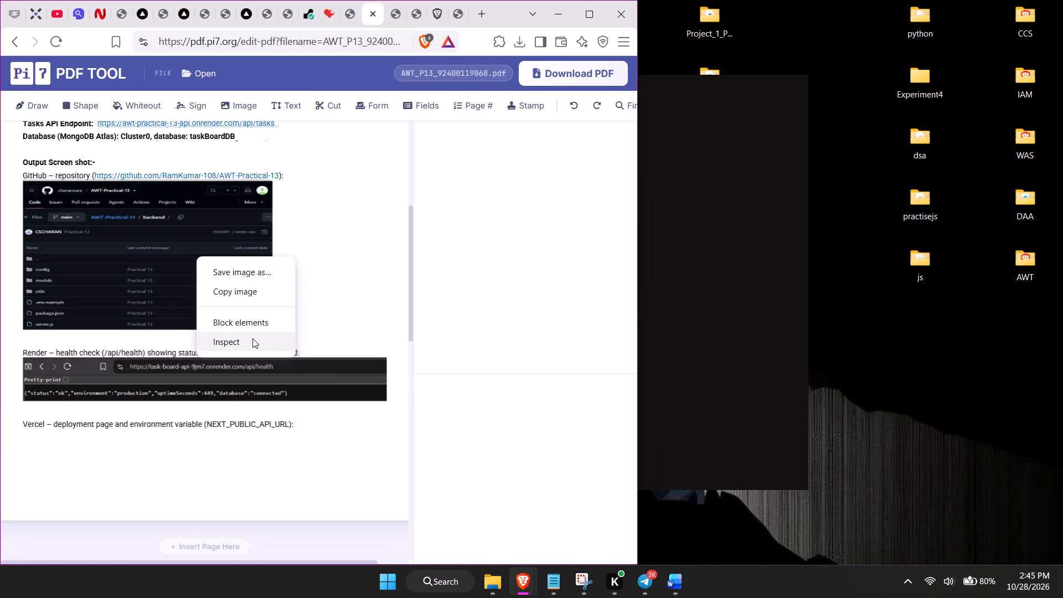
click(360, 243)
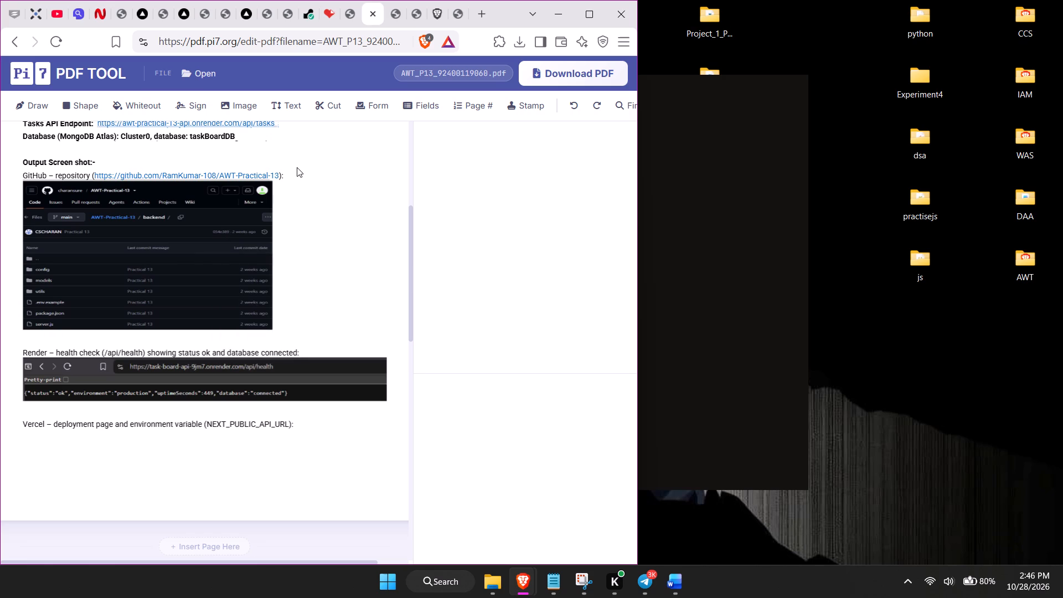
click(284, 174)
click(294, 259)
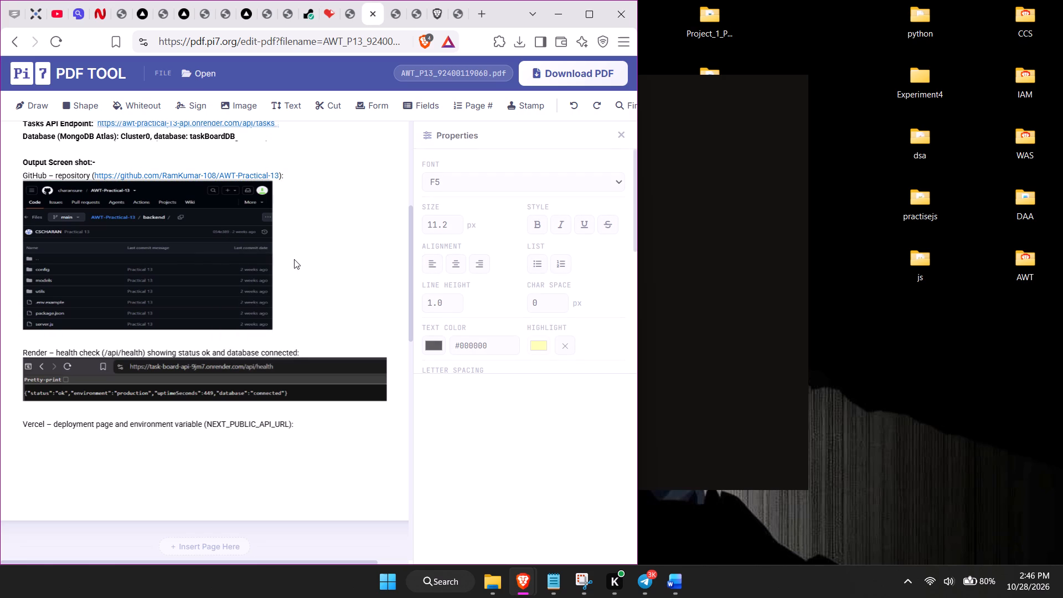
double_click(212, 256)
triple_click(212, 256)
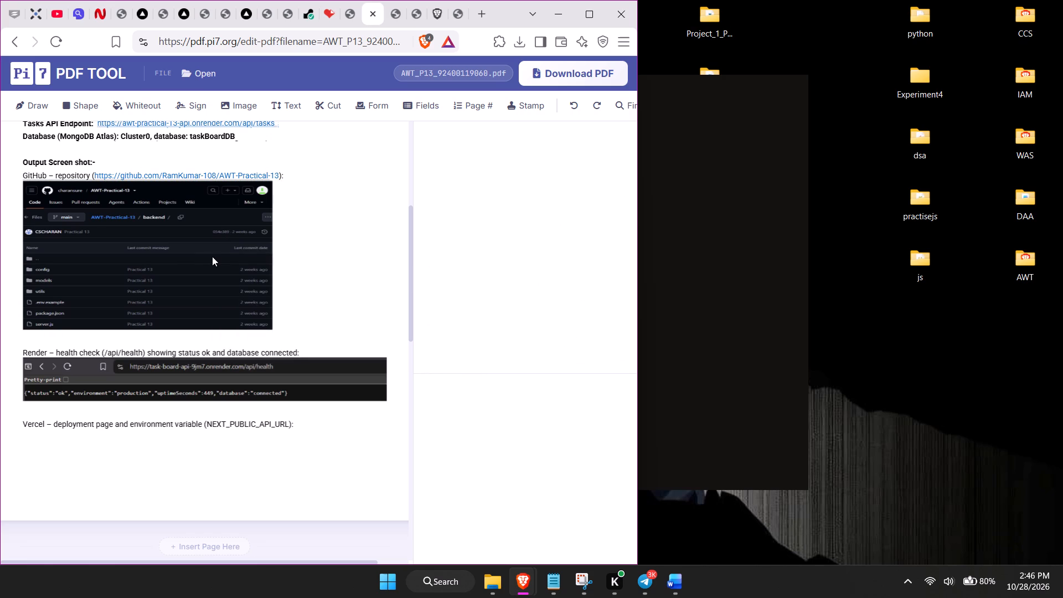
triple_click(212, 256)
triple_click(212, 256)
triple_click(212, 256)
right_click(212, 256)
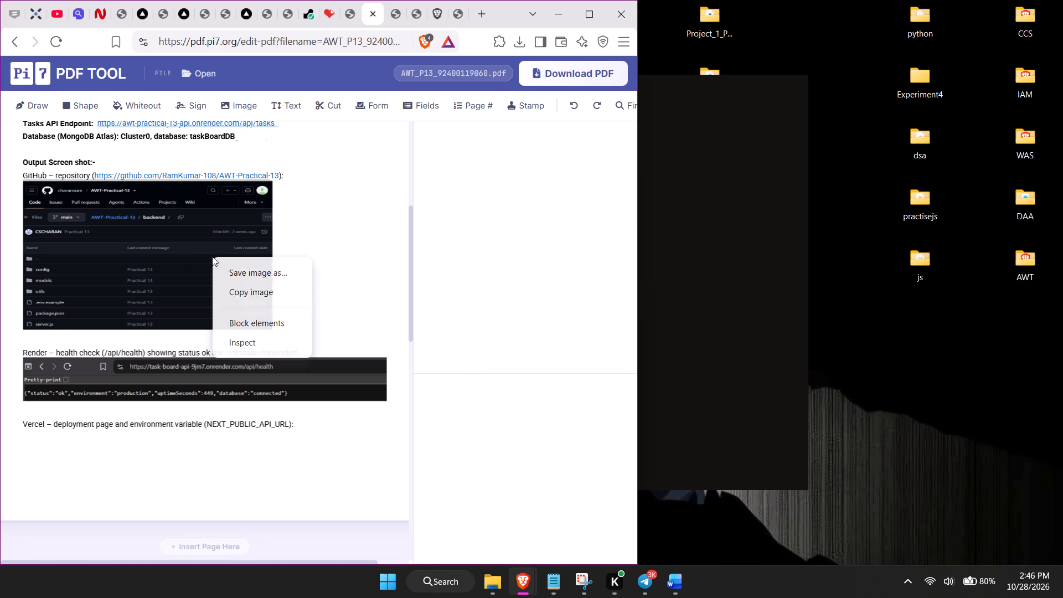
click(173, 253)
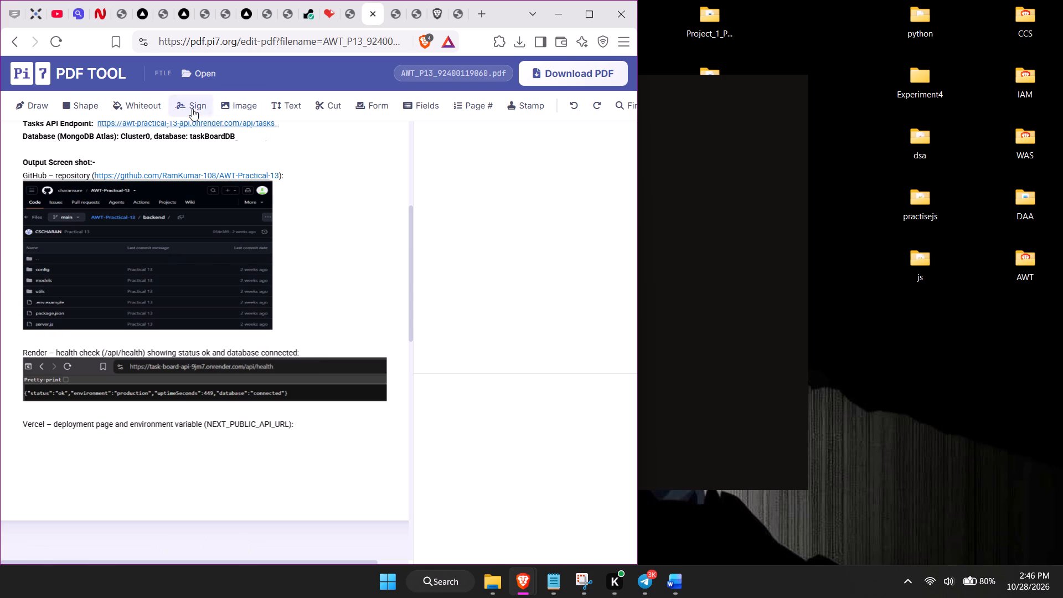
click(221, 107)
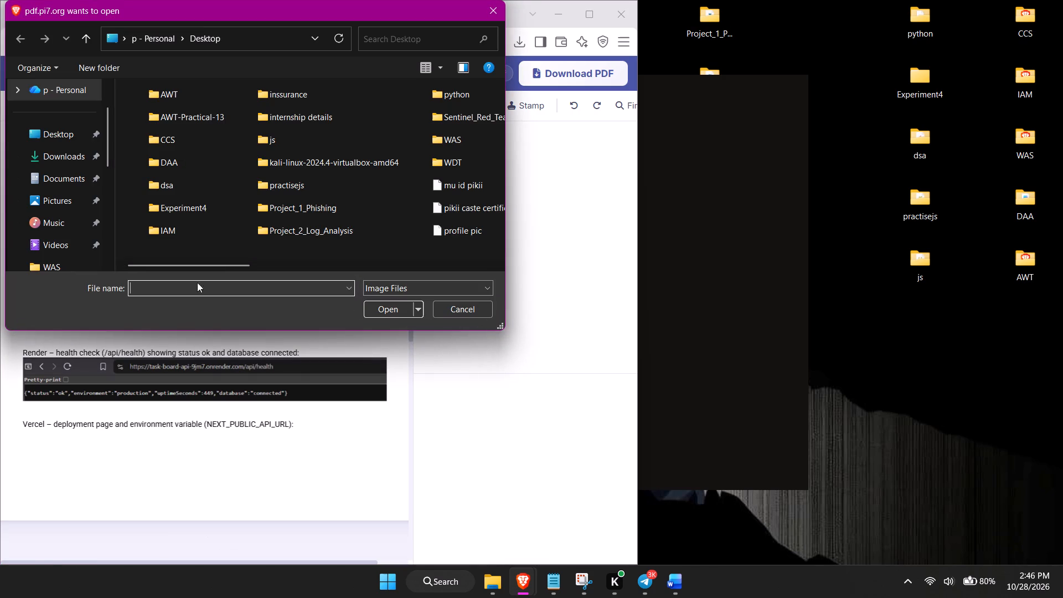
click(164, 280)
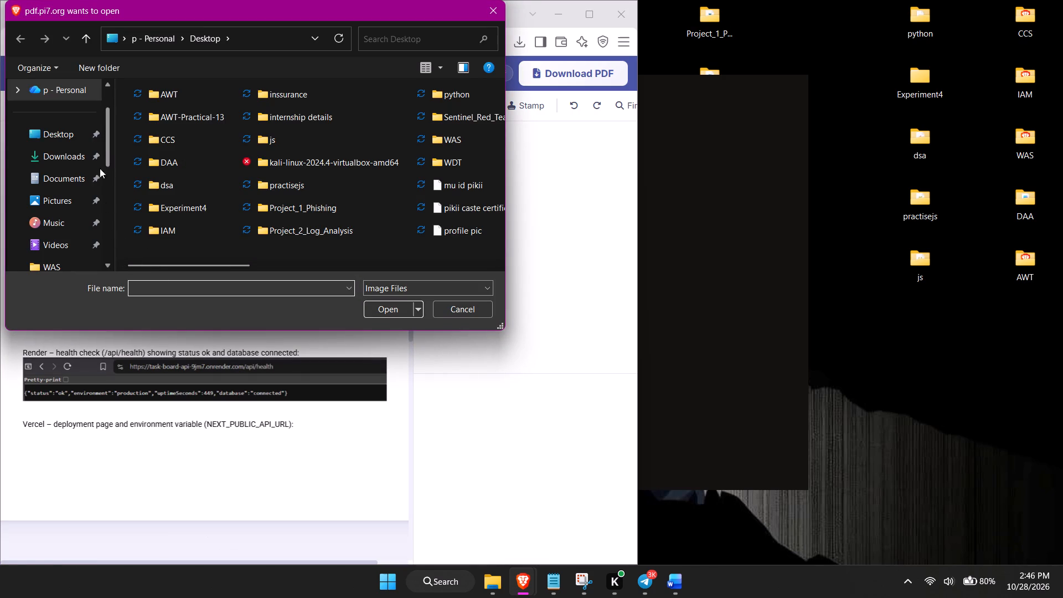
scroll(36, 152, up, 3)
click(51, 110)
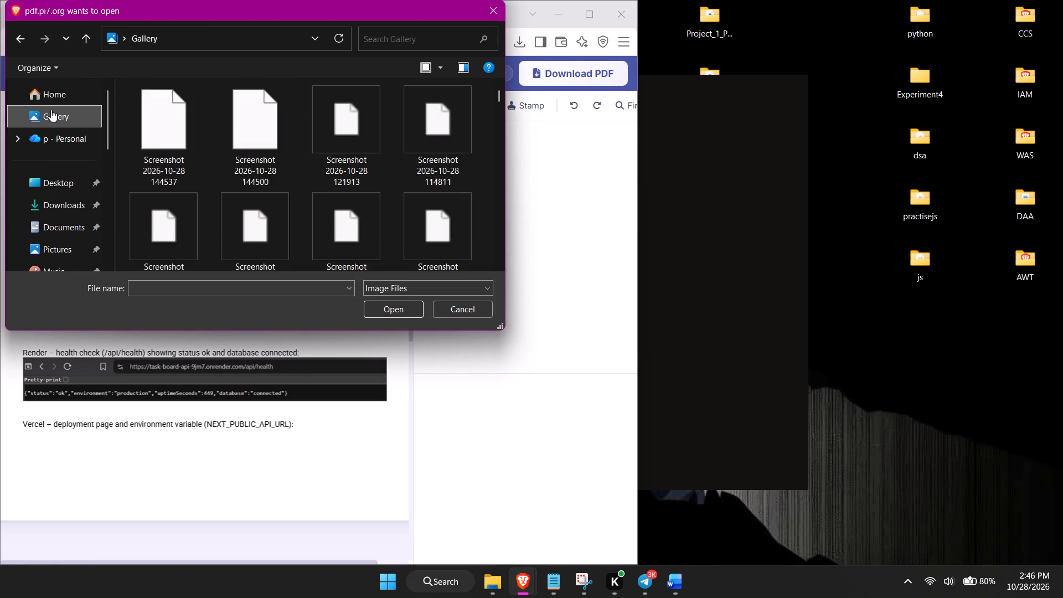
click(159, 138)
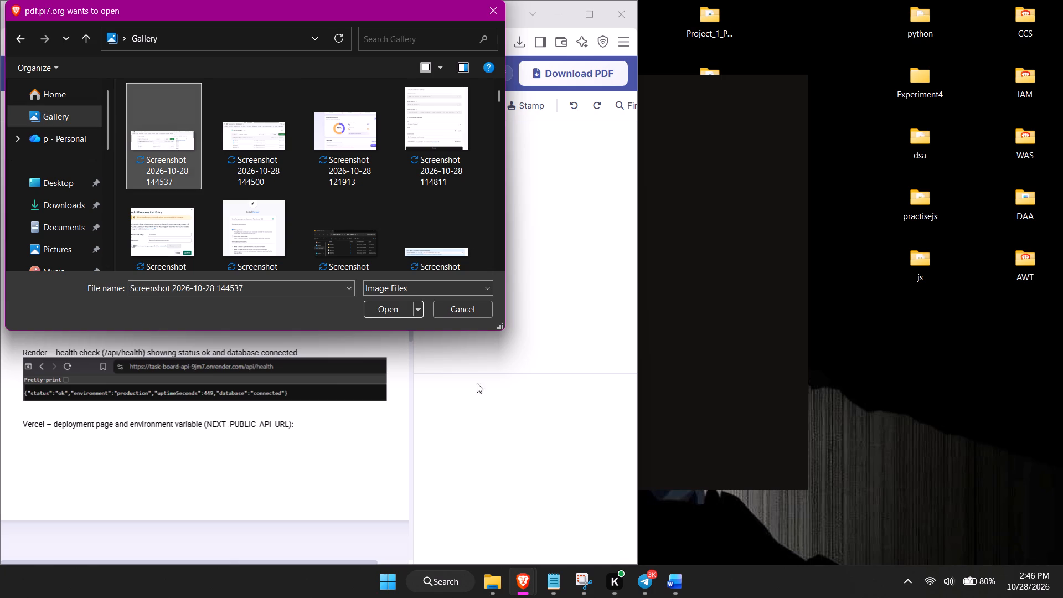
click(380, 312)
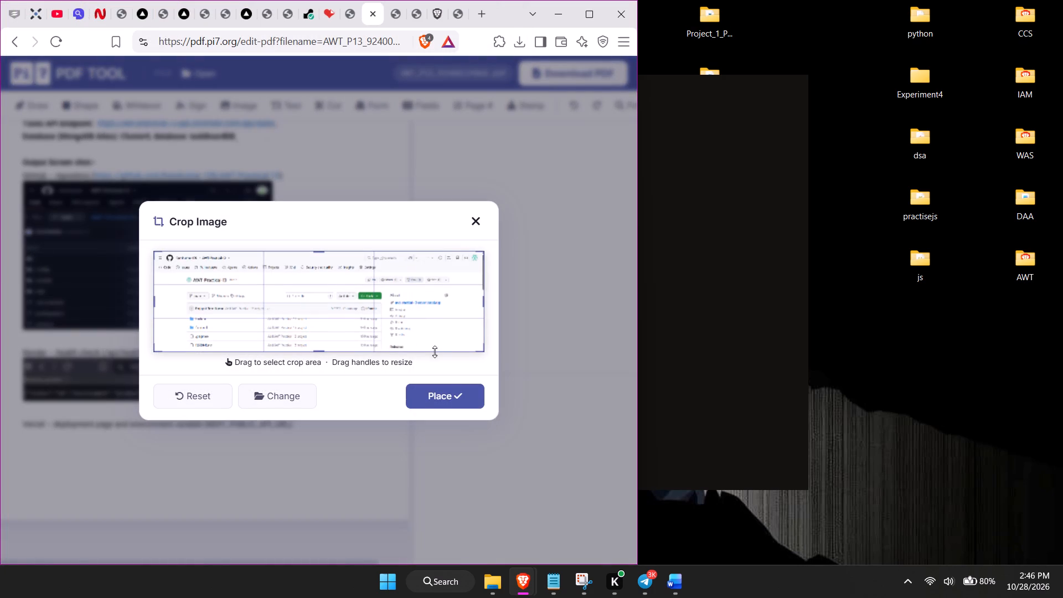
drag(334, 307, 316, 277)
drag(316, 277, 379, 313)
drag(379, 313, 450, 410)
drag(450, 410, 438, 397)
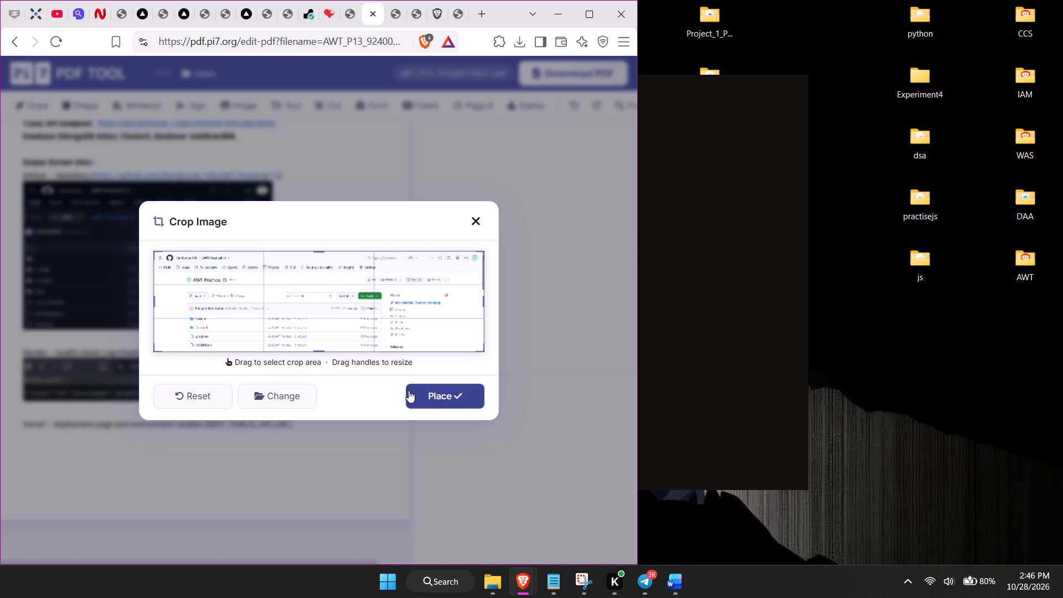
click(410, 391)
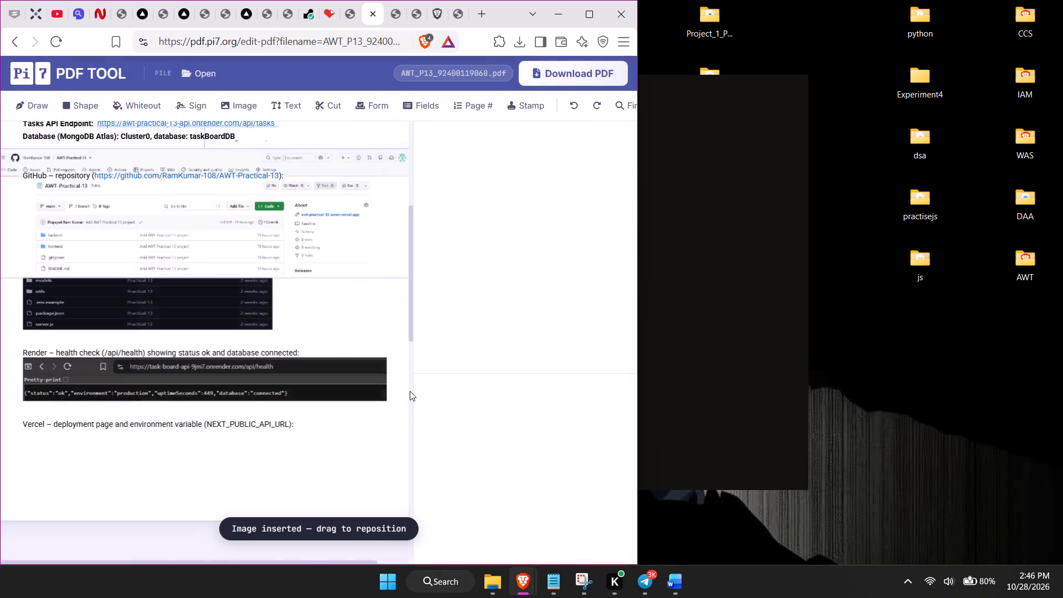
Move the inserted repository screenshot over the old one, with its top edge just below the GitHub – repository caption.
drag(267, 238, 277, 298)
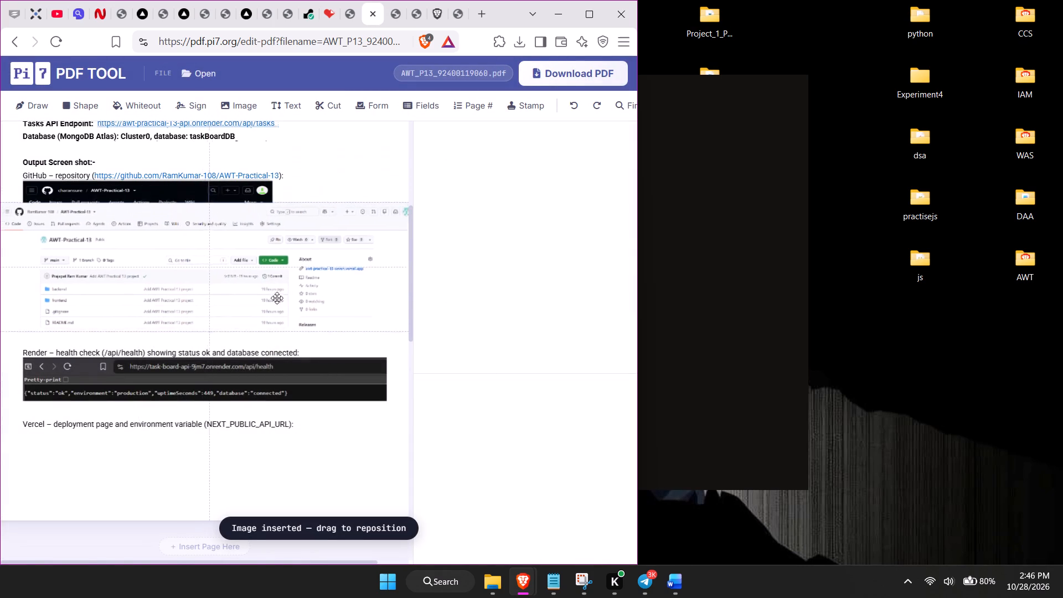
drag(277, 298, 272, 271)
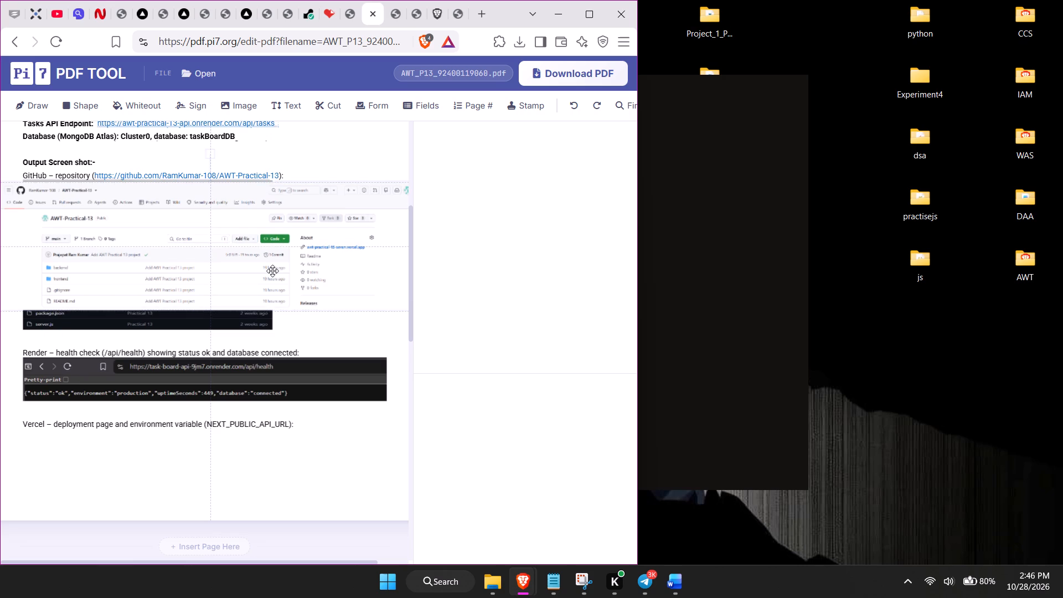
drag(272, 271, 272, 271)
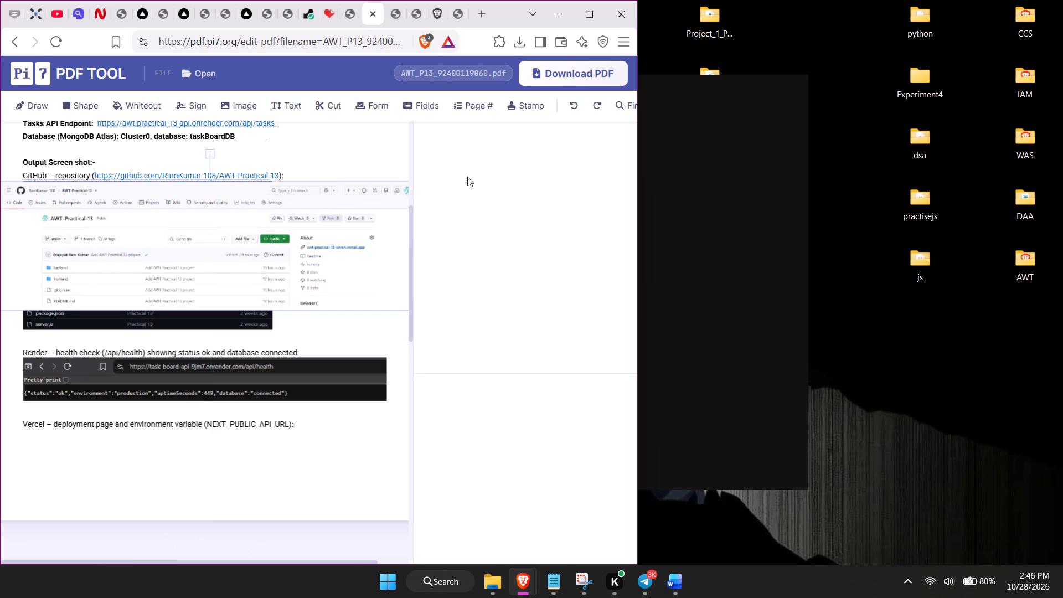
Maximise the editor window and enlarge the inserted screenshot proportionally until it covers the old screenshot's full height.
click(595, 6)
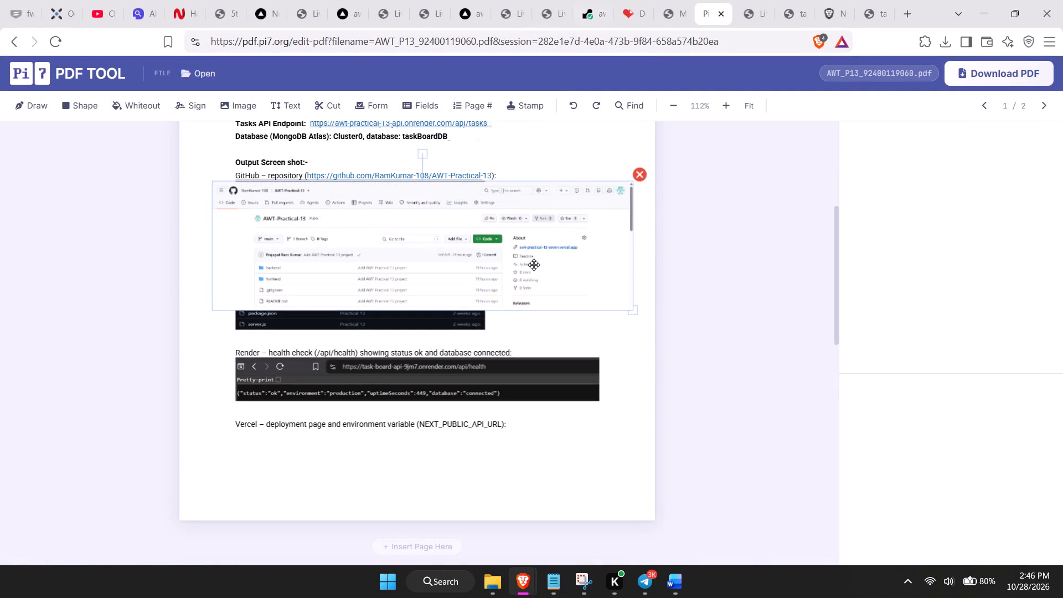
click(440, 310)
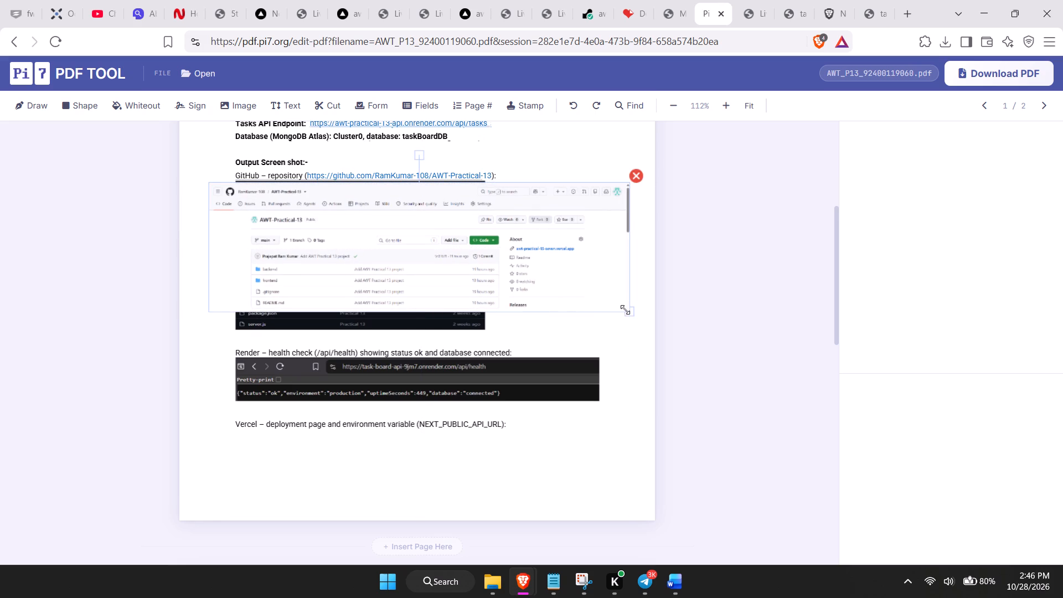
drag(625, 310, 672, 389)
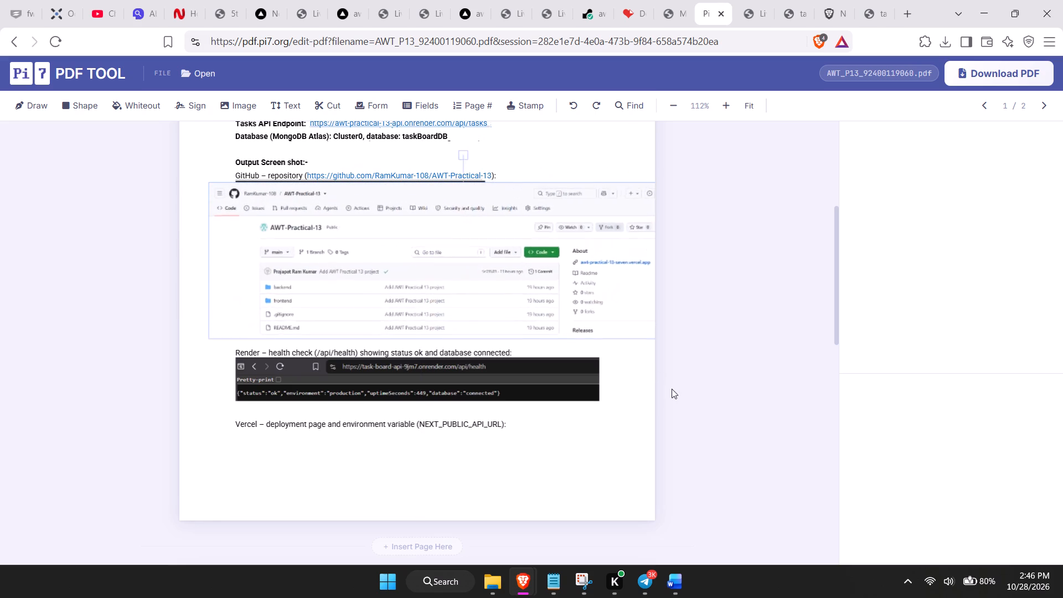
drag(672, 389, 668, 394)
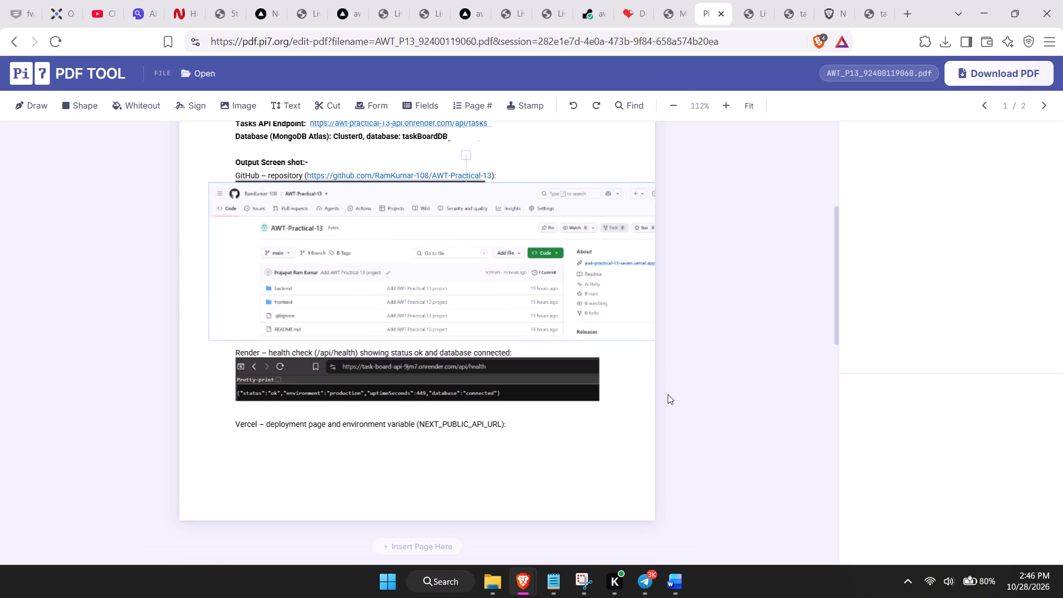
drag(668, 394, 665, 391)
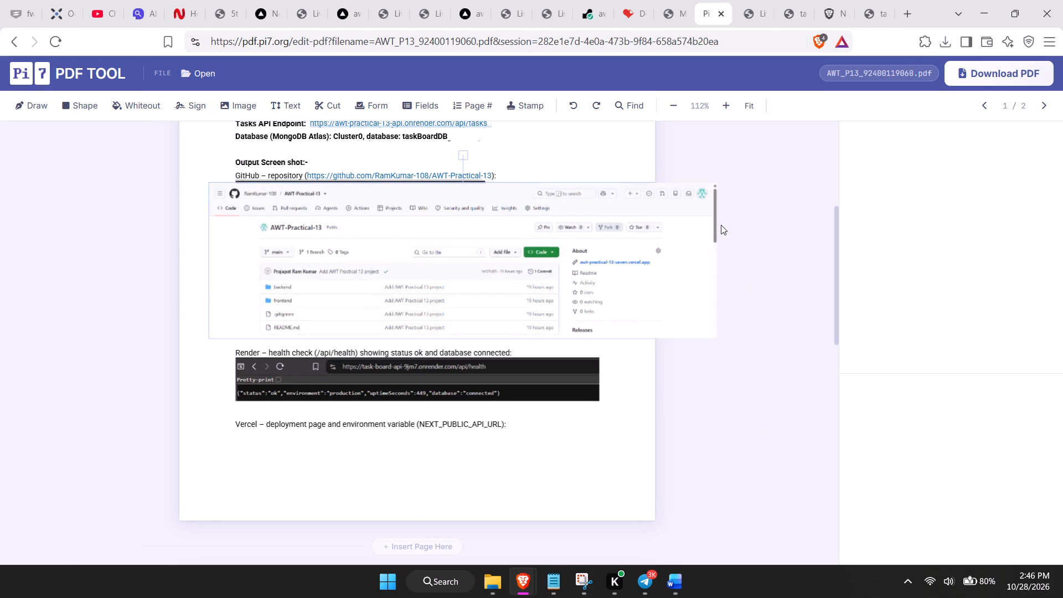
click(708, 234)
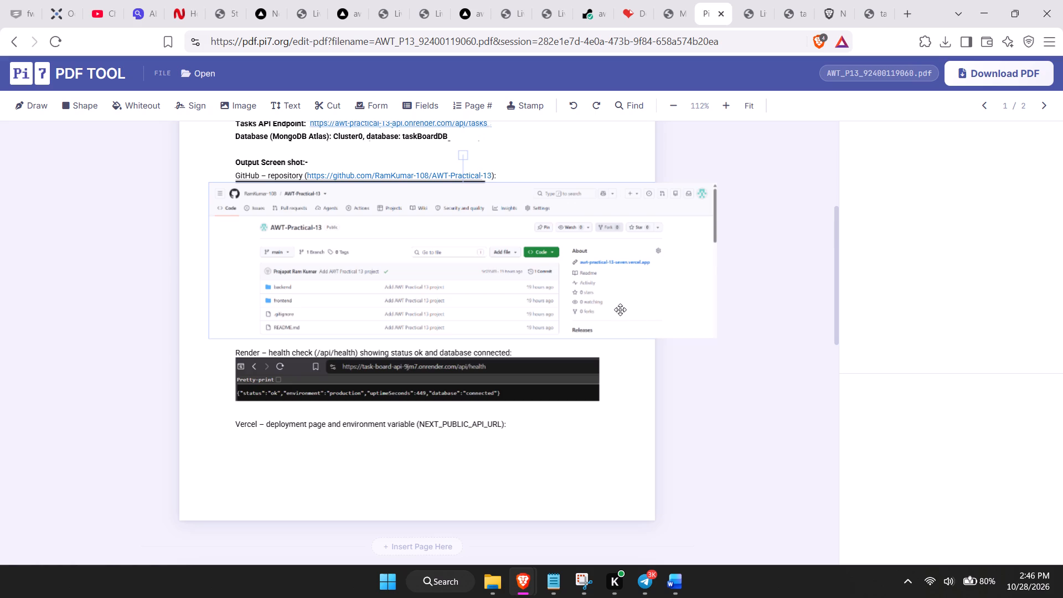
right_click(620, 310)
click(594, 444)
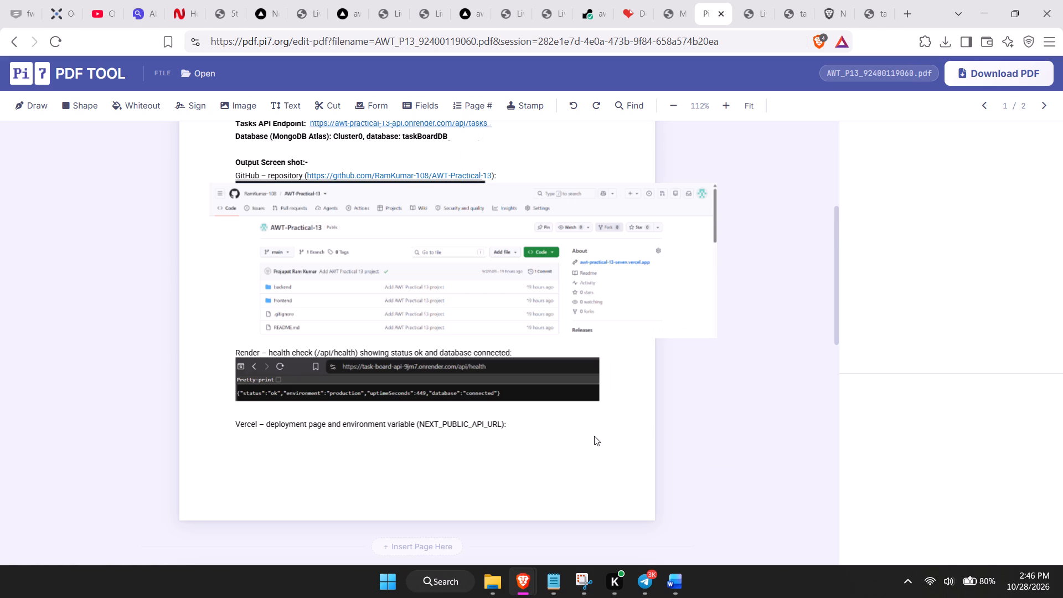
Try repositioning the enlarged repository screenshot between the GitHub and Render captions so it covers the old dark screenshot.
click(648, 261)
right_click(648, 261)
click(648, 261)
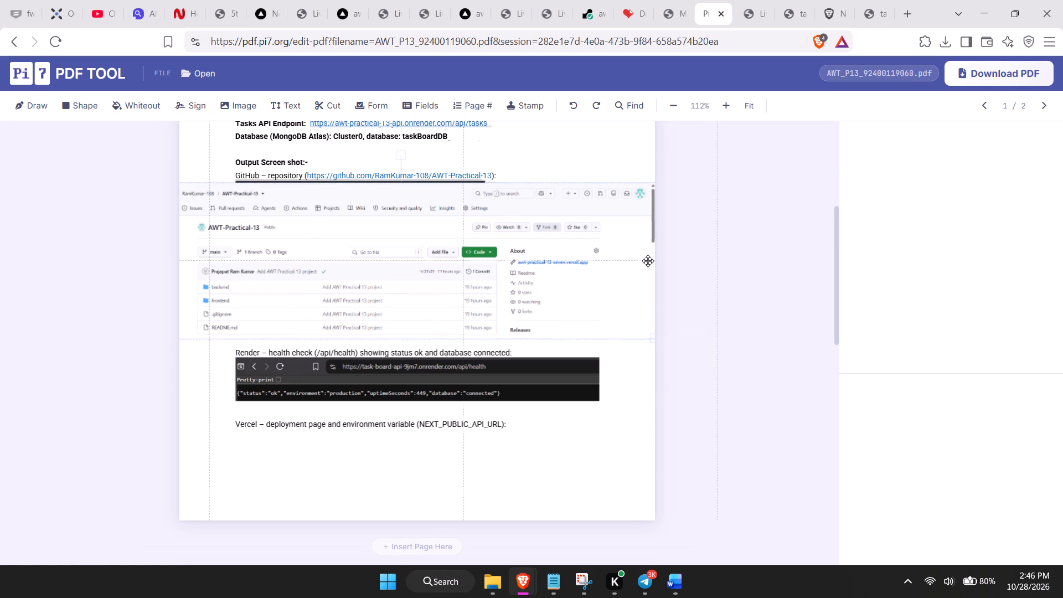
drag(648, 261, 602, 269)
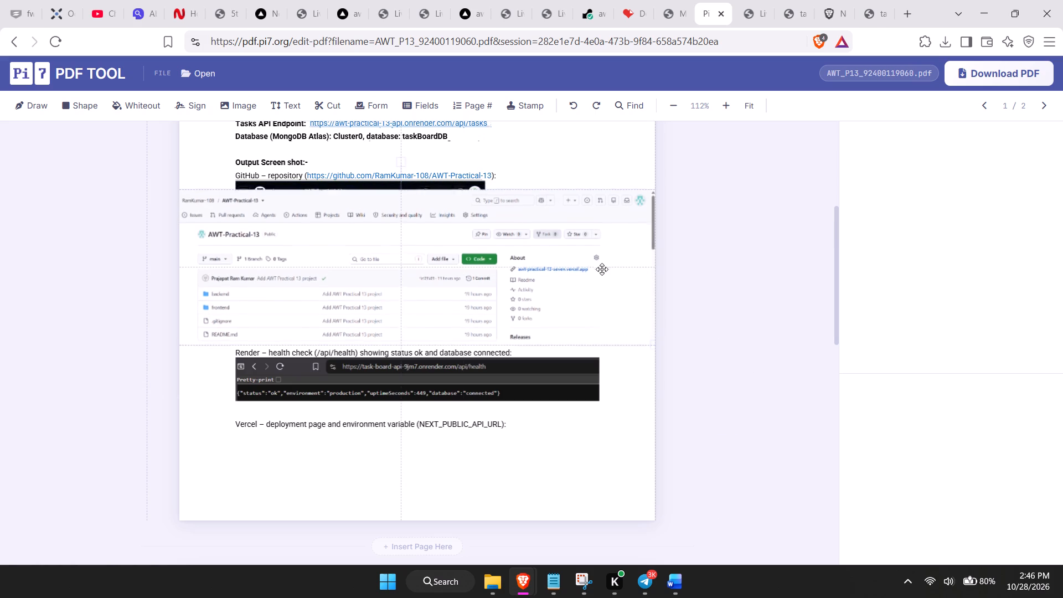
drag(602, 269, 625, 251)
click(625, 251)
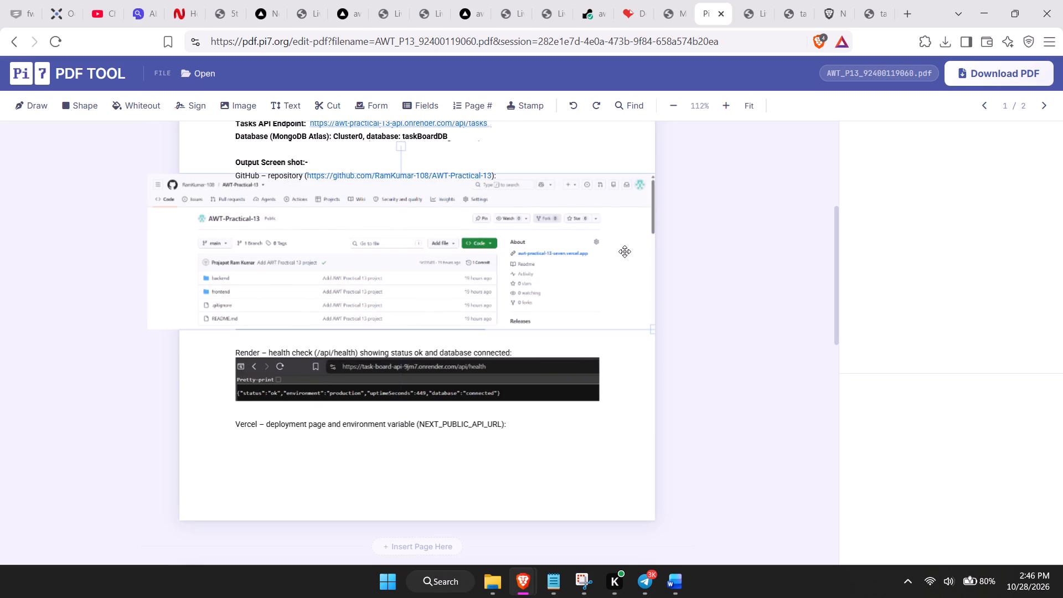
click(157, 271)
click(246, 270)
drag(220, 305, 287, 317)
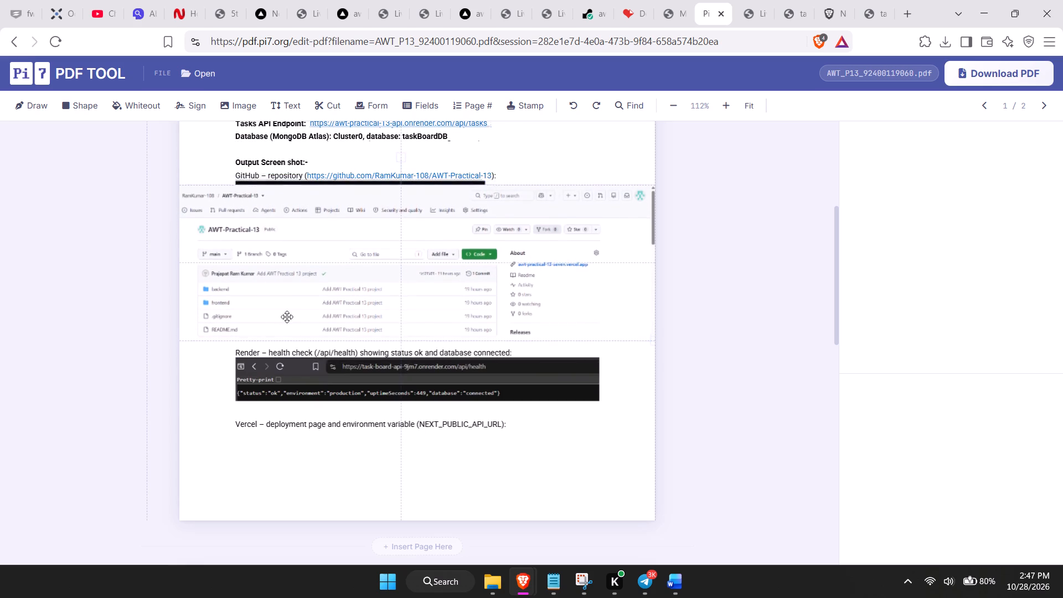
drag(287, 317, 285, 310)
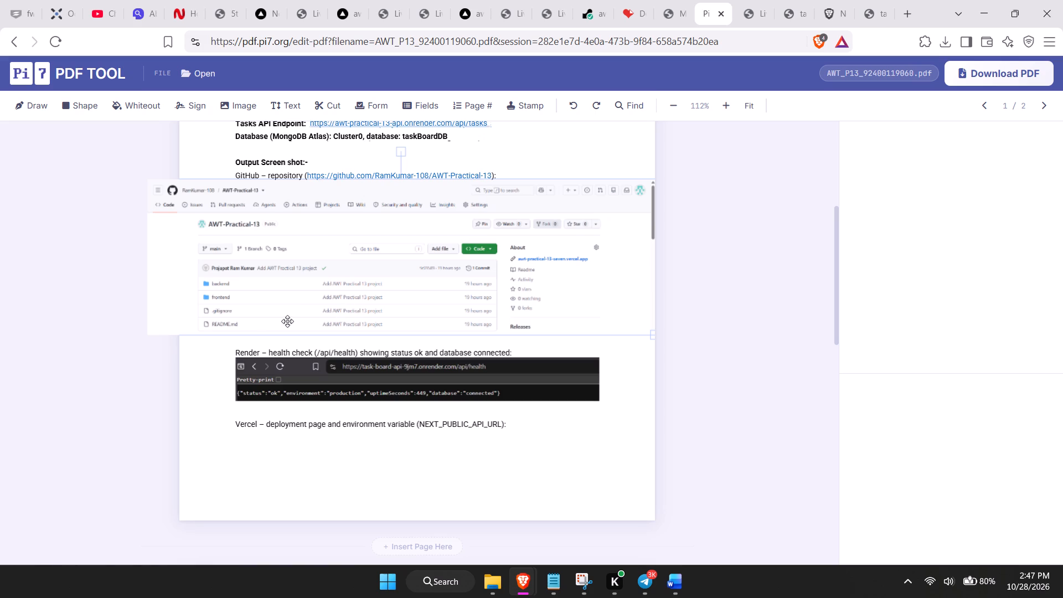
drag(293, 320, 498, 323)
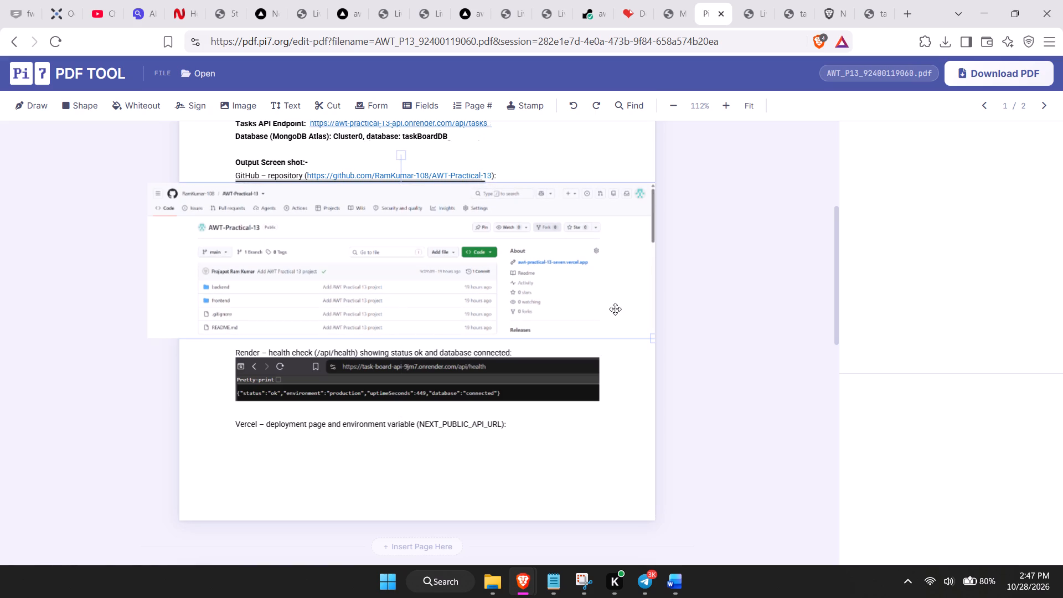
Delete the inserted light-themed repository screenshot from below the GitHub – repository caption.
click(615, 309)
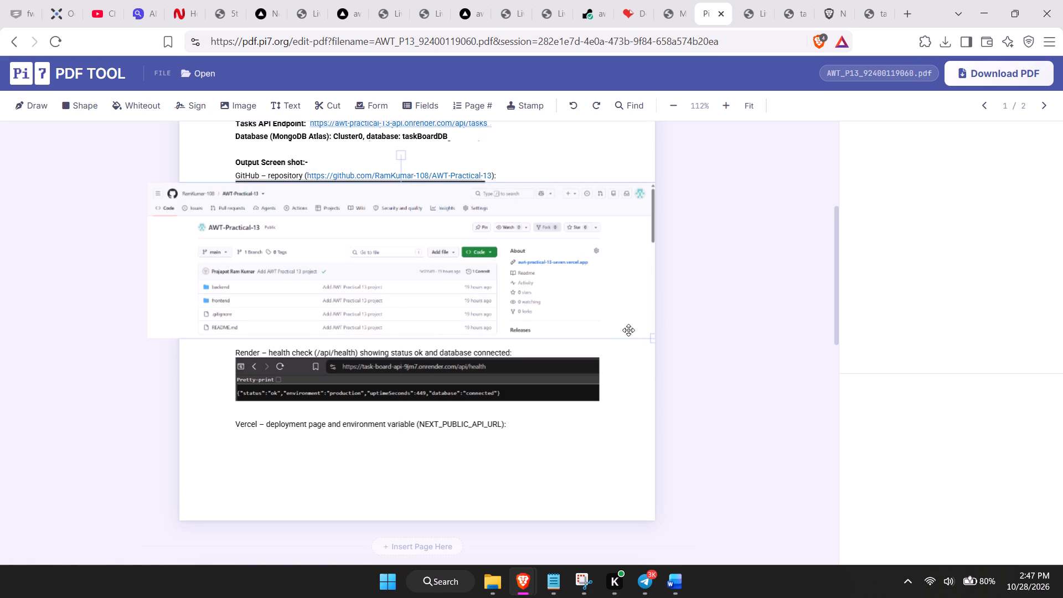
click(636, 335)
key(Delete)
Look through both pages of the report to examine the existing GitHub, Render, Vercel and live website screenshots and their captions.
scroll(248, 214, right, 2)
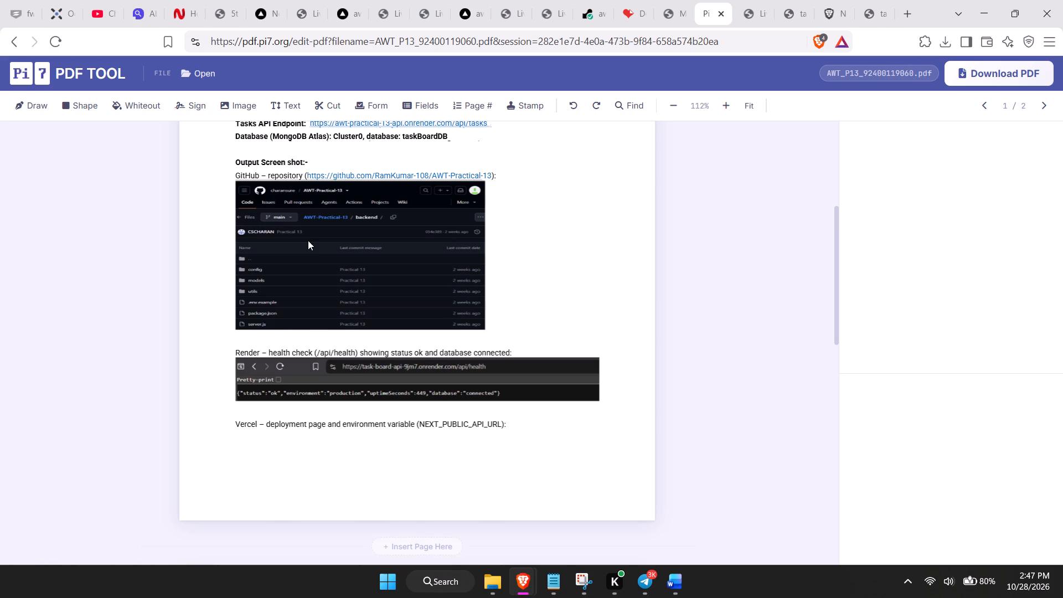
scroll(308, 240, up, 2)
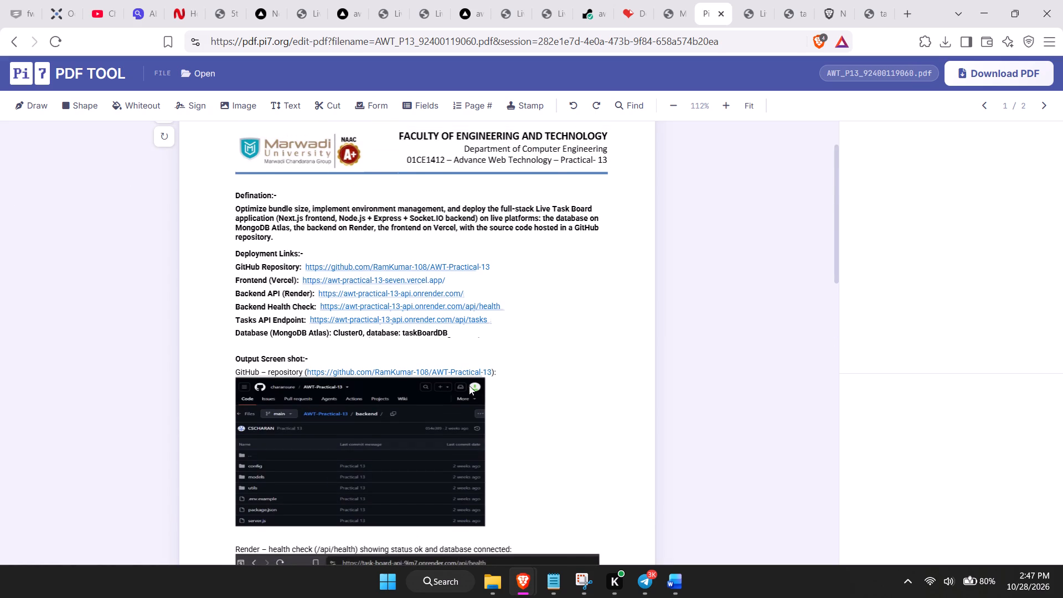
scroll(469, 385, down, 7)
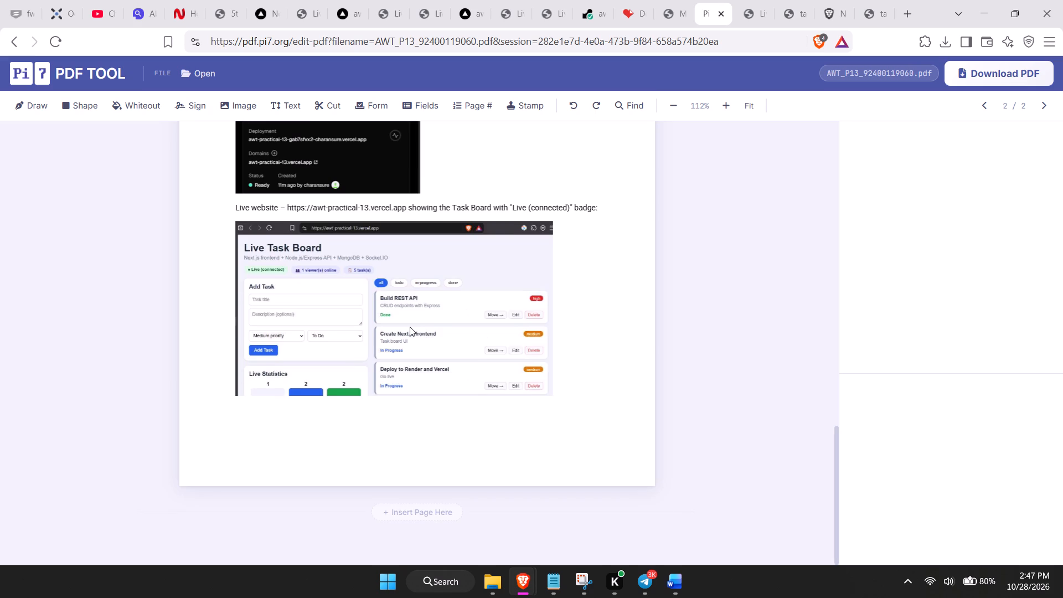
scroll(410, 327, up, 5)
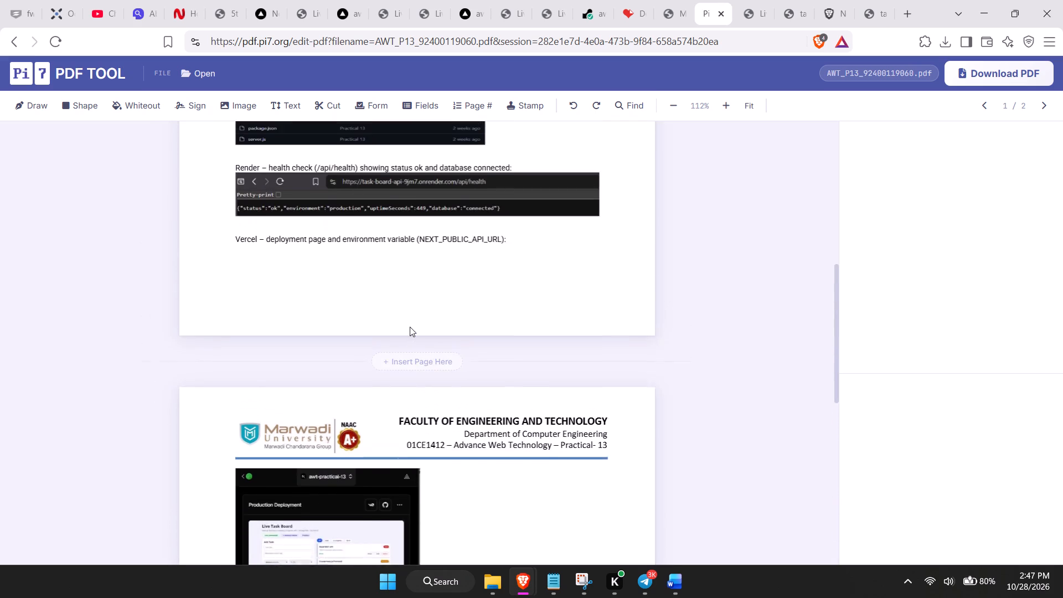
scroll(410, 327, up, 3)
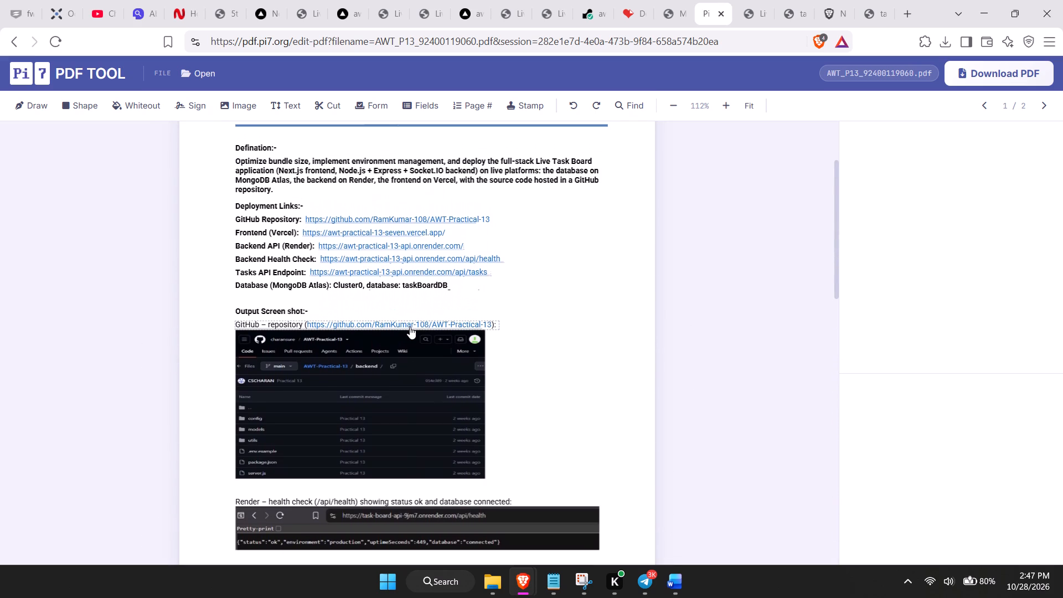
click(586, 395)
scroll(586, 395, down, 2)
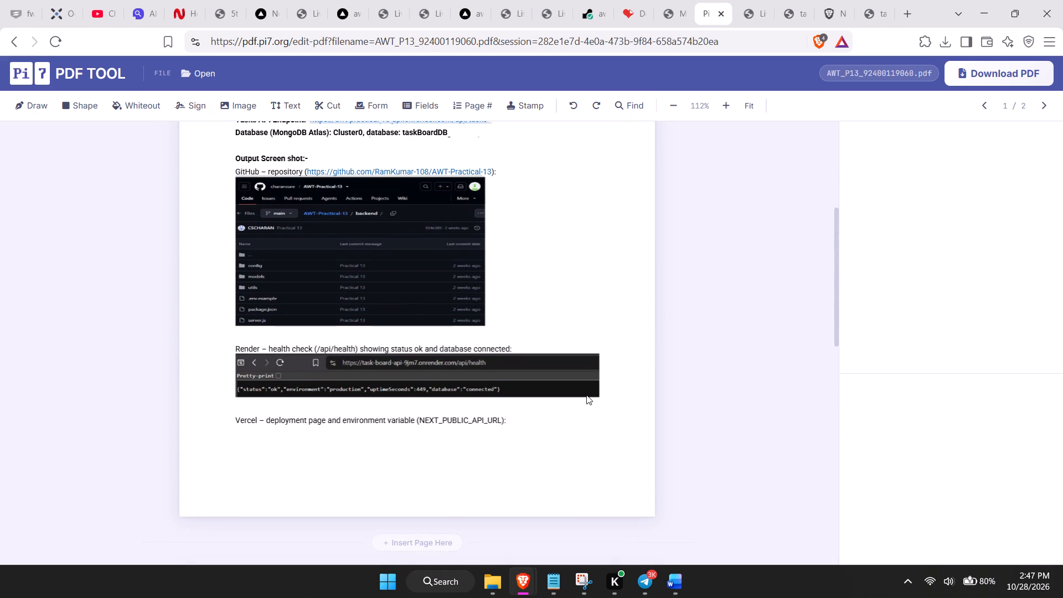
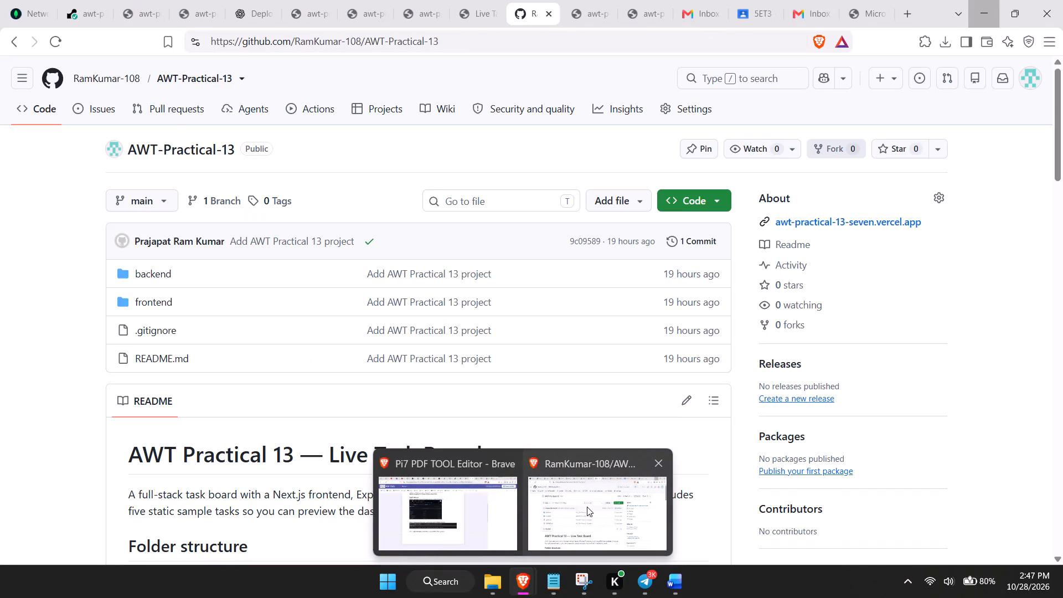
Capture a screenshot of the awt-practical-13-api.onrender.com/api/health page, covering the address bar and the JSON response.
click(587, 507)
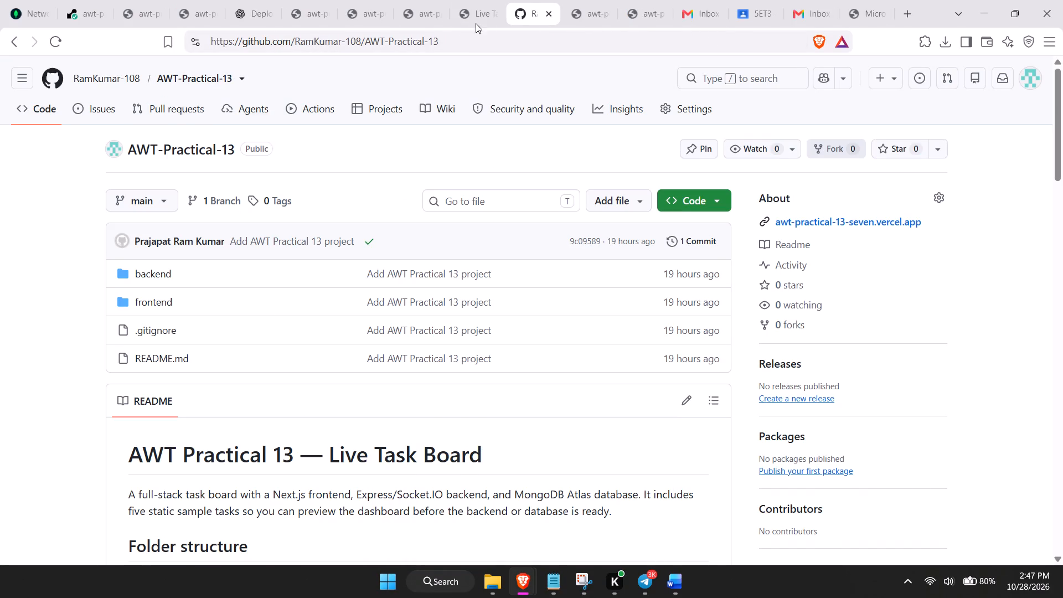
click(475, 11)
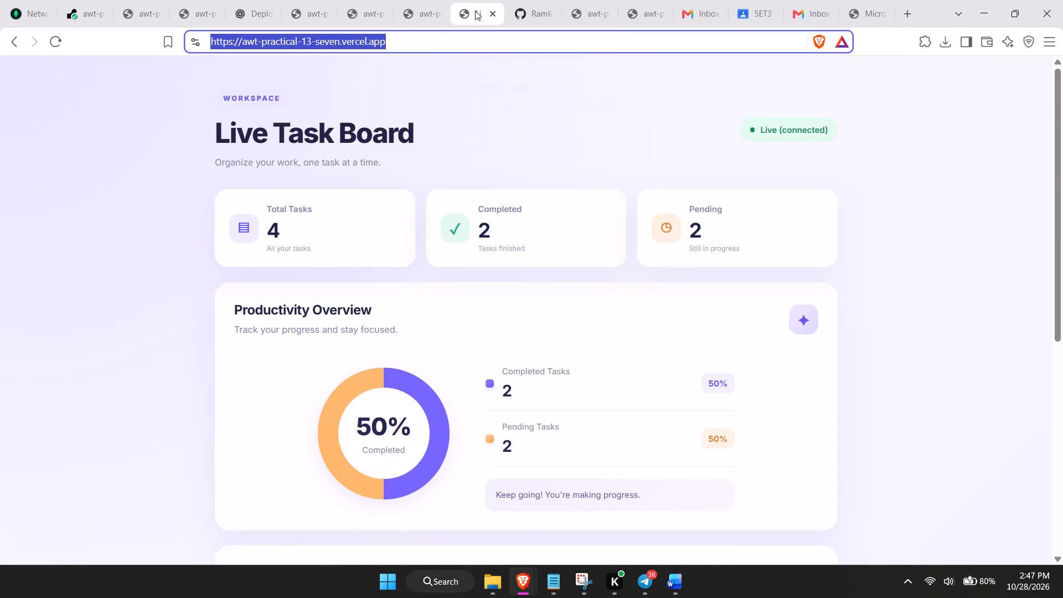
click(409, 11)
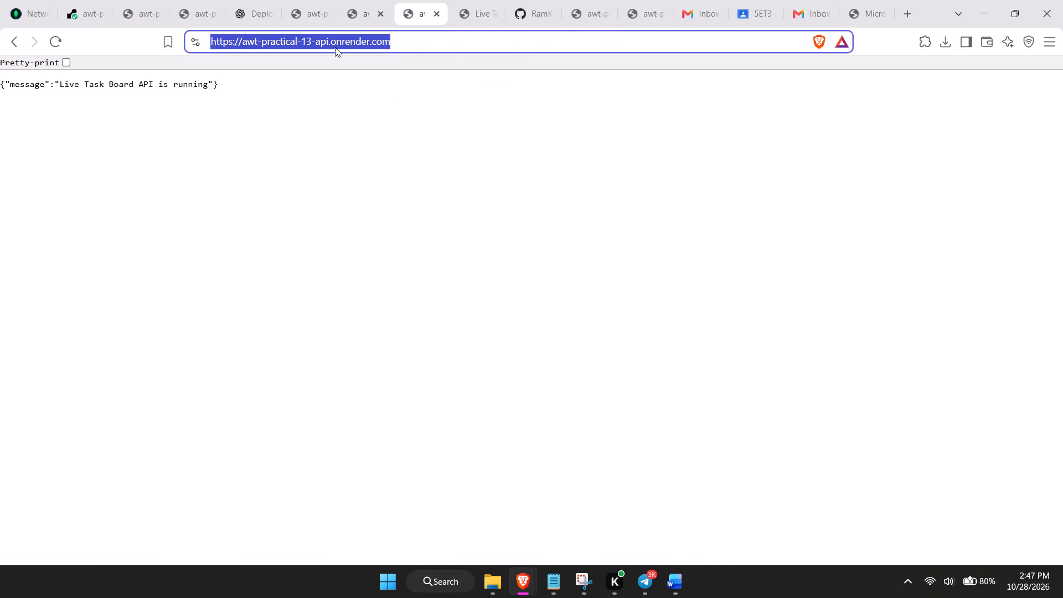
click(201, 157)
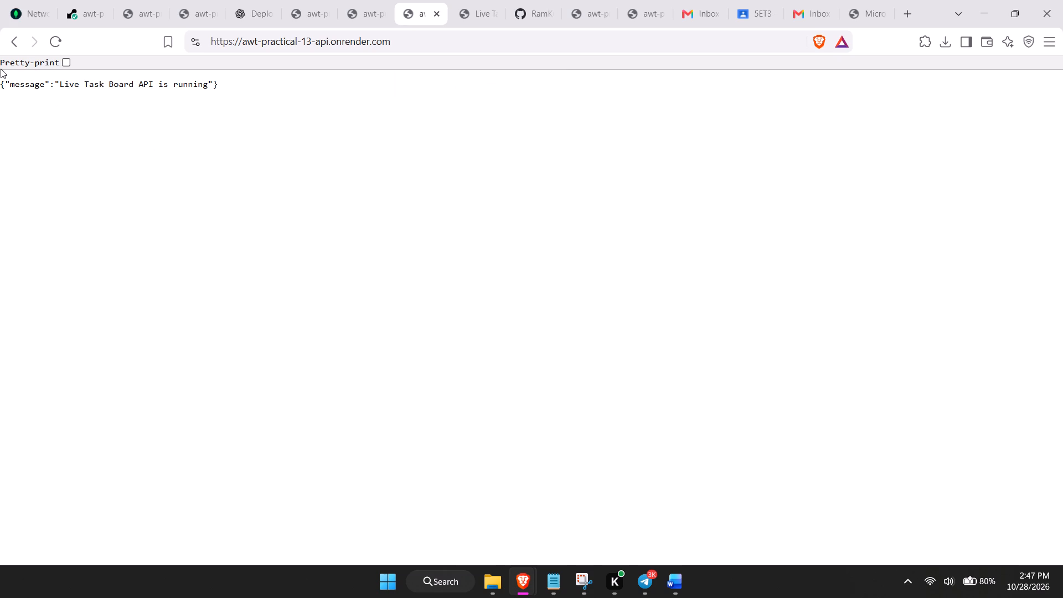
click(357, 6)
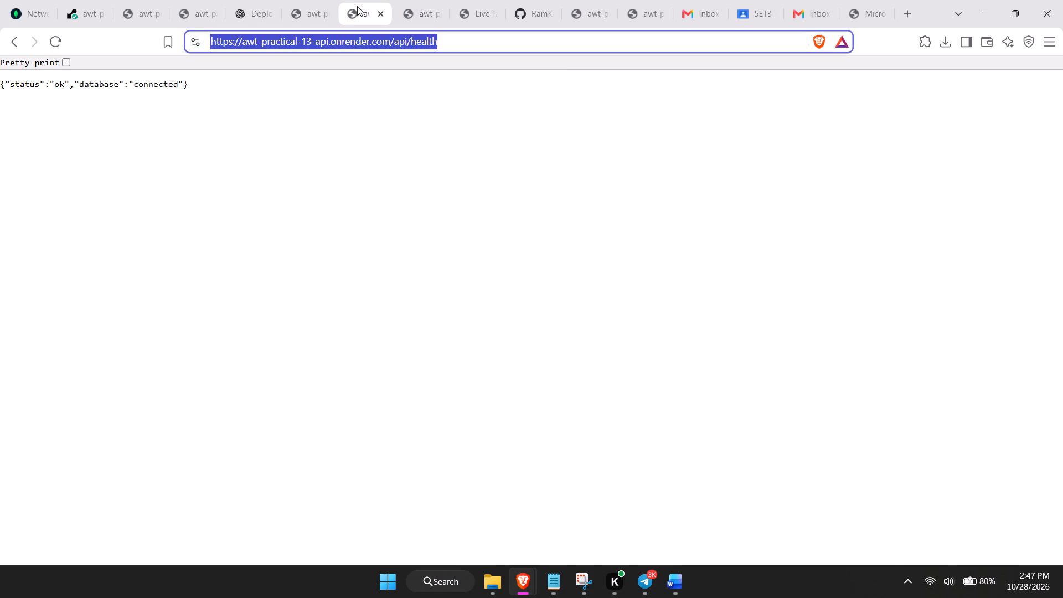
click(272, 151)
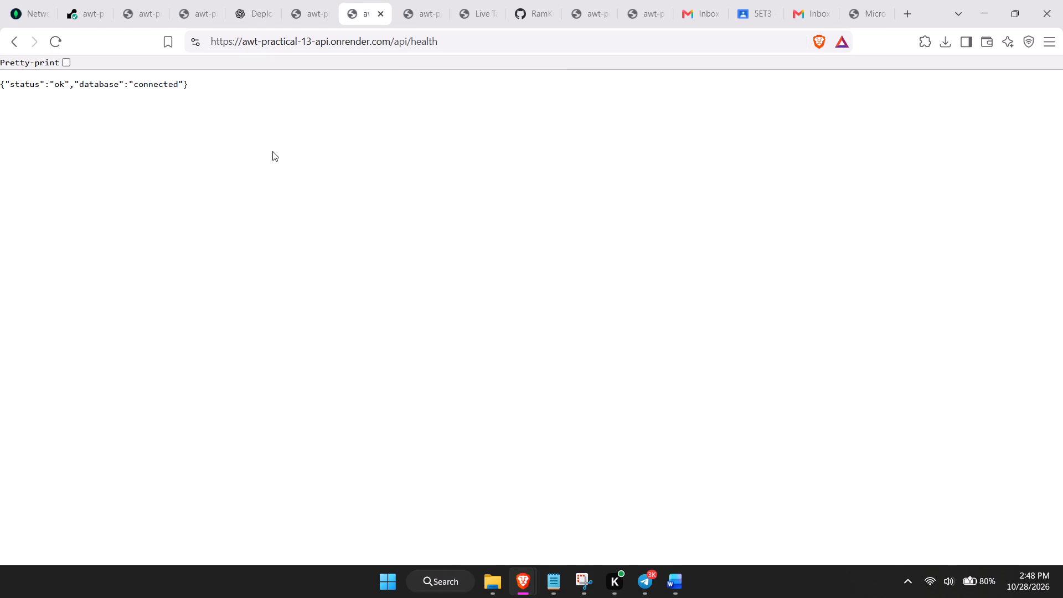
key(Print)
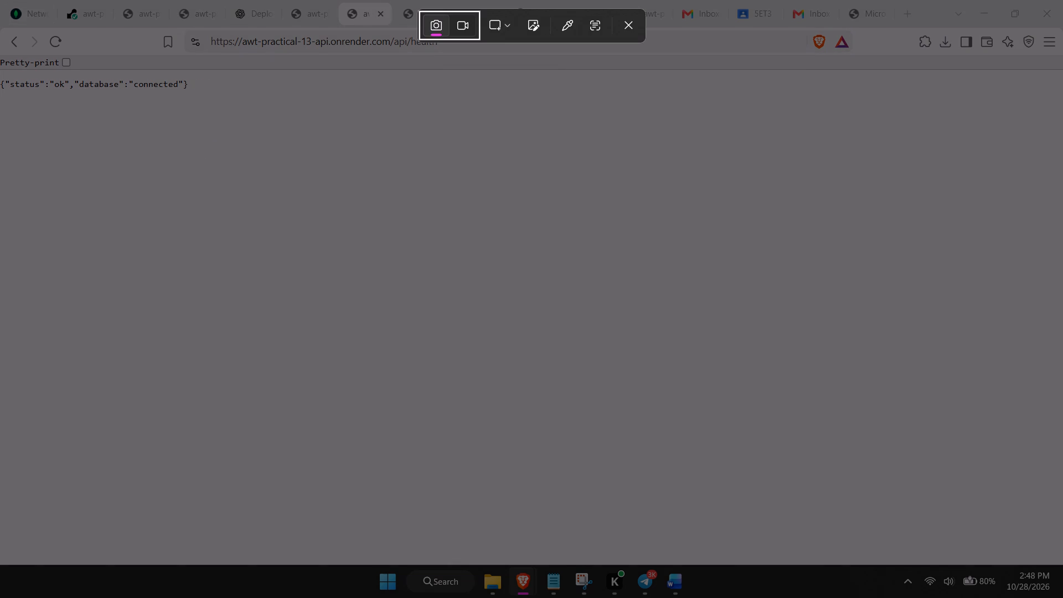
drag(0, 30, 563, 102)
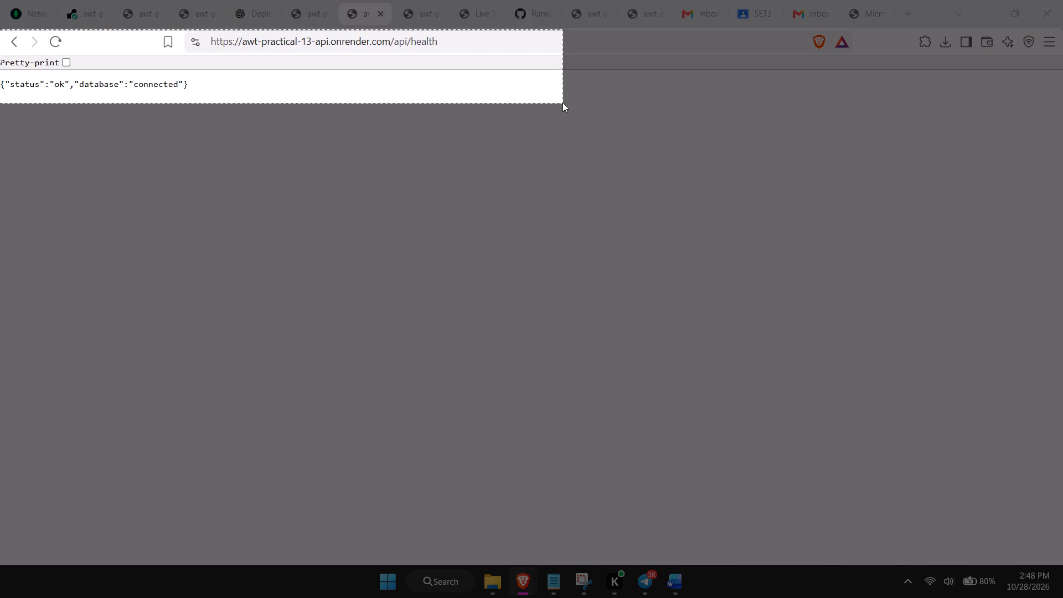
drag(563, 102, 497, 102)
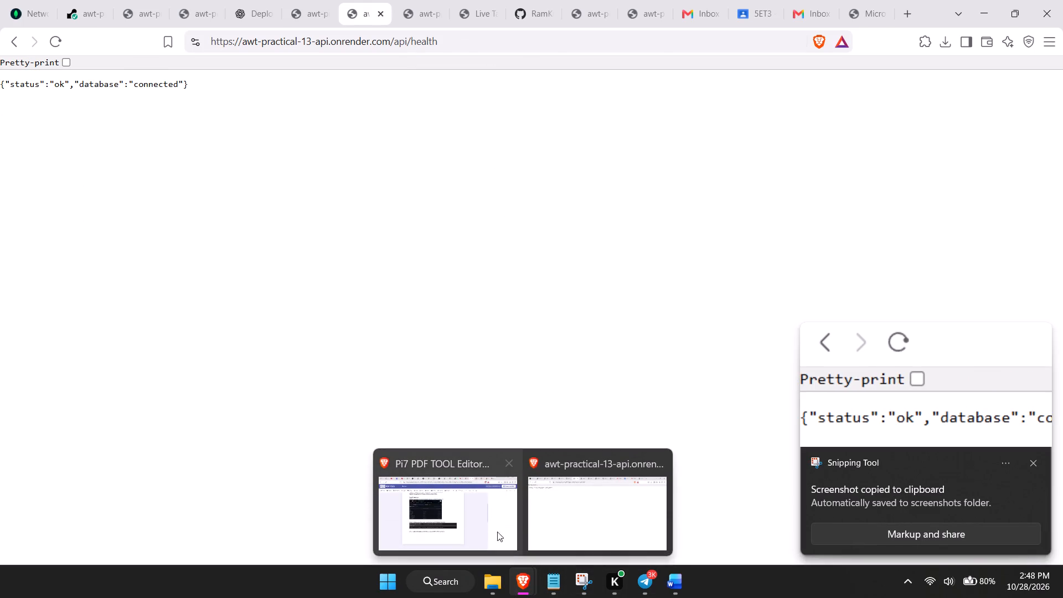
Return to the report in the PDF editor and examine the existing Render and Vercel screenshots and their captions.
click(496, 520)
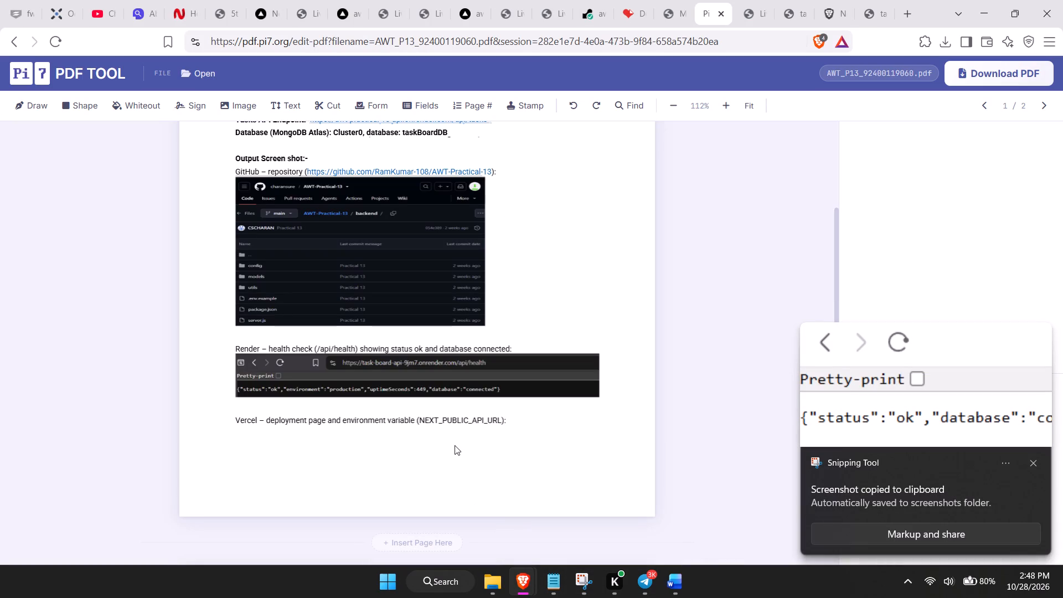
scroll(455, 445, down, 2)
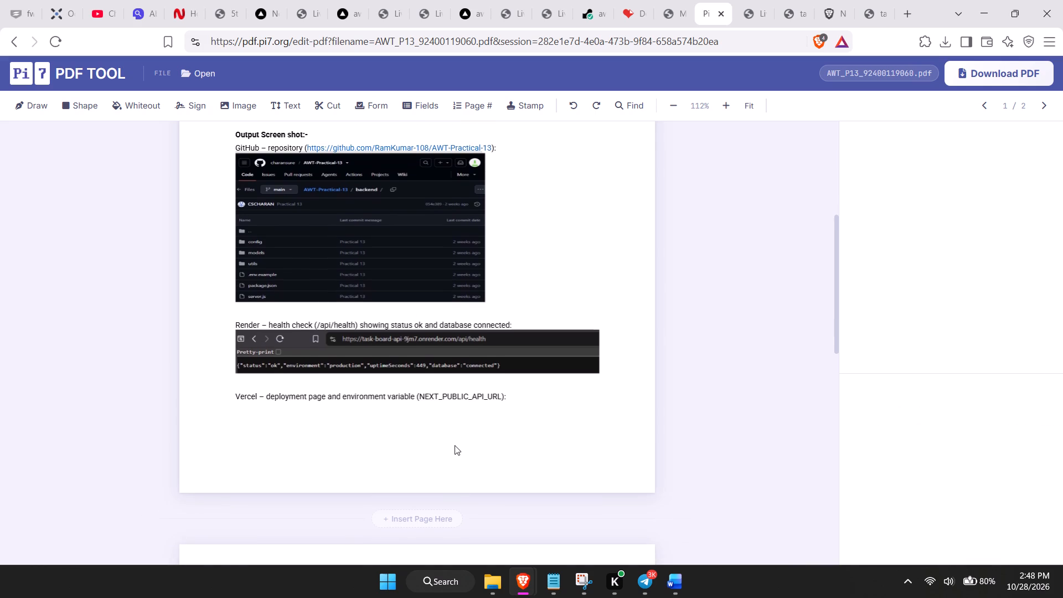
scroll(455, 445, down, 1)
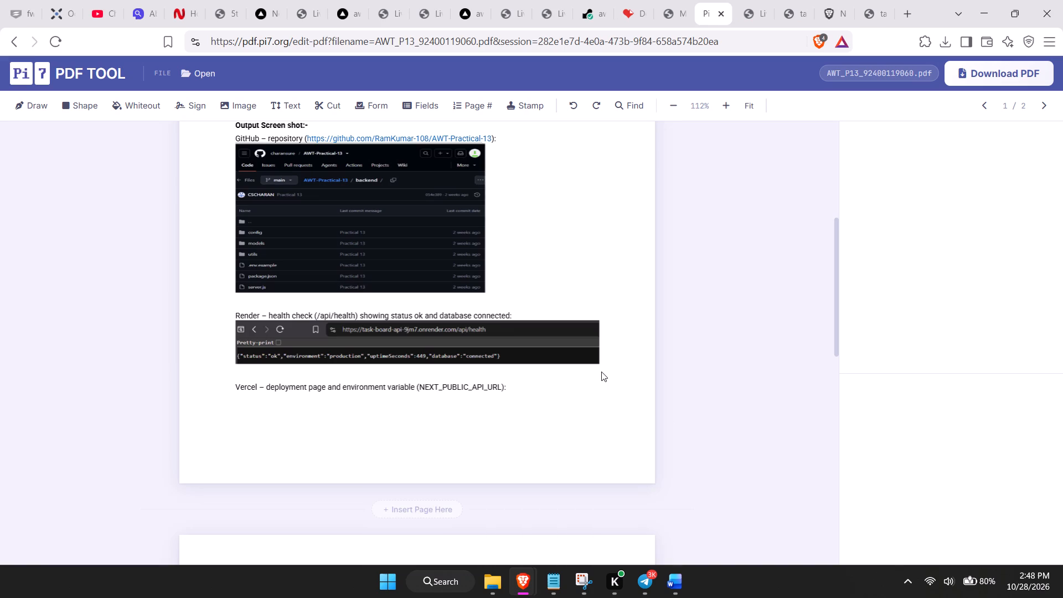
scroll(512, 422, down, 1)
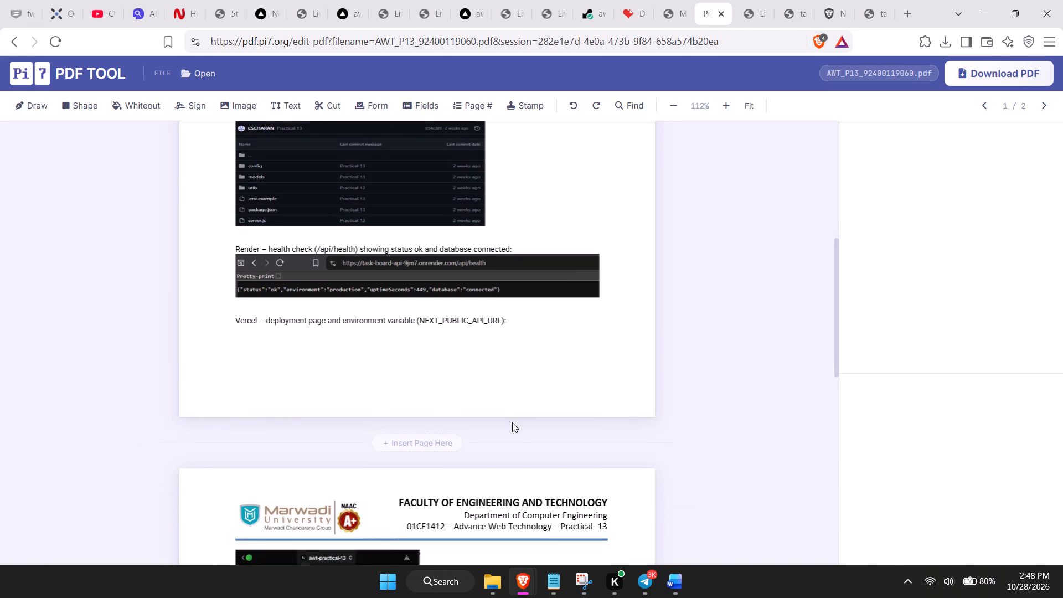
scroll(512, 422, down, 5)
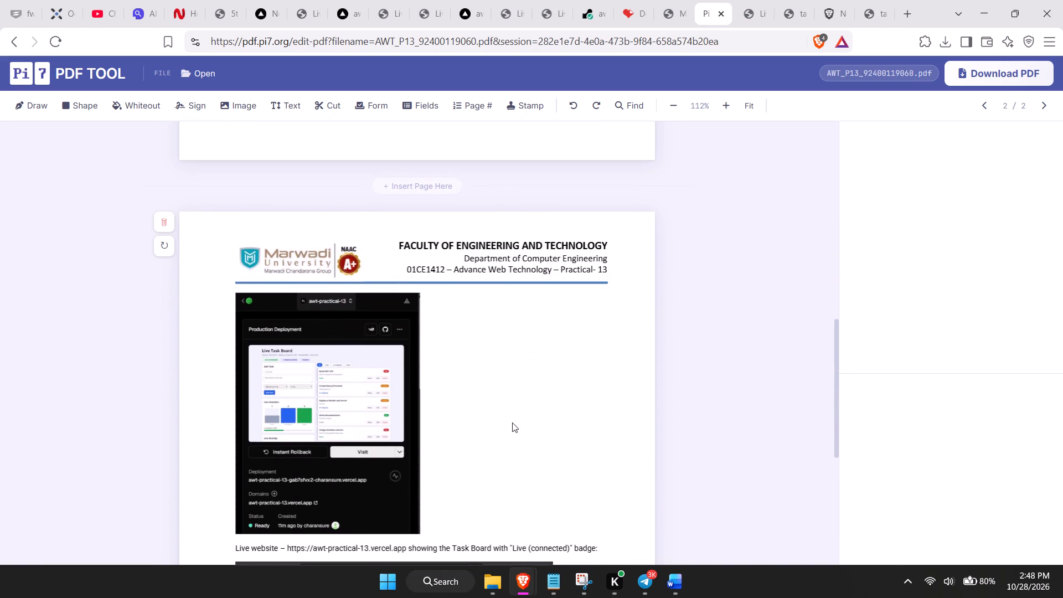
scroll(512, 422, down, 2)
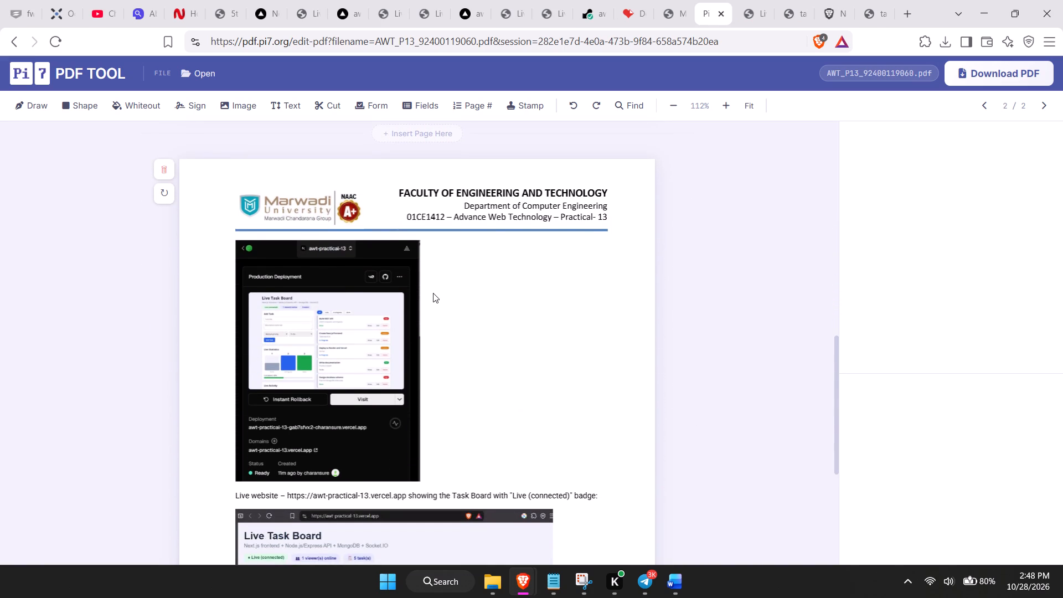
scroll(433, 293, right, 2)
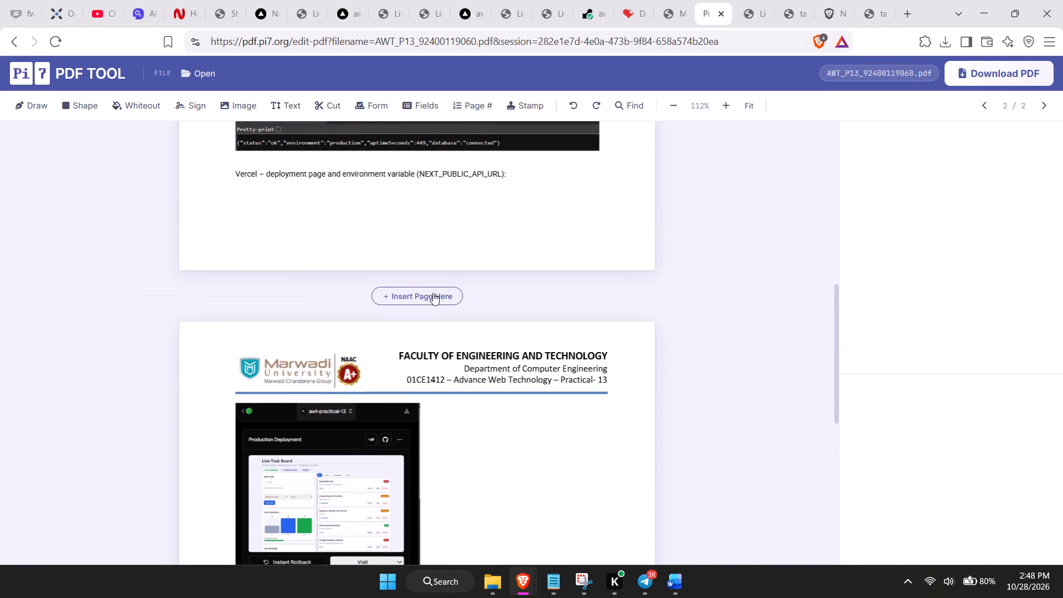
scroll(433, 293, right, 1)
scroll(433, 293, down, 1)
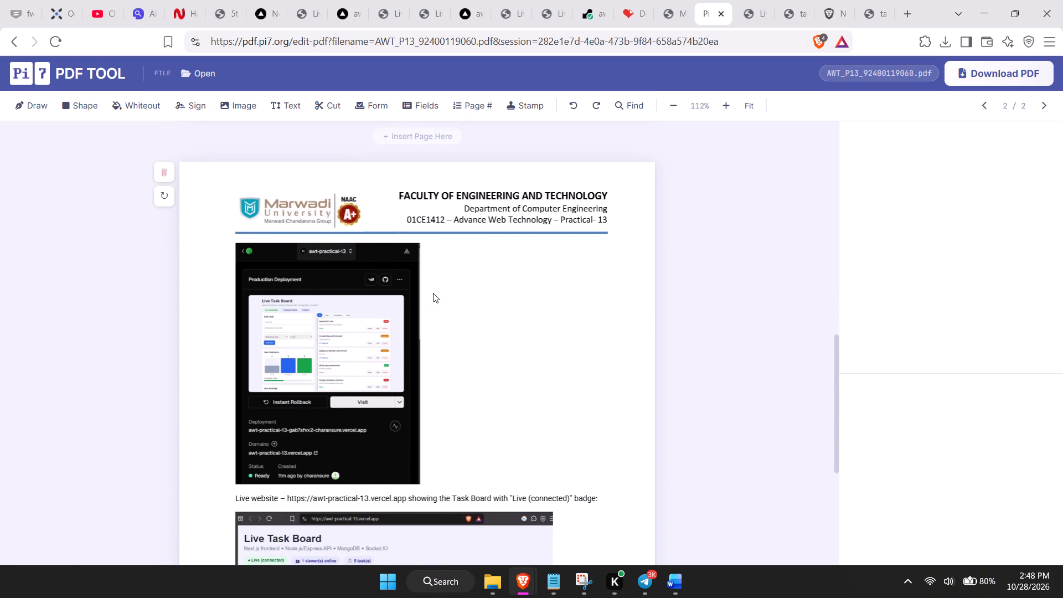
Check the open Vercel pages, search for vercel in a new tab, and open the awt-practical-13 project overview.
click(471, 8)
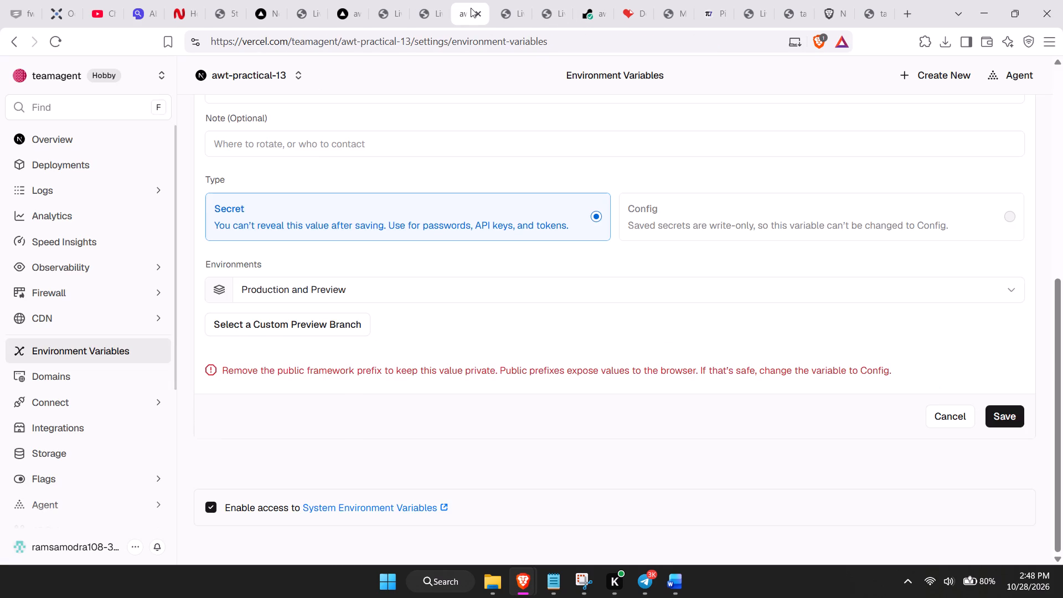
click(351, 5)
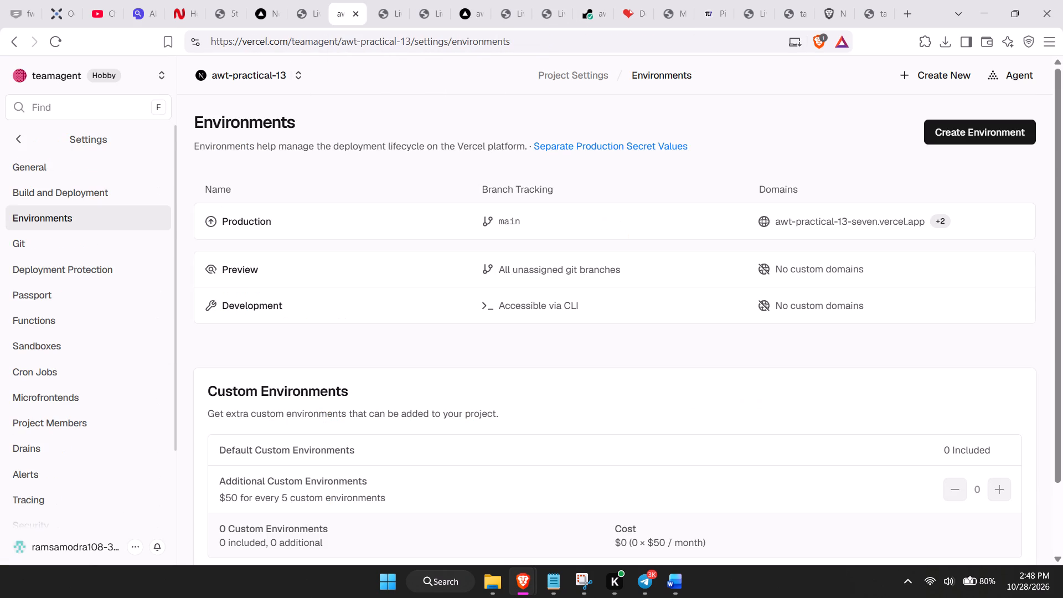
scroll(258, 149, down, 1)
scroll(258, 149, up, 7)
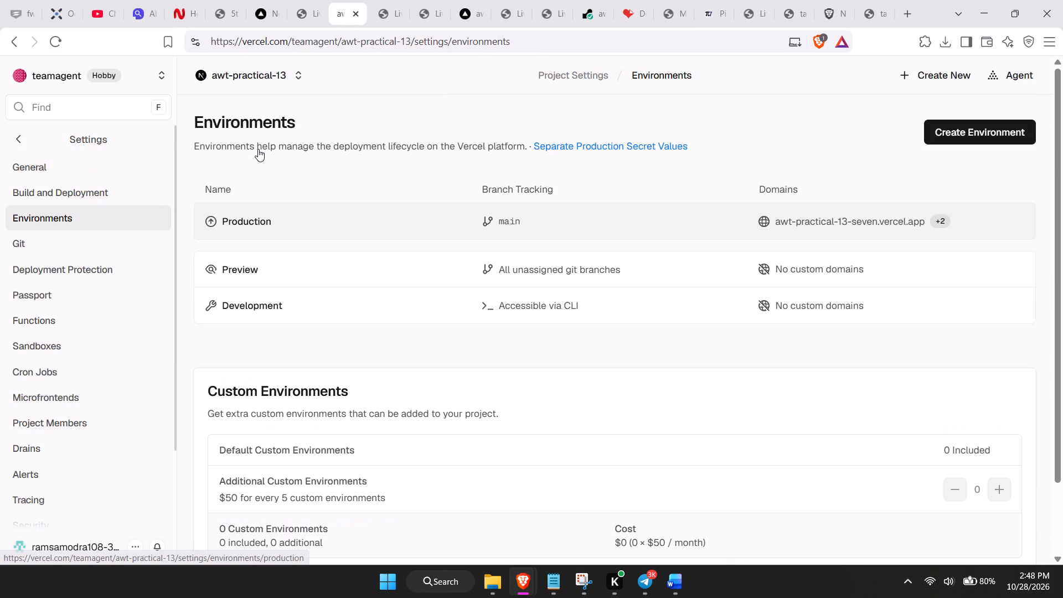
click(263, 13)
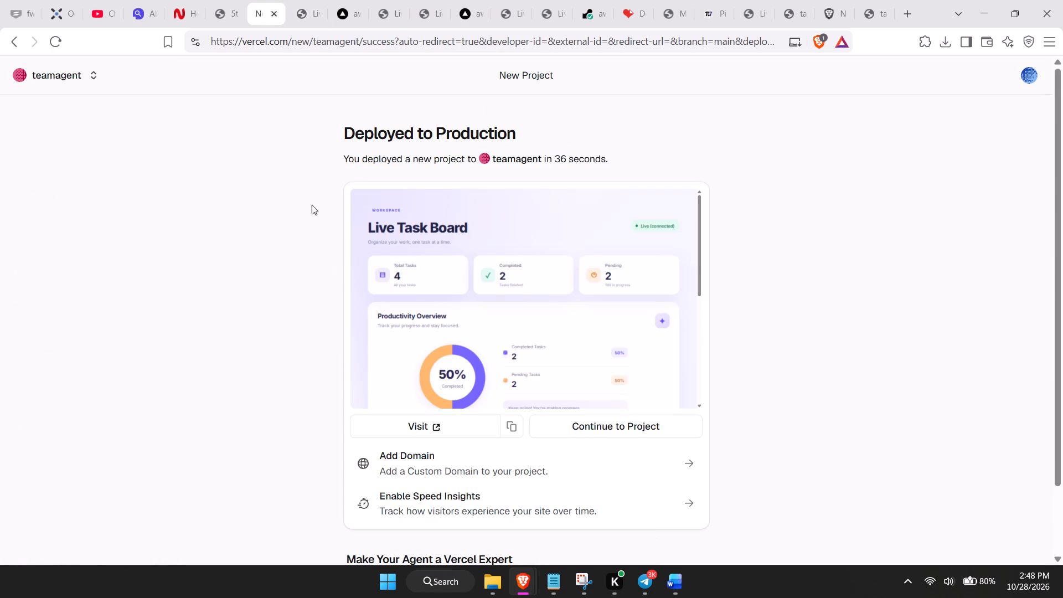
scroll(256, 247, up, 1)
click(901, 20)
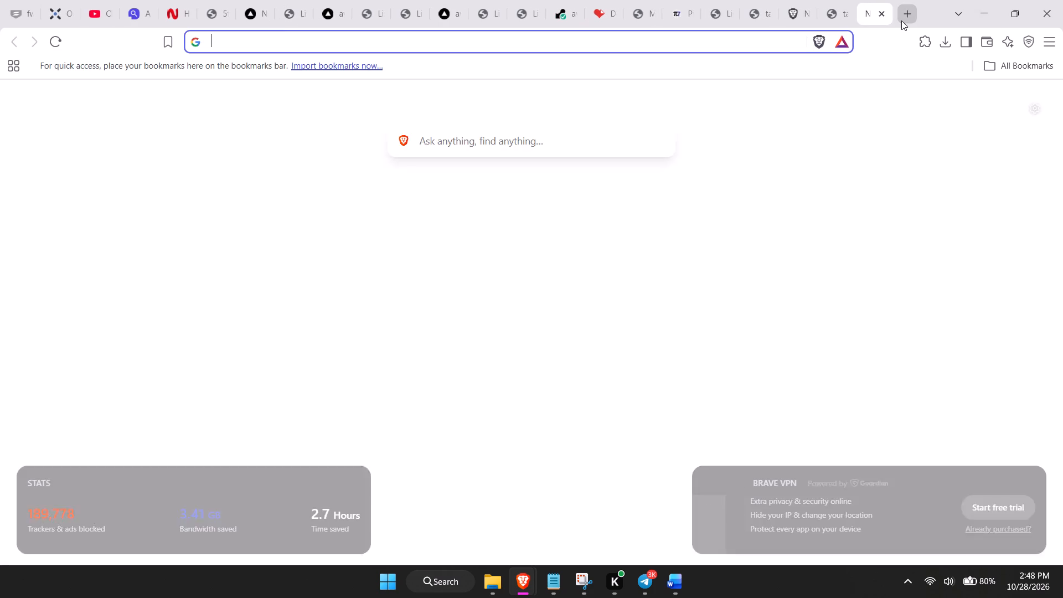
text(ver)
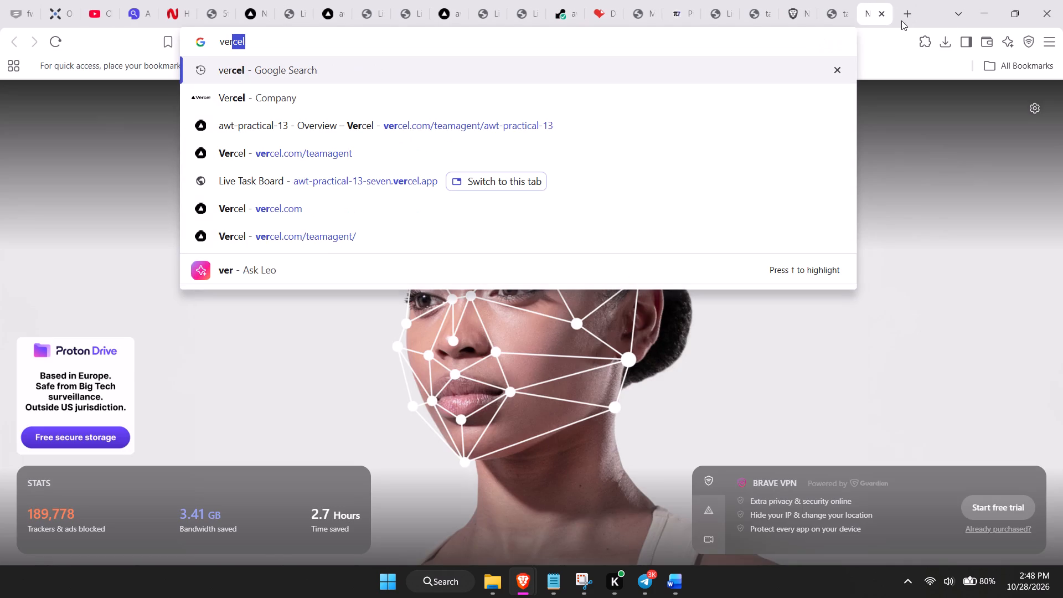
key(Return)
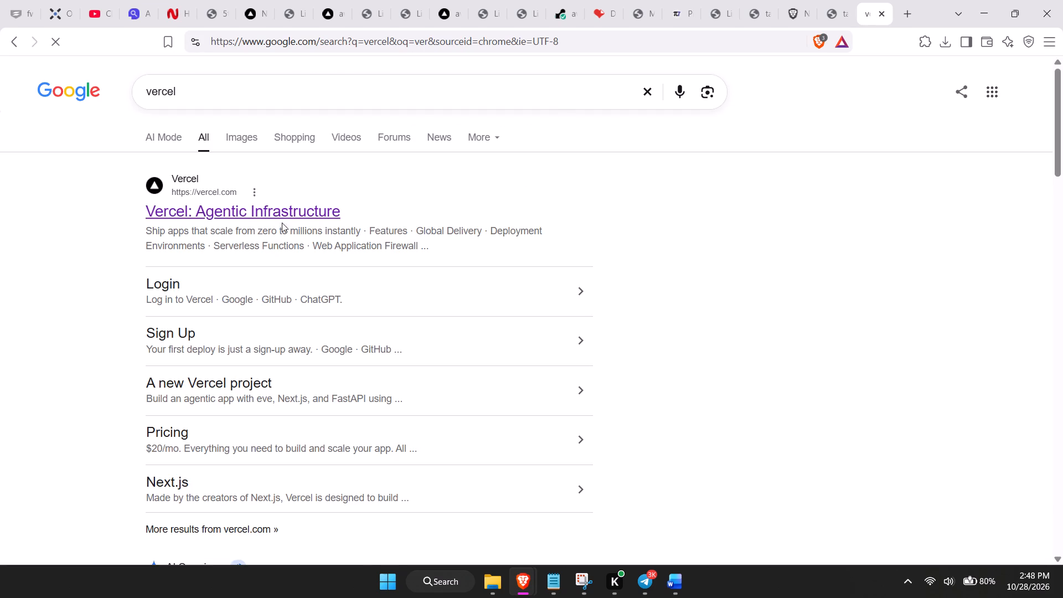
click(289, 214)
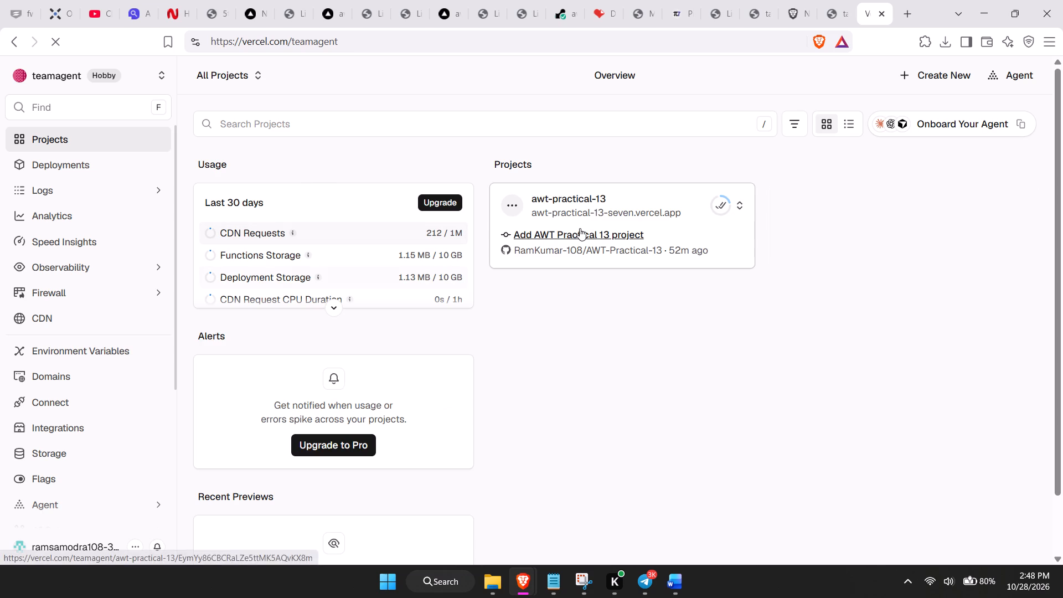
click(584, 199)
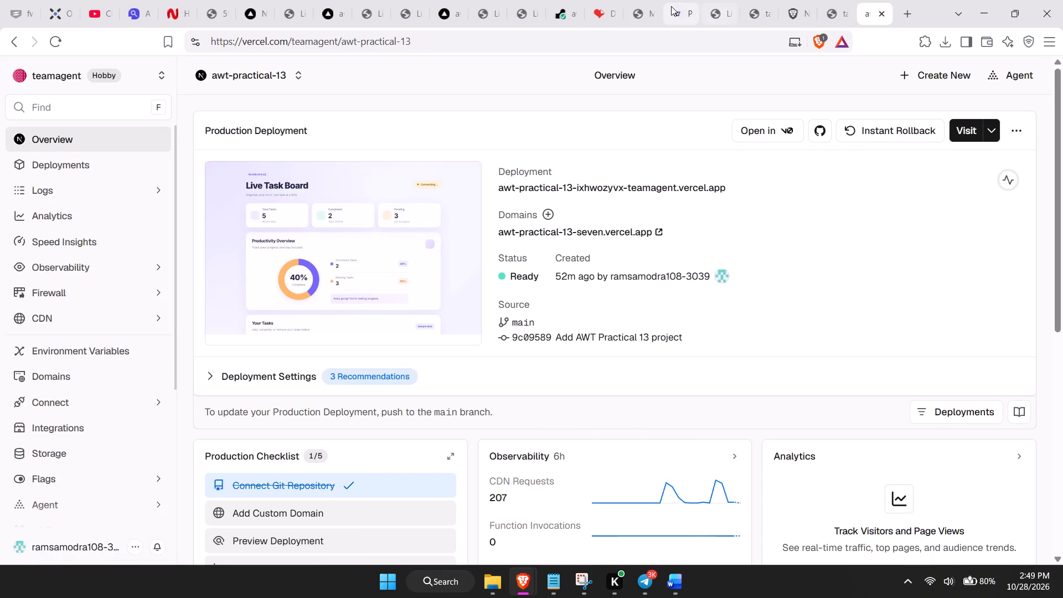
Capture a screenshot of the awt-practical-13 Vercel overview, from the project header through the Production Deployment preview, domains, status and source details.
click(671, 8)
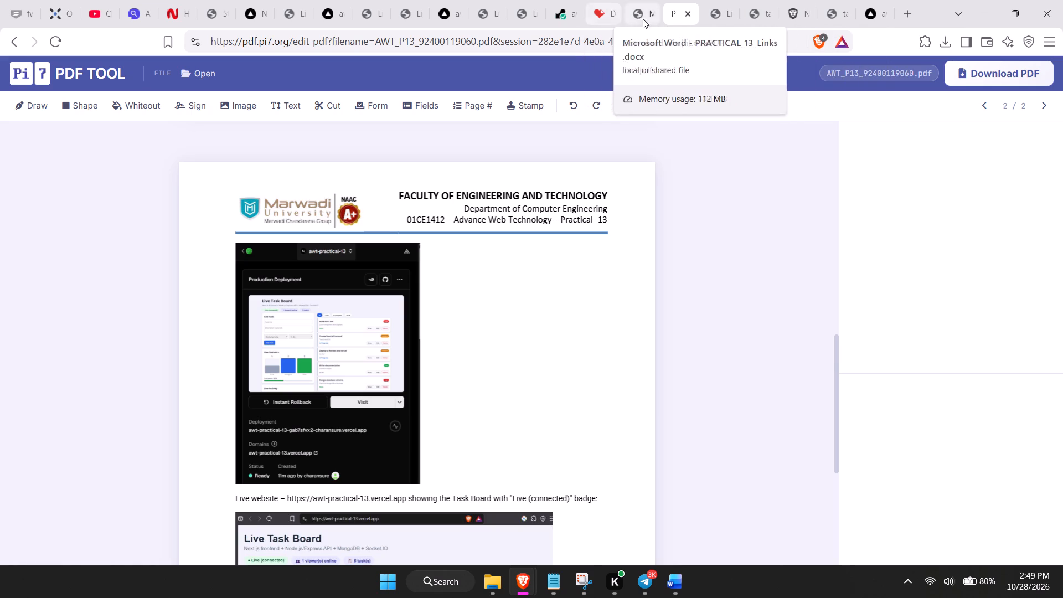
click(876, 8)
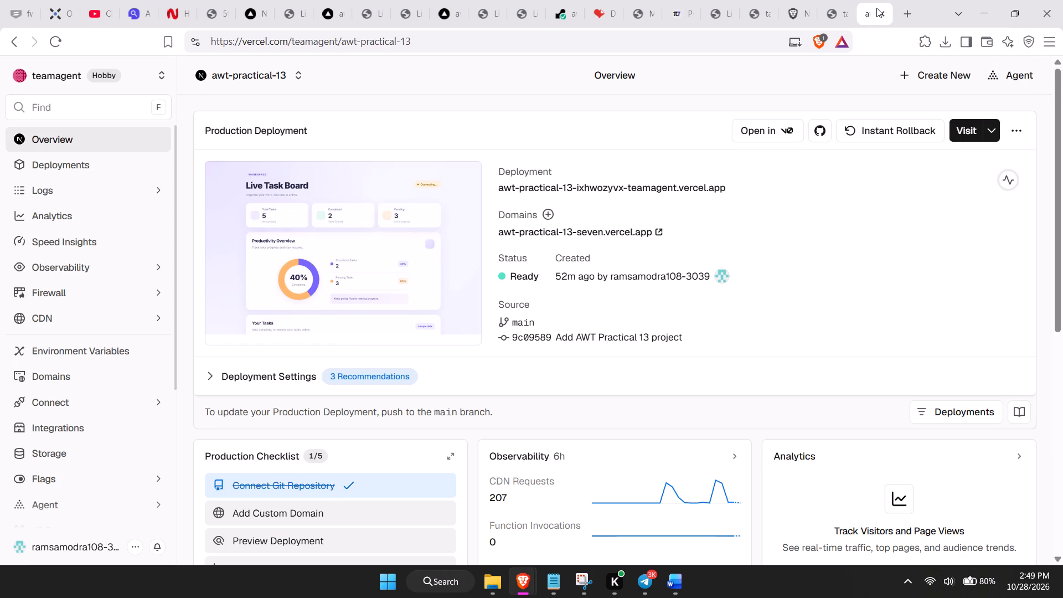
click(670, 9)
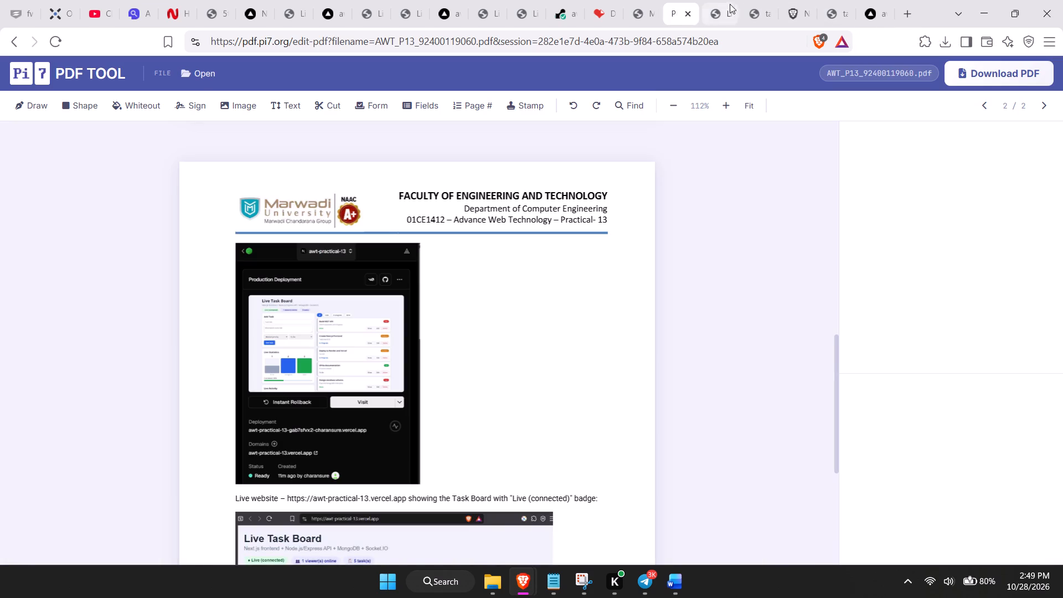
click(875, 8)
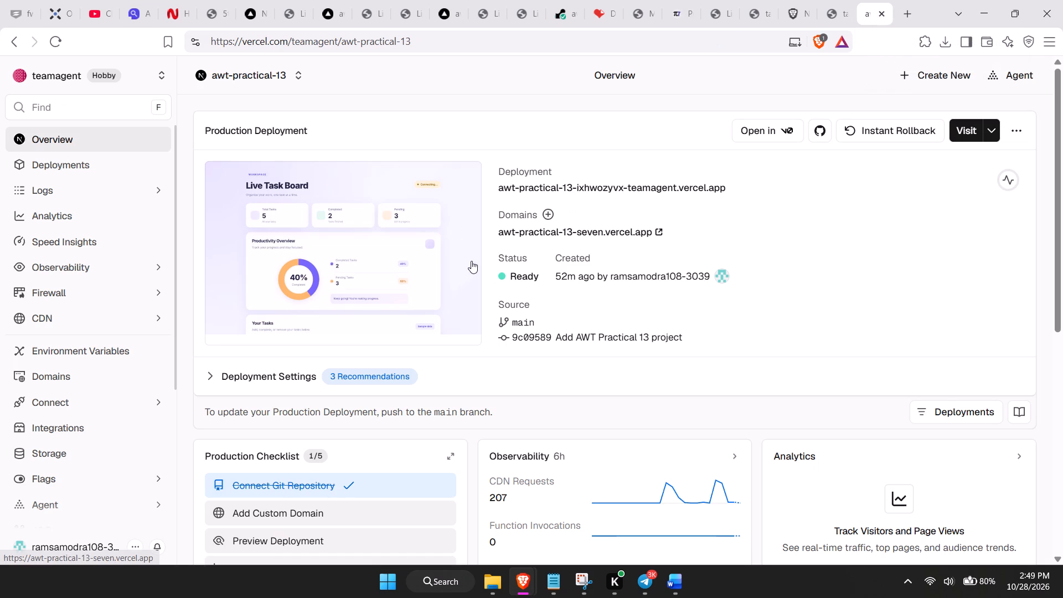
key(Print)
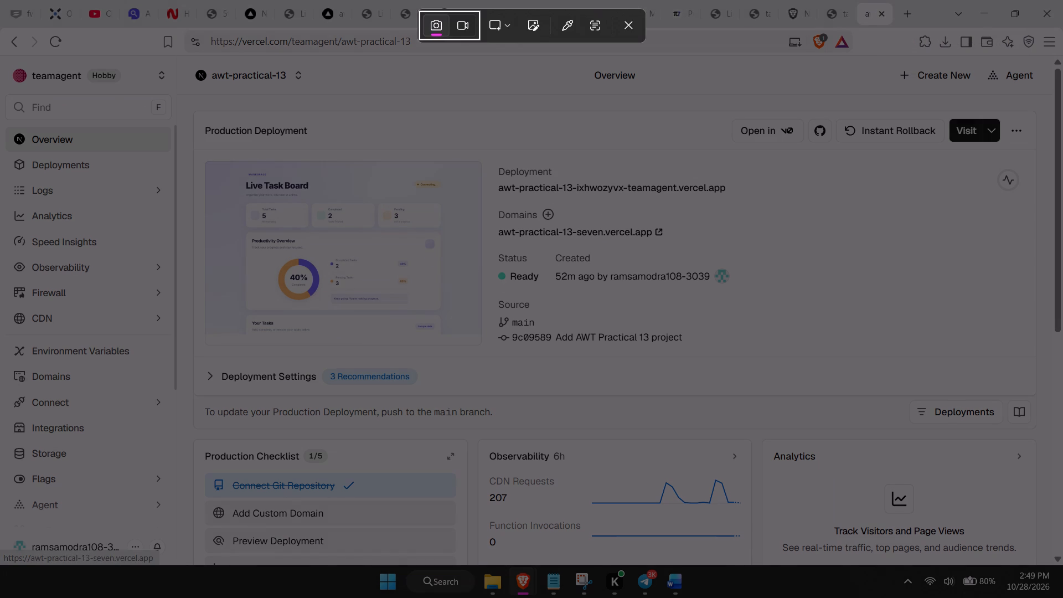
drag(179, 58, 730, 382)
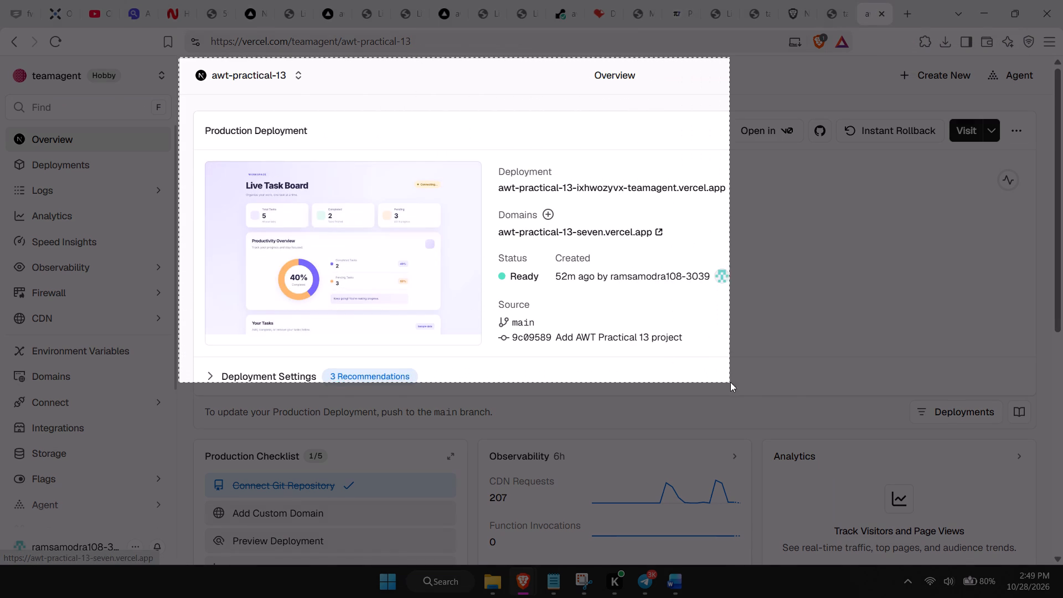
drag(730, 382, 1021, 379)
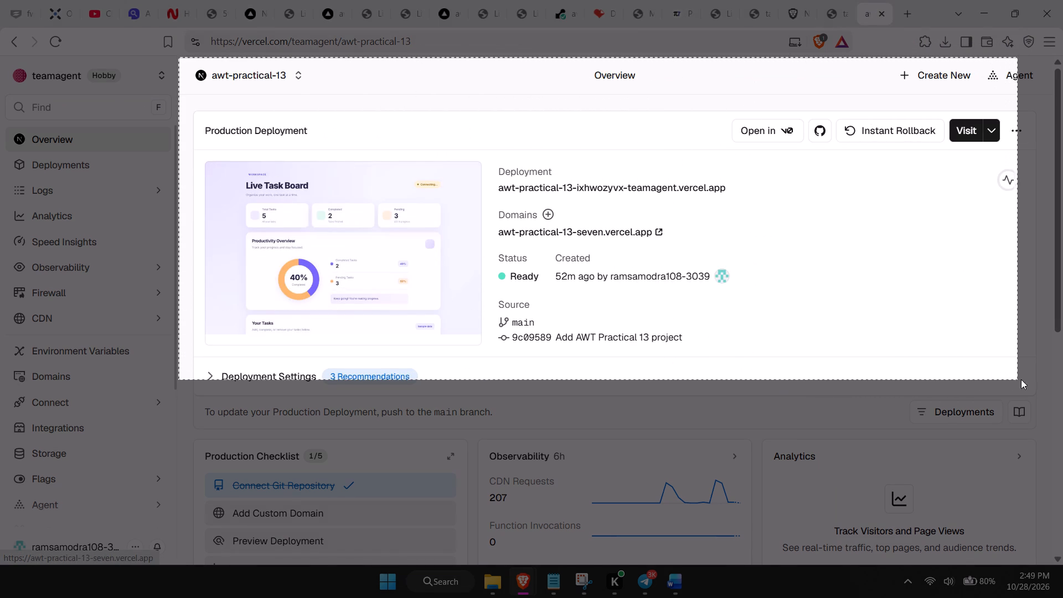
drag(1021, 379, 1045, 411)
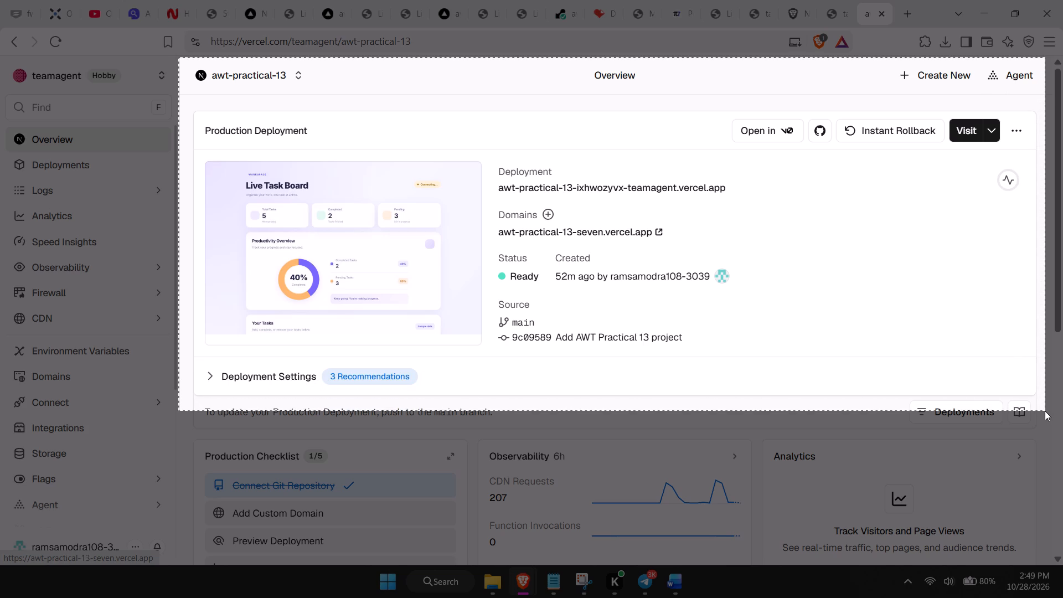
drag(1045, 411, 1036, 354)
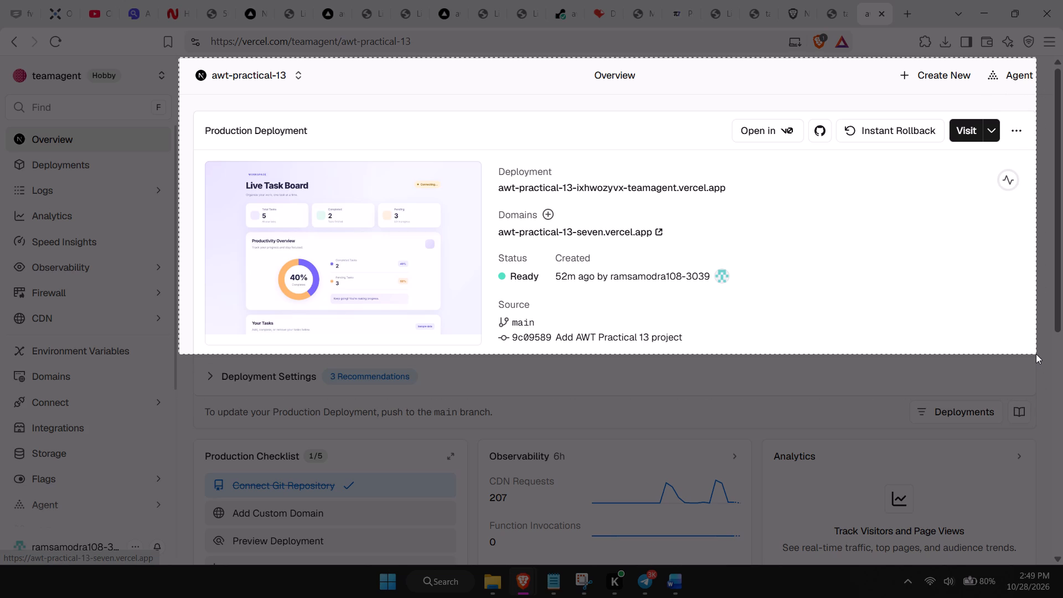
drag(1036, 354, 1043, 357)
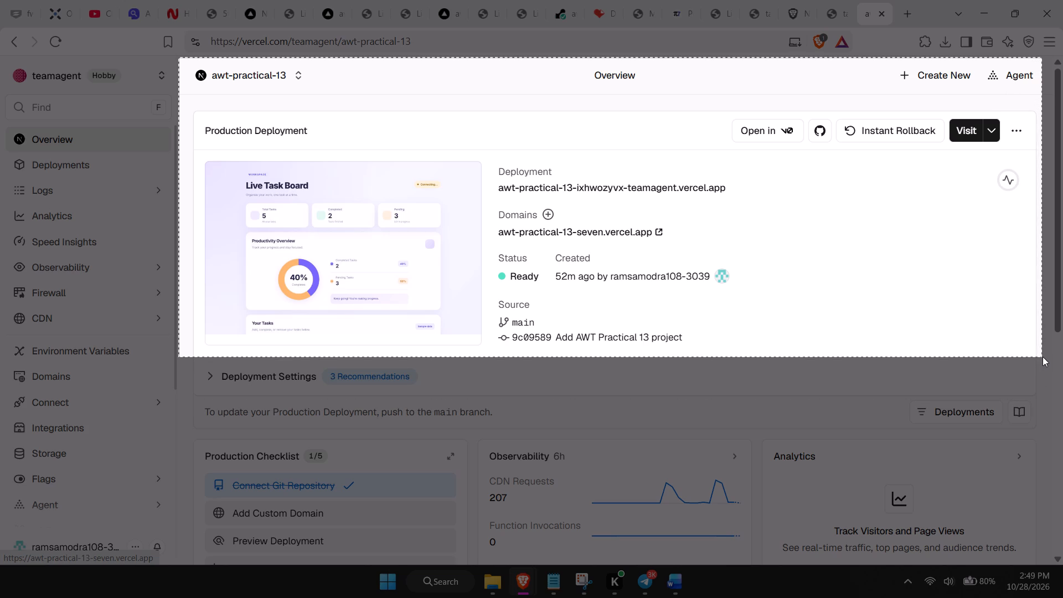
drag(1043, 357, 1055, 355)
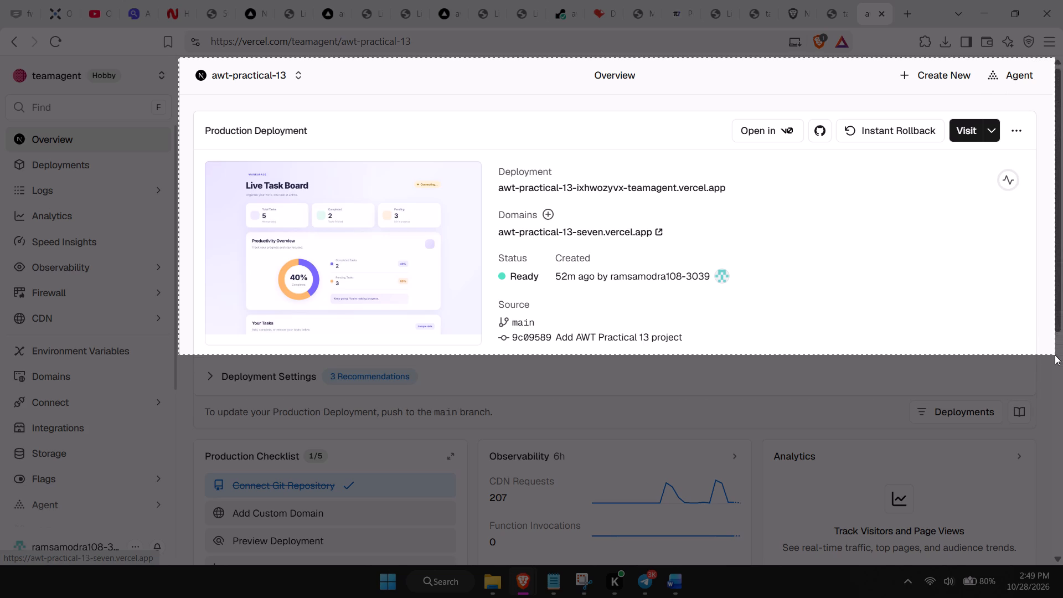
drag(1055, 355, 1053, 357)
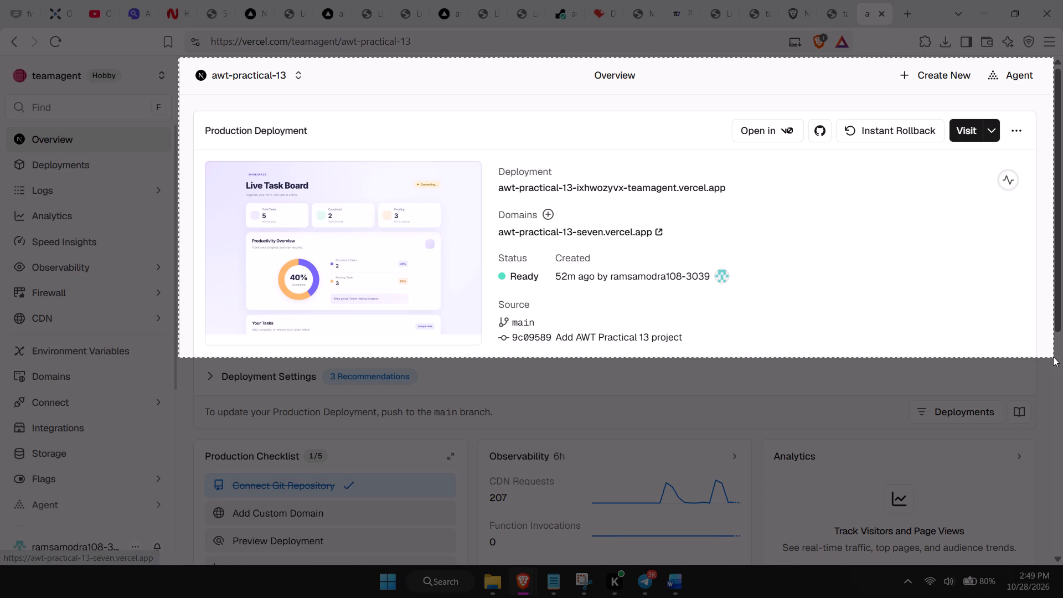
drag(1053, 357, 1052, 356)
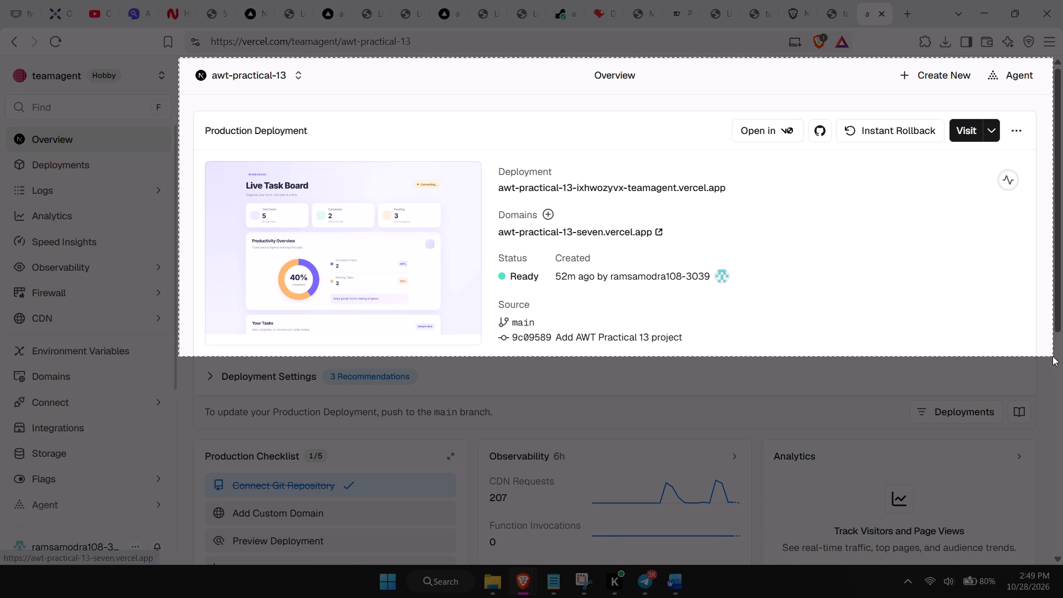
drag(1052, 356, 1052, 357)
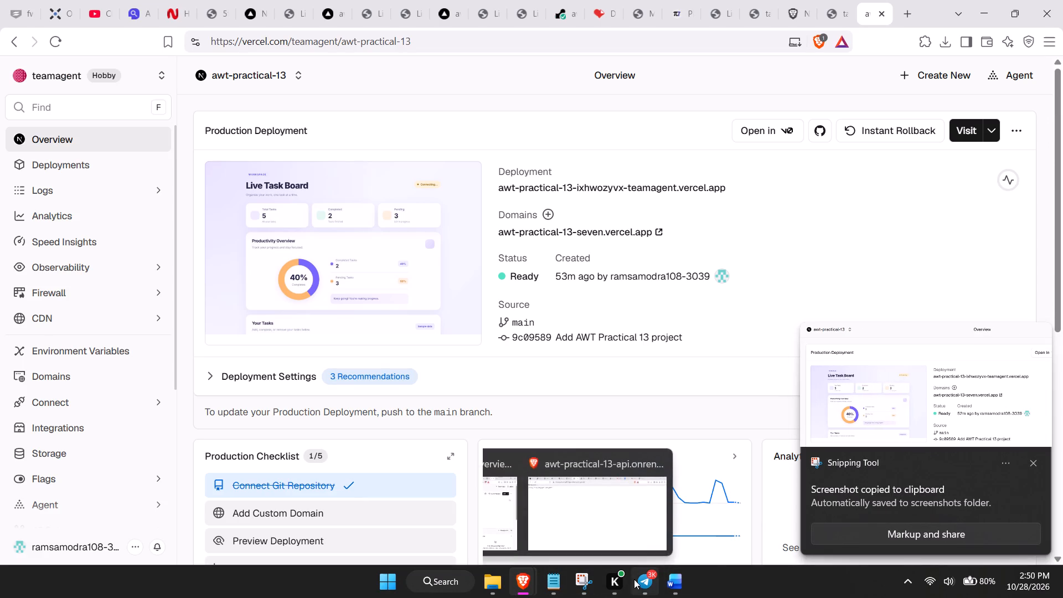
Check the report's Live website section, copy the address of the deployed Live Task Board page, and reload that page.
click(672, 5)
scroll(515, 345, down, 1)
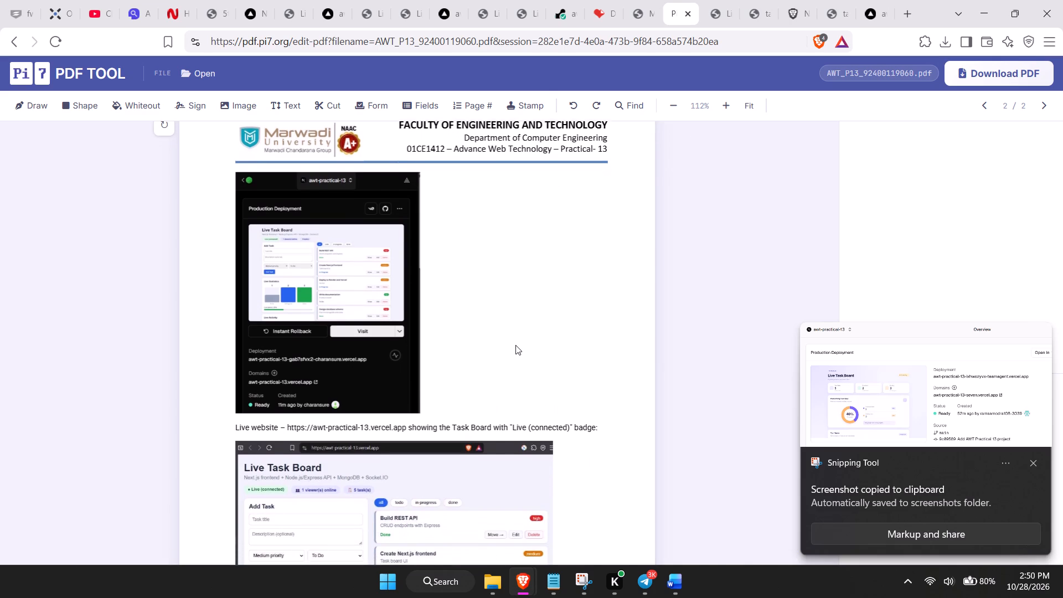
scroll(515, 345, down, 2)
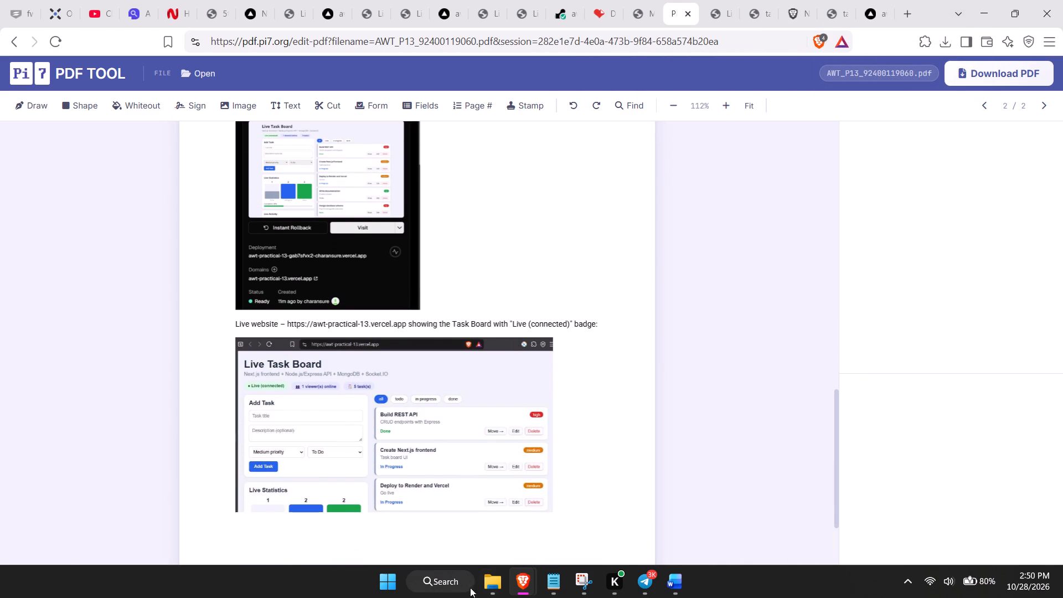
click(571, 514)
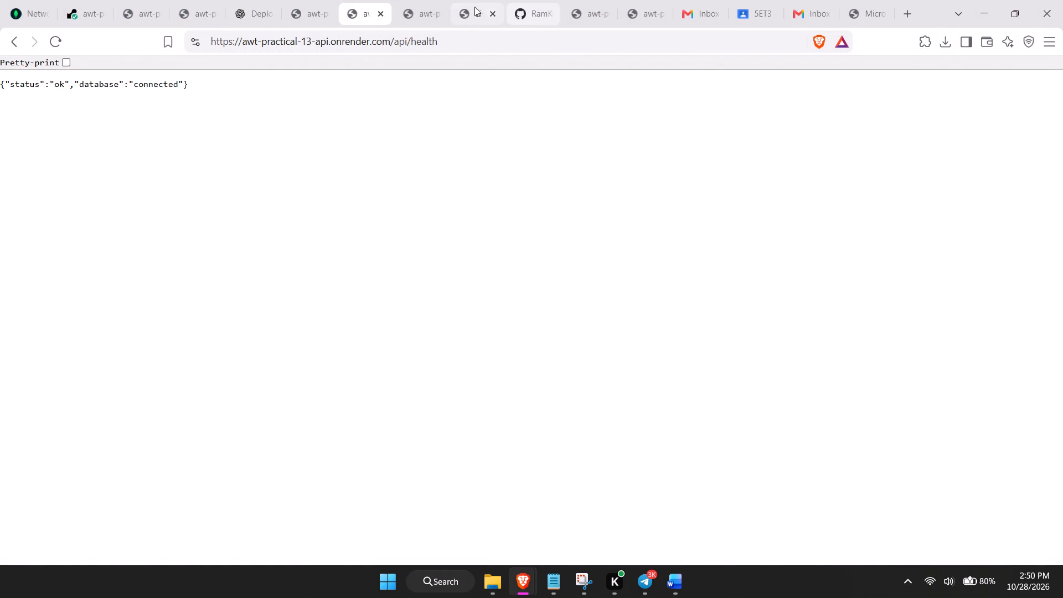
click(451, 11)
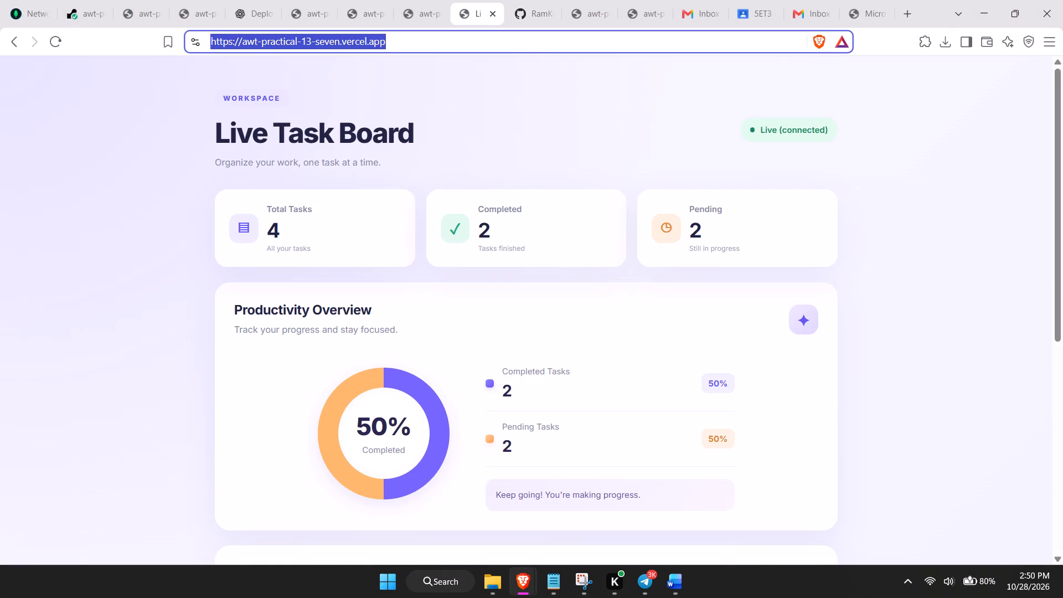
click(446, 46)
key(ctrl+a)
key(ctrl+c)
click(463, 38)
key(Return)
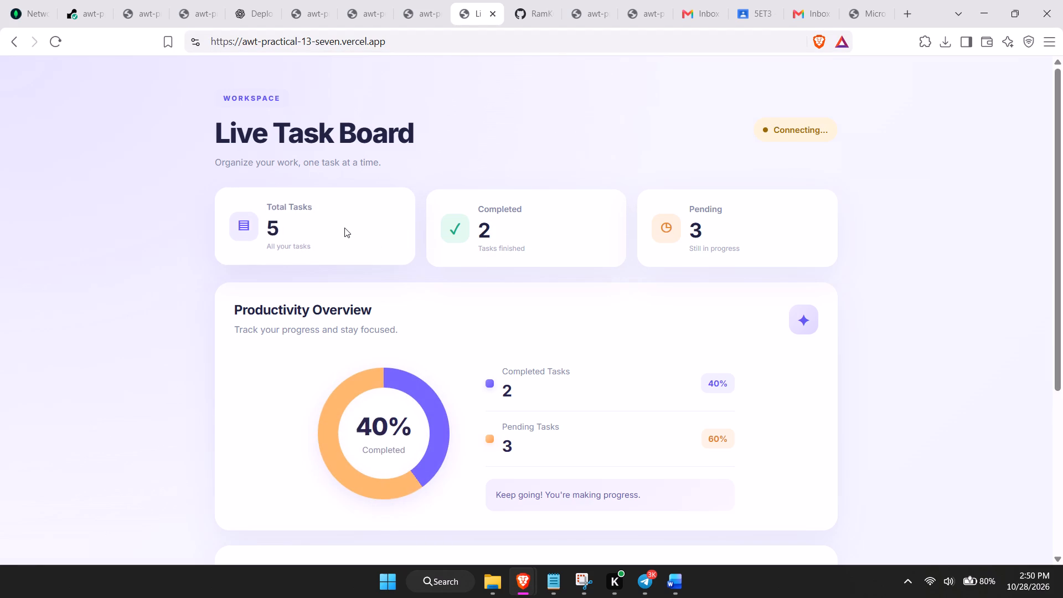
scroll(344, 228, down, 5)
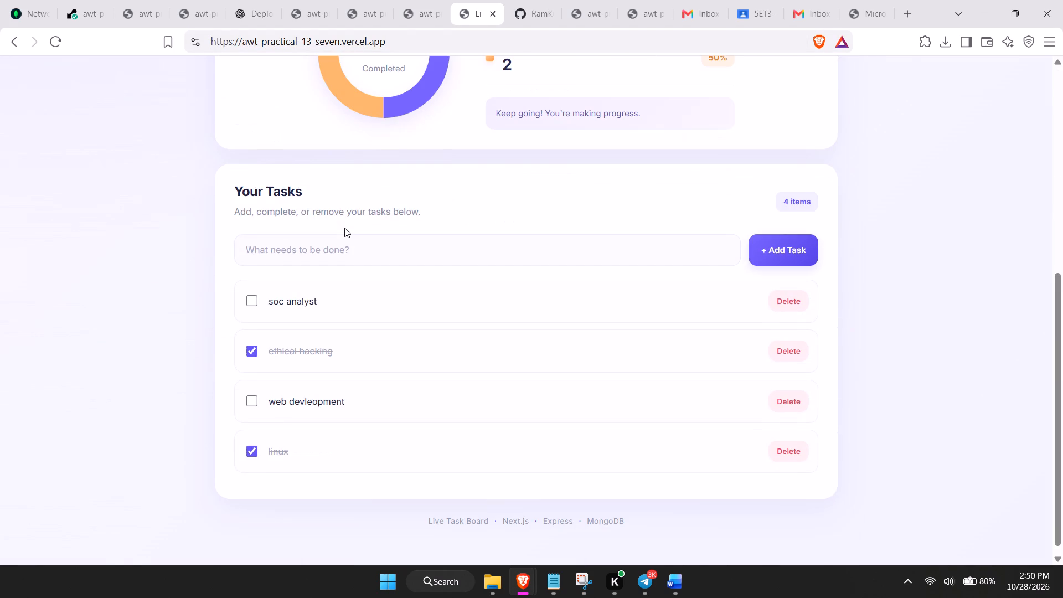
scroll(344, 228, up, 5)
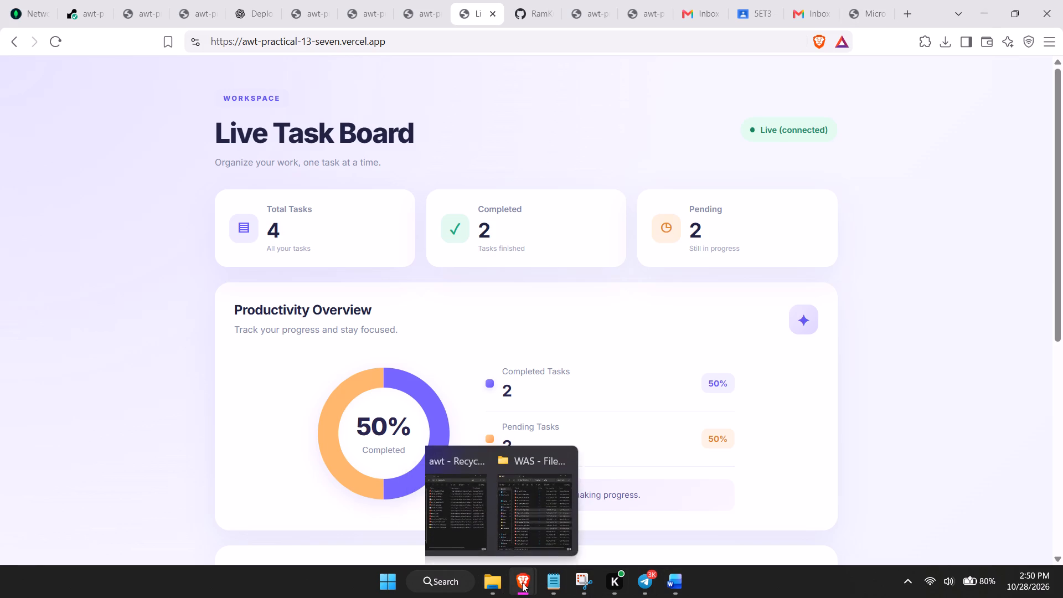
click(452, 527)
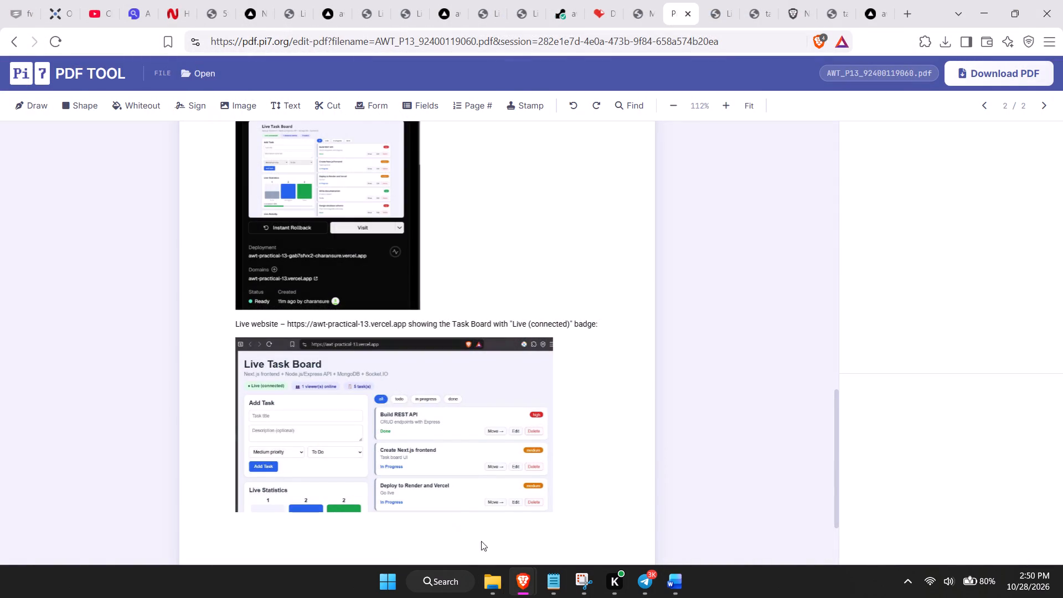
click(430, 326)
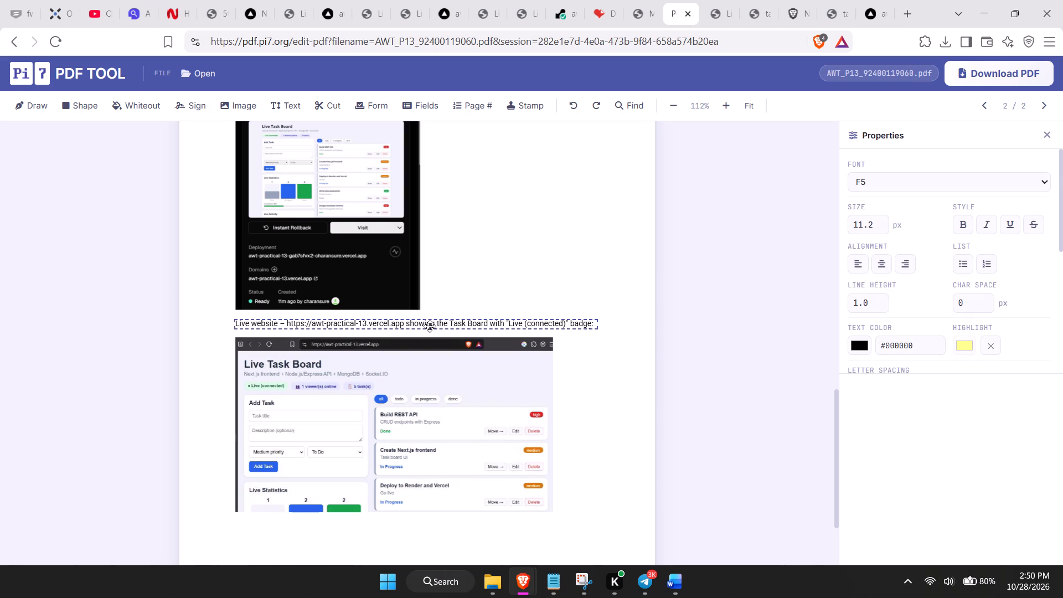
click(401, 323)
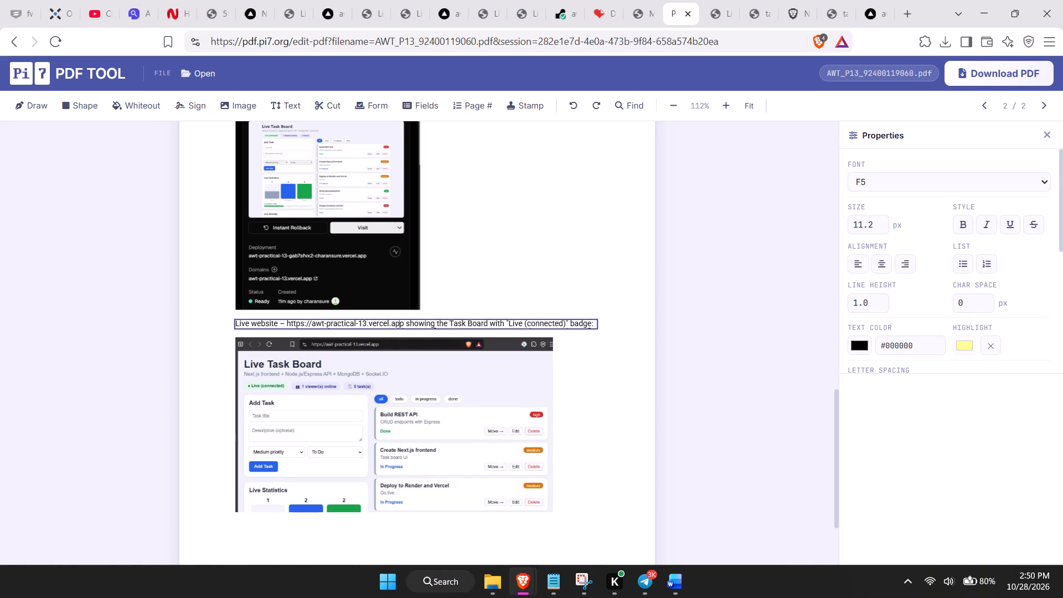
key(Delete)
key(BackSpace)
key(BackSpace)
key(BackSpace)
key(BackSpace)
key(BackSpace)
key(BackSpace)
key(BackSpace)
key(BackSpace)
key(BackSpace)
key(BackSpace)
key(BackSpace)
key(BackSpace)
key(BackSpace)
key(BackSpace)
key(BackSpace)
key(BackSpace)
key(BackSpace)
key(BackSpace)
key(BackSpace)
key(BackSpace)
key(BackSpace)
key(BackSpace)
key(BackSpace)
key(BackSpace)
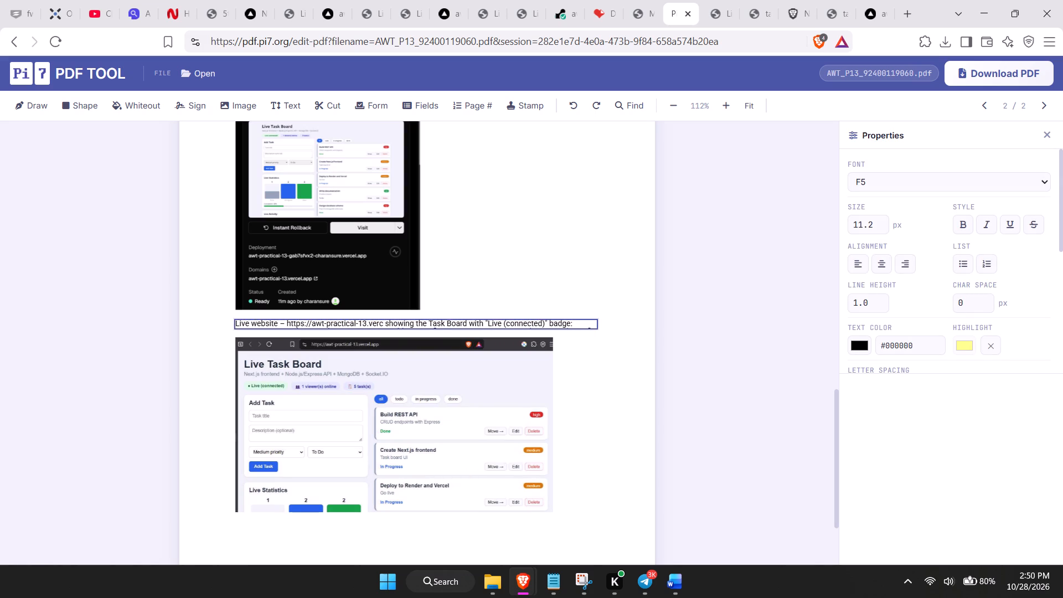
key(BackSpace)
key(BackSpace)
key(BackSpace)
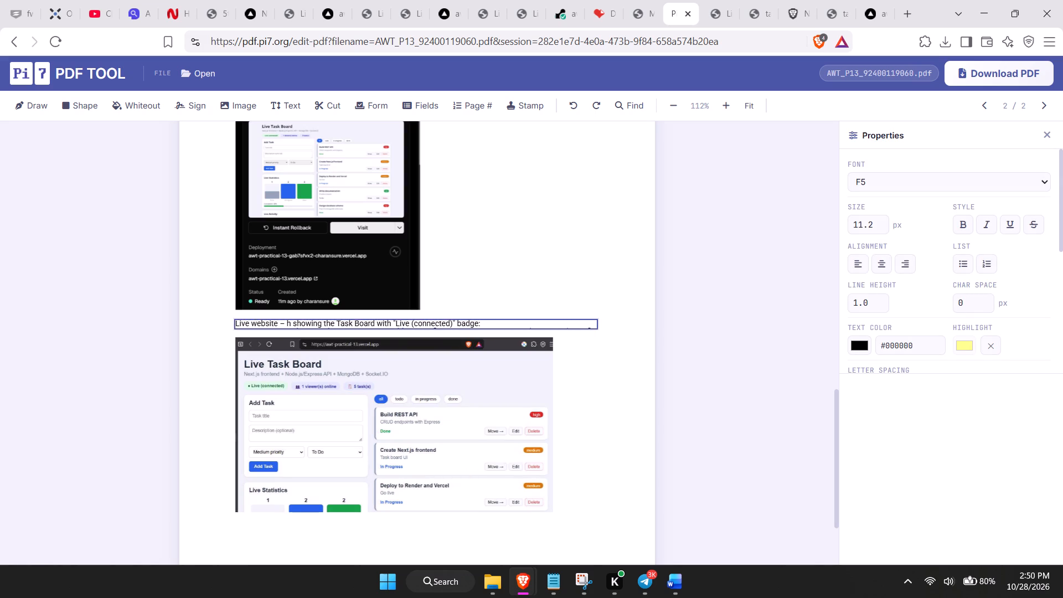
key(BackSpace)
key(ctrl+v)
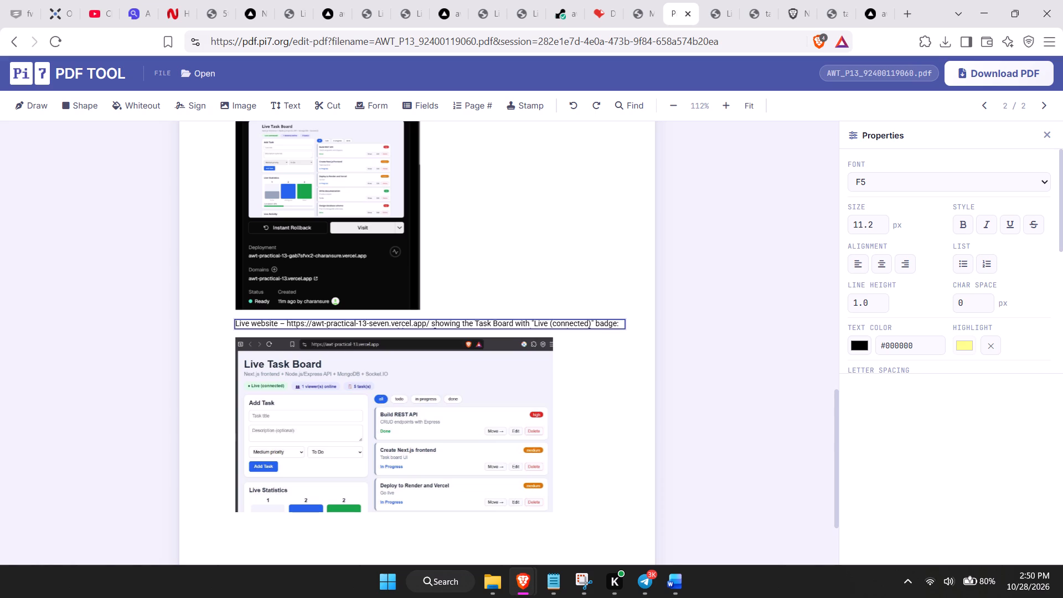
key(space)
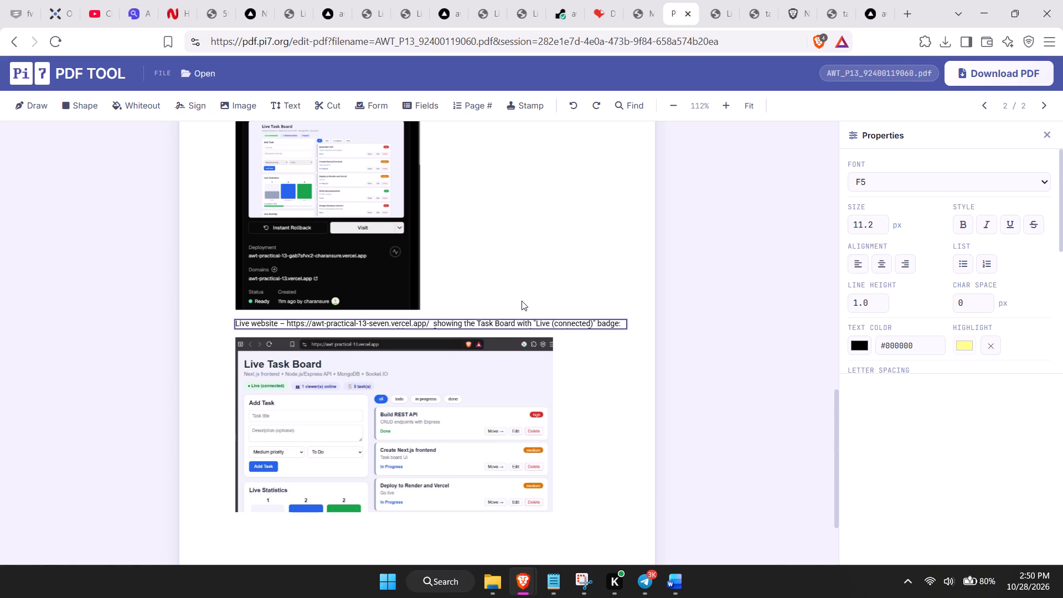
Check the Live website screenshot at the end of the report and switch to the window with the deployed Live Task Board.
scroll(426, 418, down, 2)
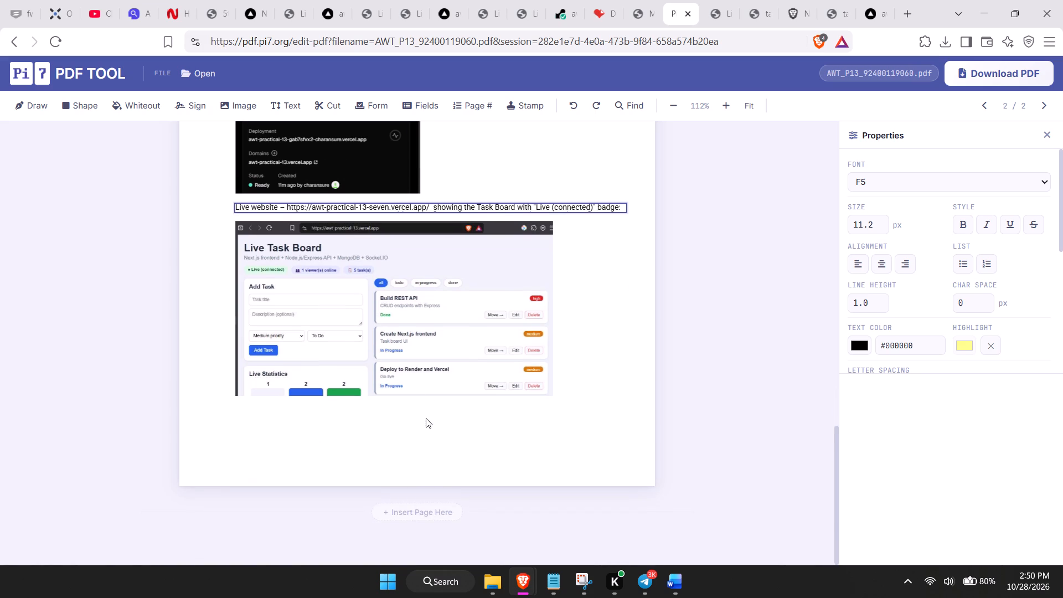
scroll(509, 273, down, 1)
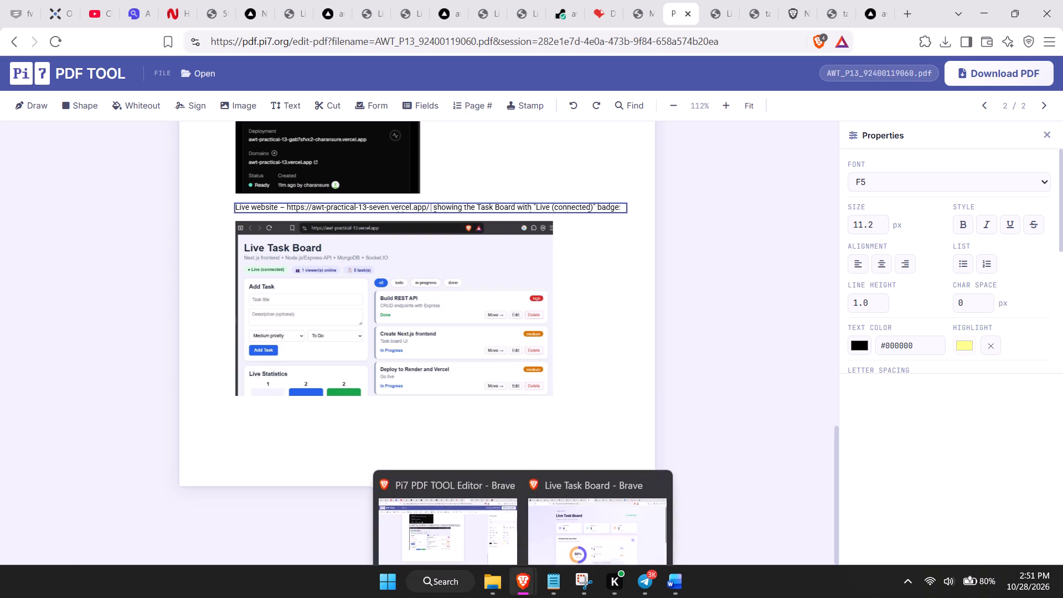
click(589, 496)
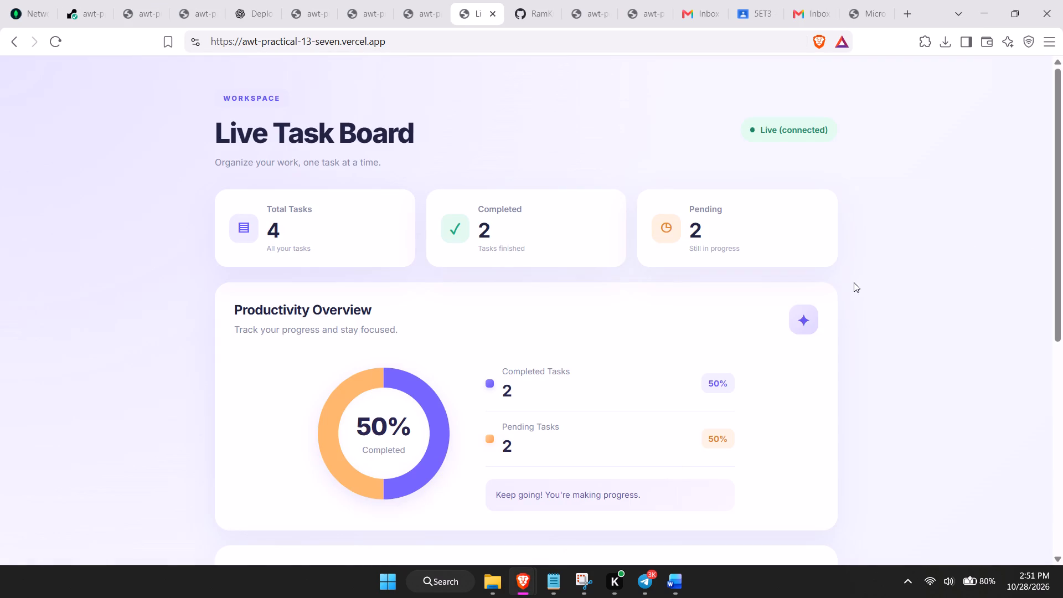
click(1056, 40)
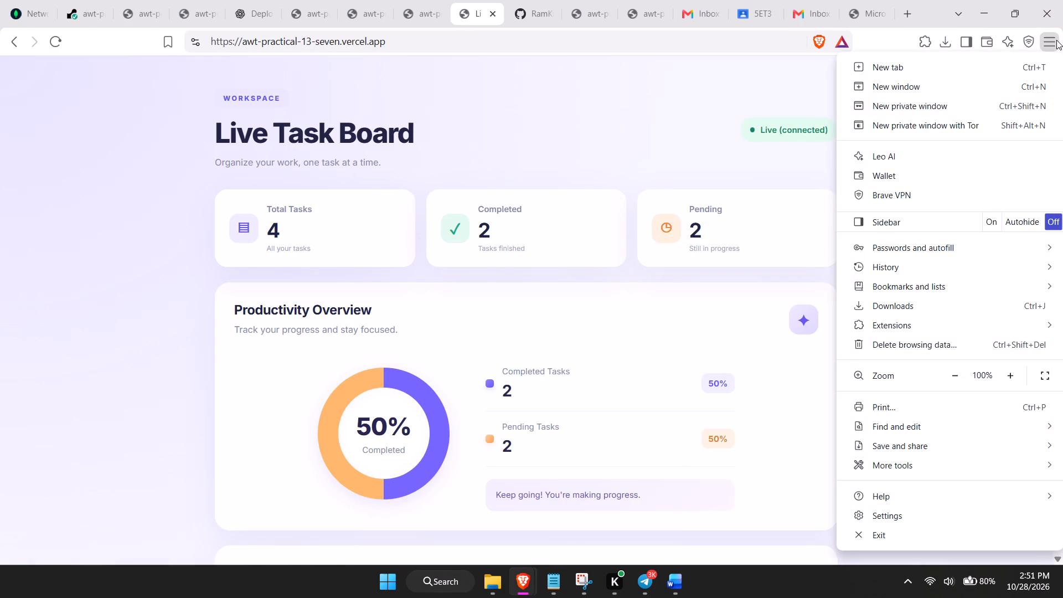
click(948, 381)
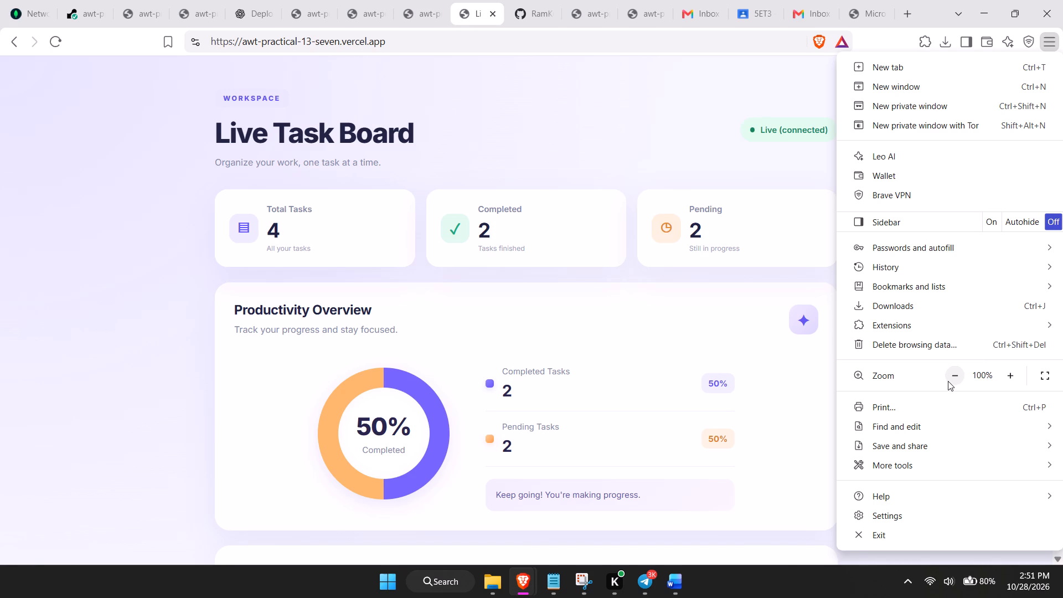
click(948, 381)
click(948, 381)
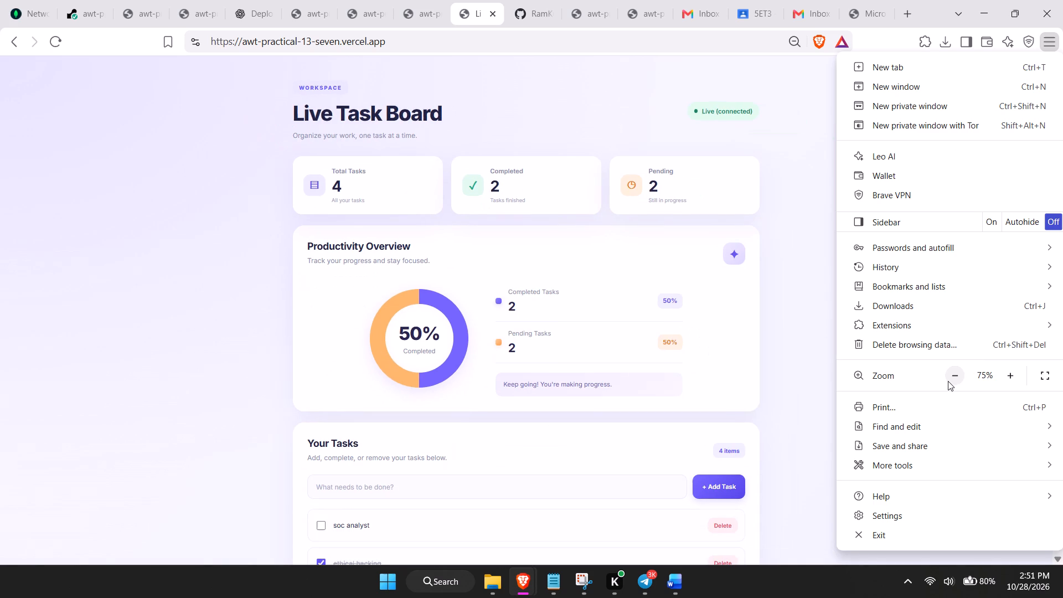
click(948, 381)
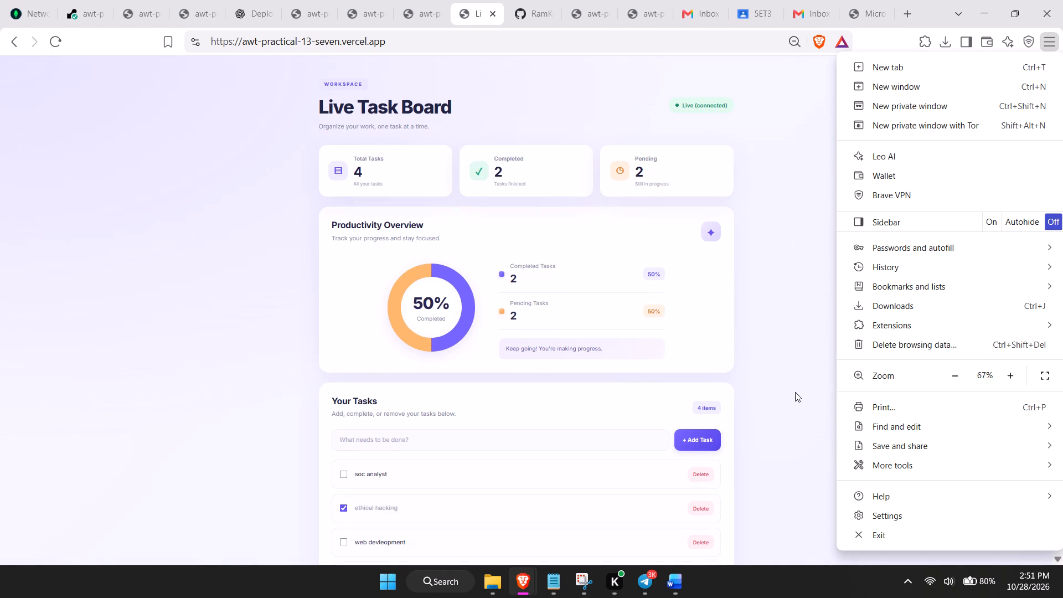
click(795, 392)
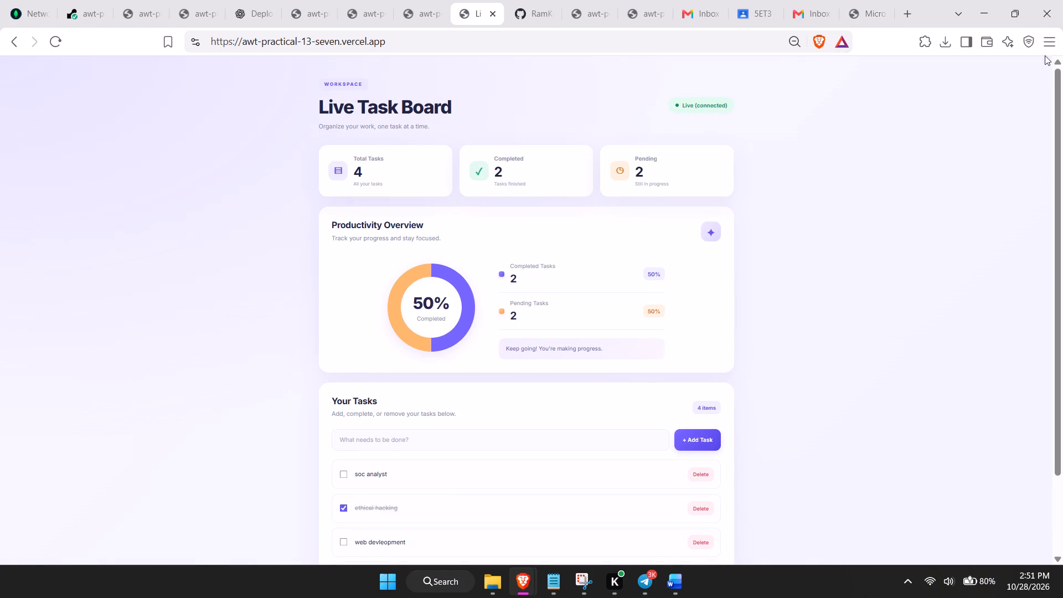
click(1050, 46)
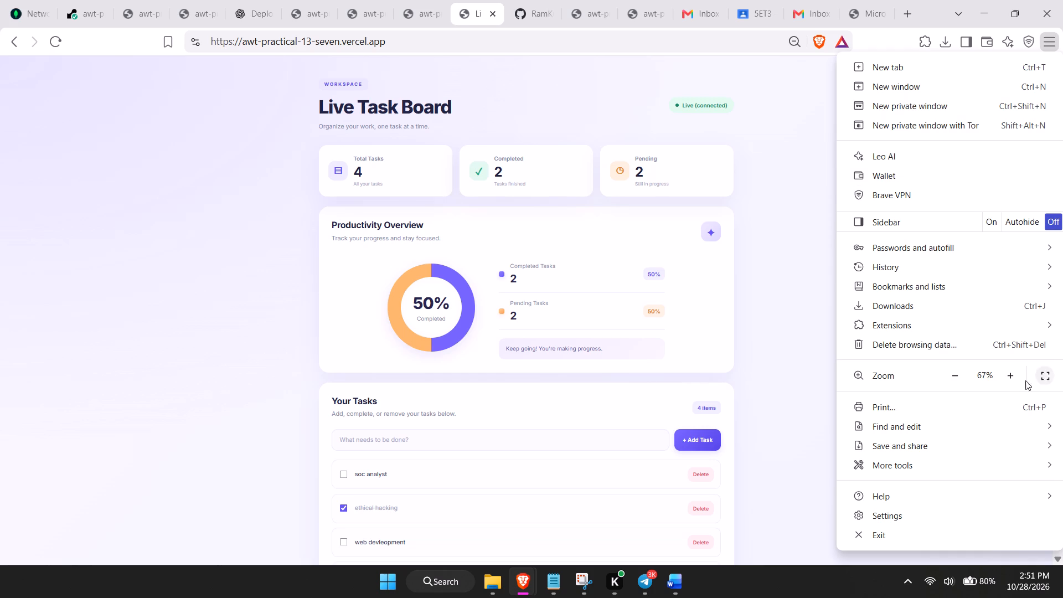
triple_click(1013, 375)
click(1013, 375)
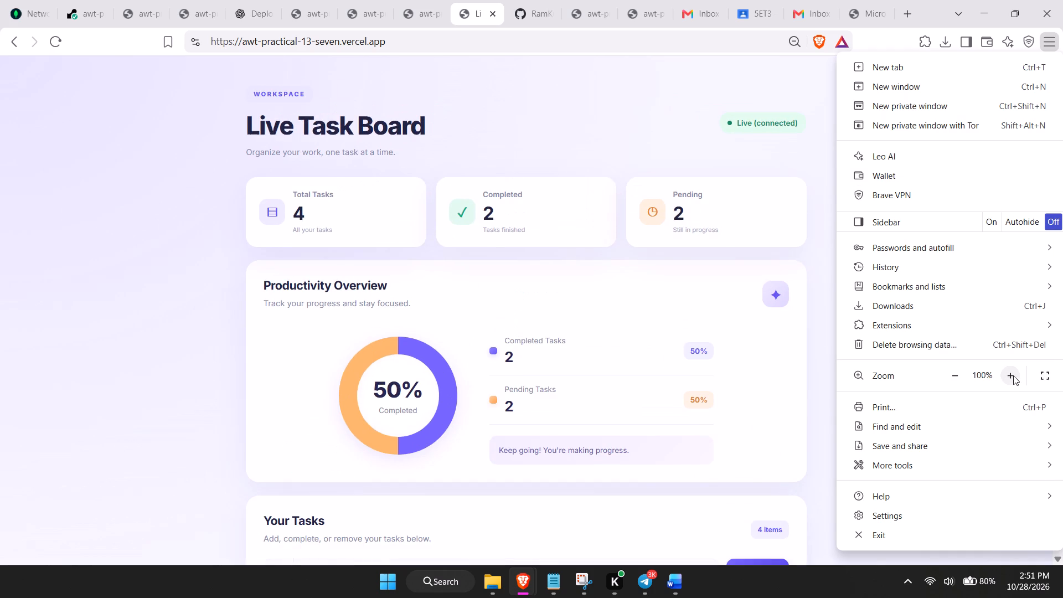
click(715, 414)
Capture a screenshot of the Live Task Board page from the address bar through the Productivity Overview, excluding the browser tabs and taskbar.
key(Print)
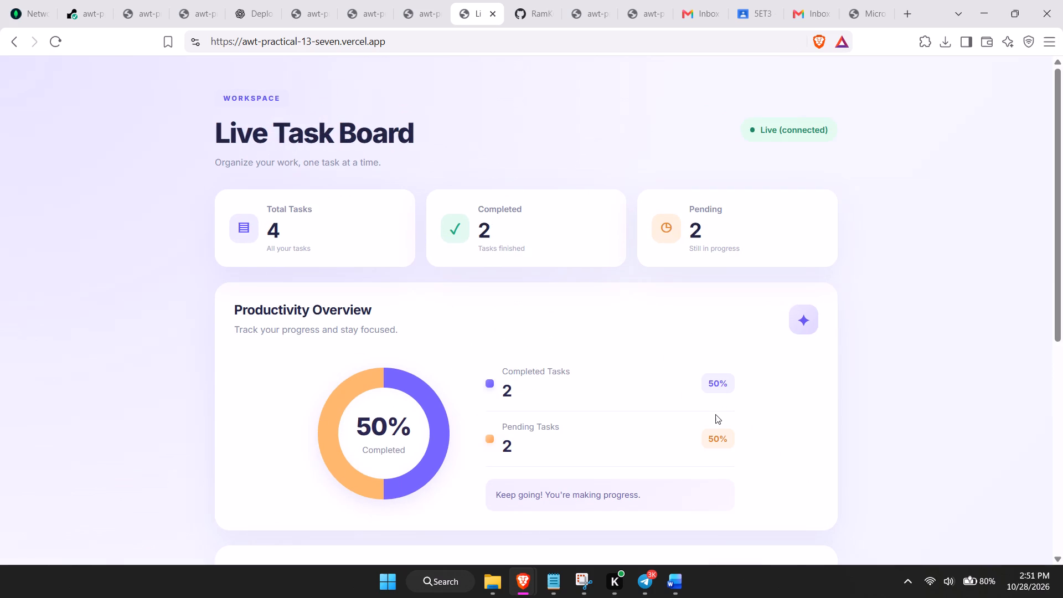
drag(0, 27, 1062, 588)
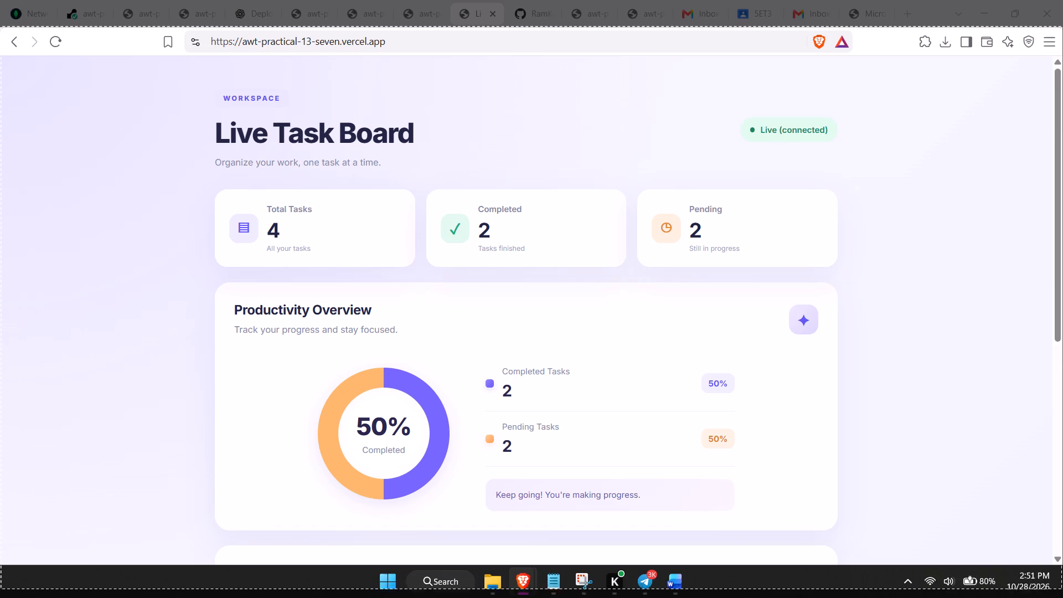
drag(1062, 588, 1062, 566)
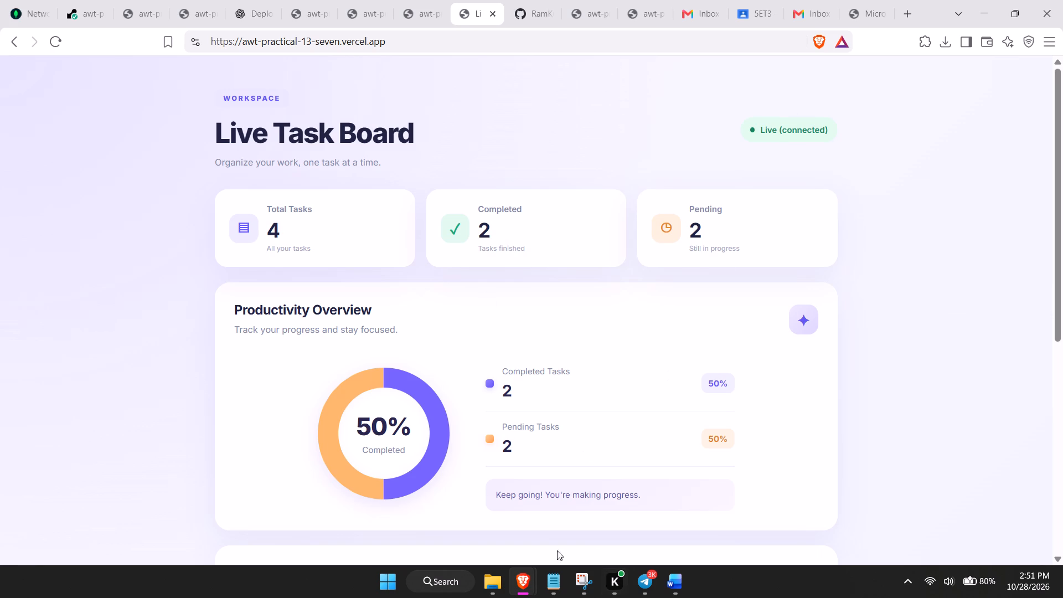
Return to the Practical 13 report in the Pi7 editor, review it back to its first page, and export the edited PDF.
click(439, 494)
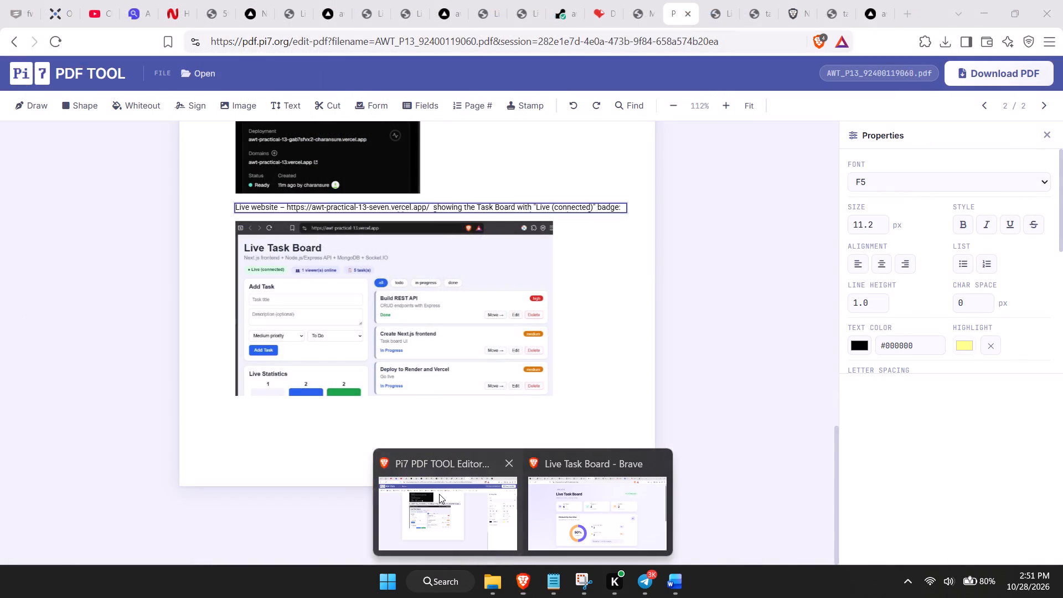
scroll(431, 406, up, 7)
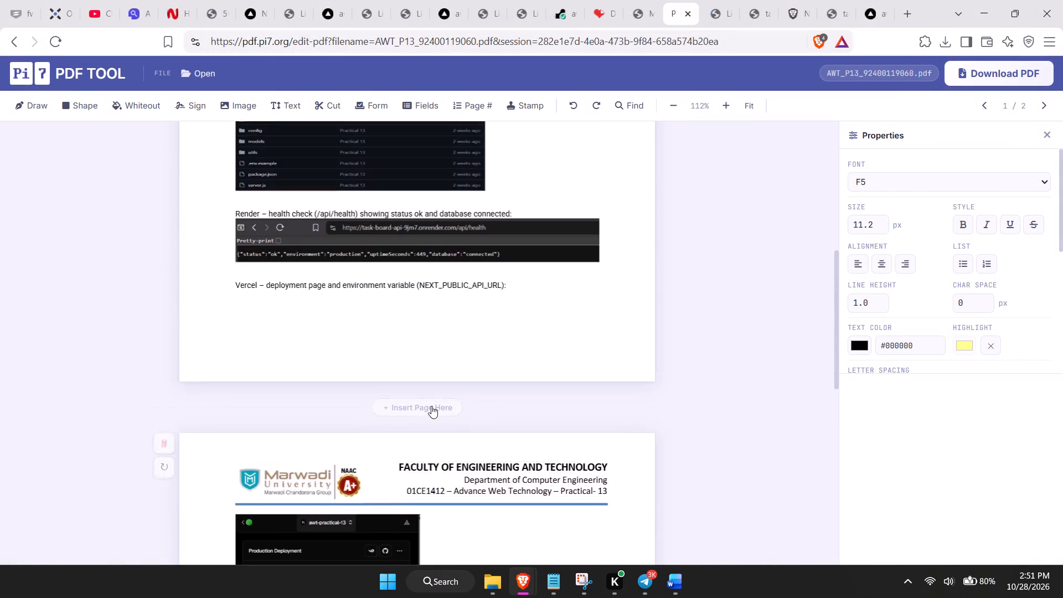
scroll(431, 406, up, 4)
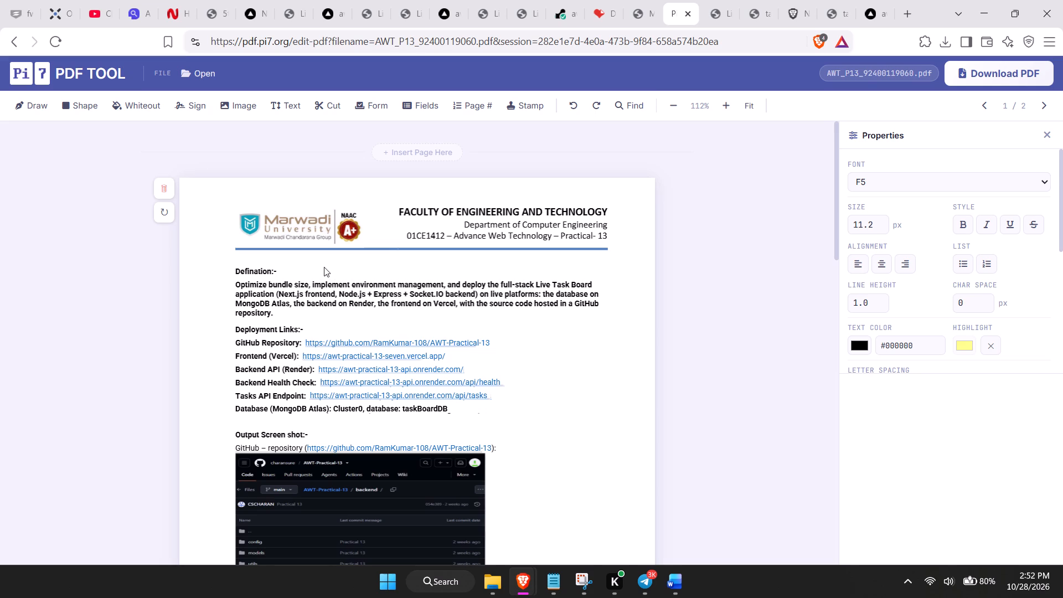
click(973, 72)
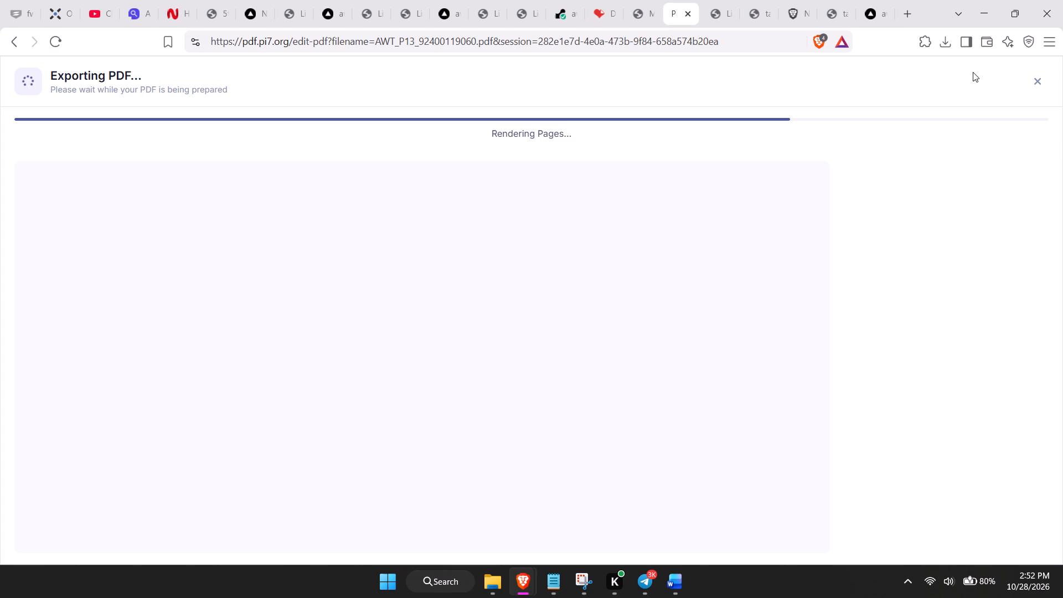
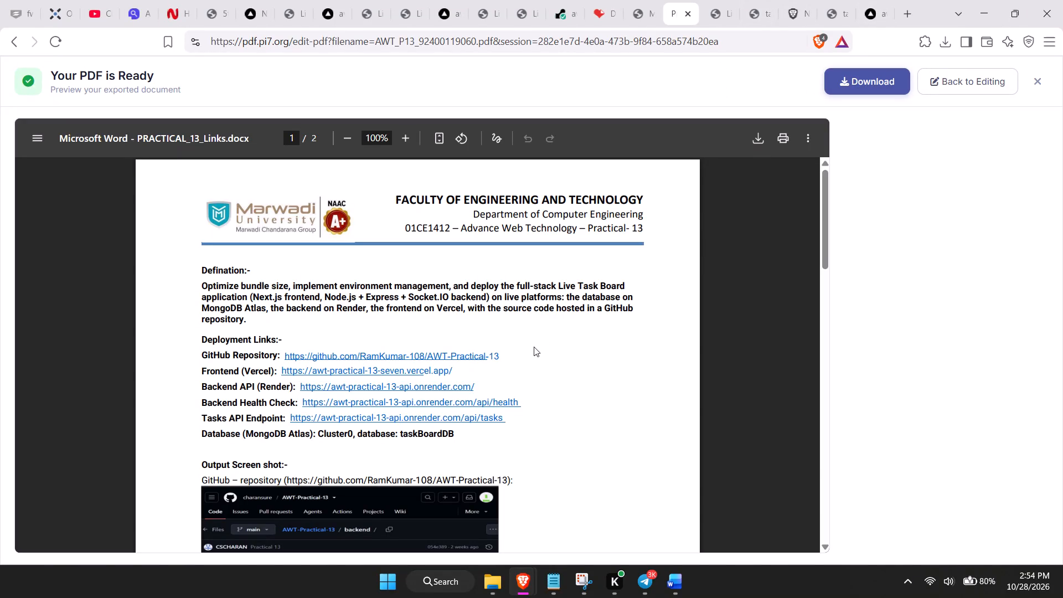
Review the exported Practical 13 PDF preview through its last page and download it to the Desktop as edited-document.
scroll(534, 347, down, 1)
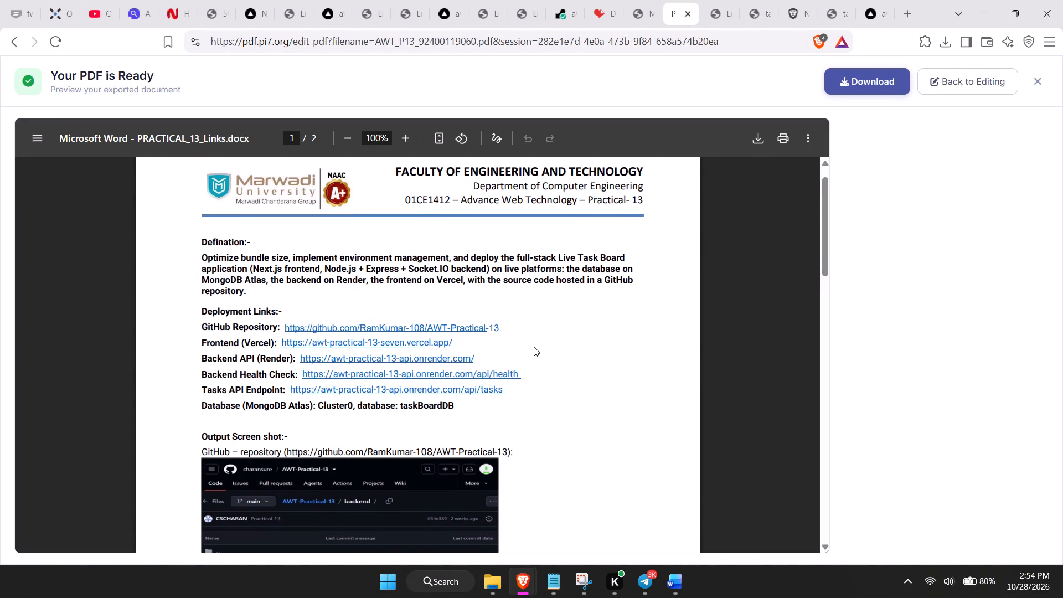
scroll(534, 347, down, 4)
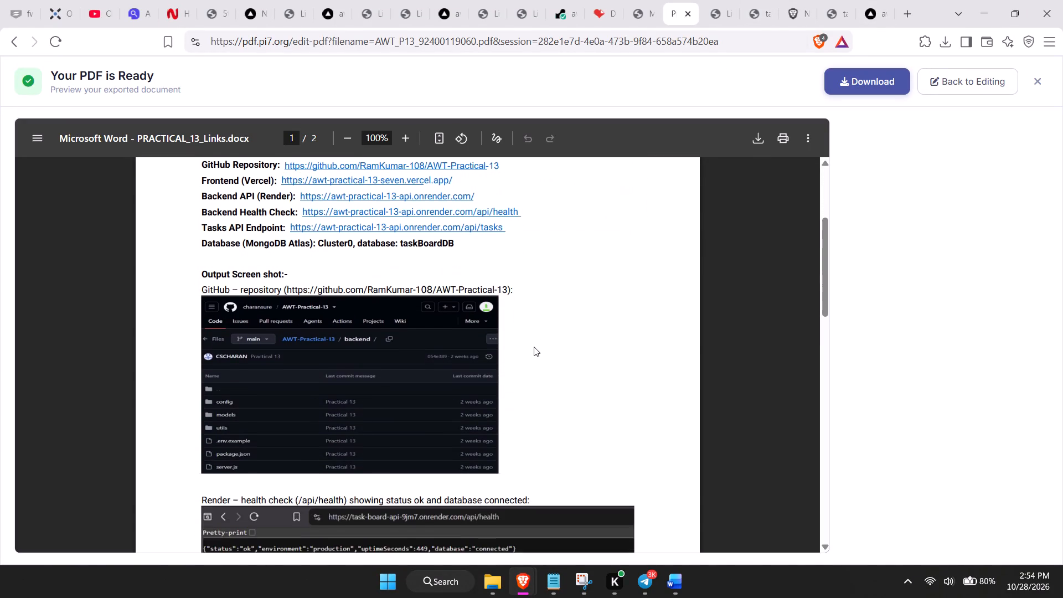
scroll(534, 347, down, 7)
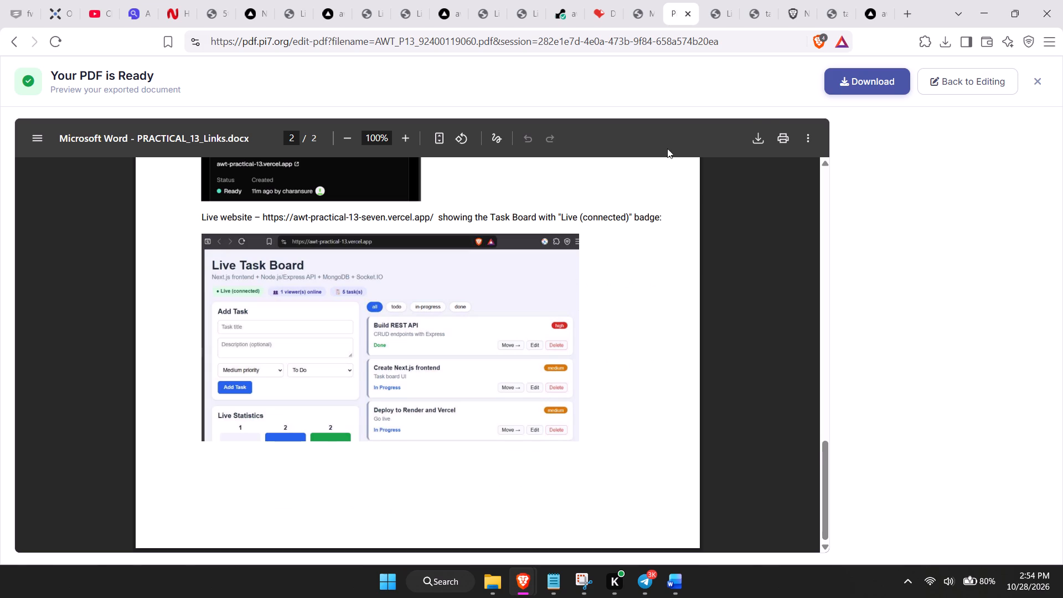
click(846, 70)
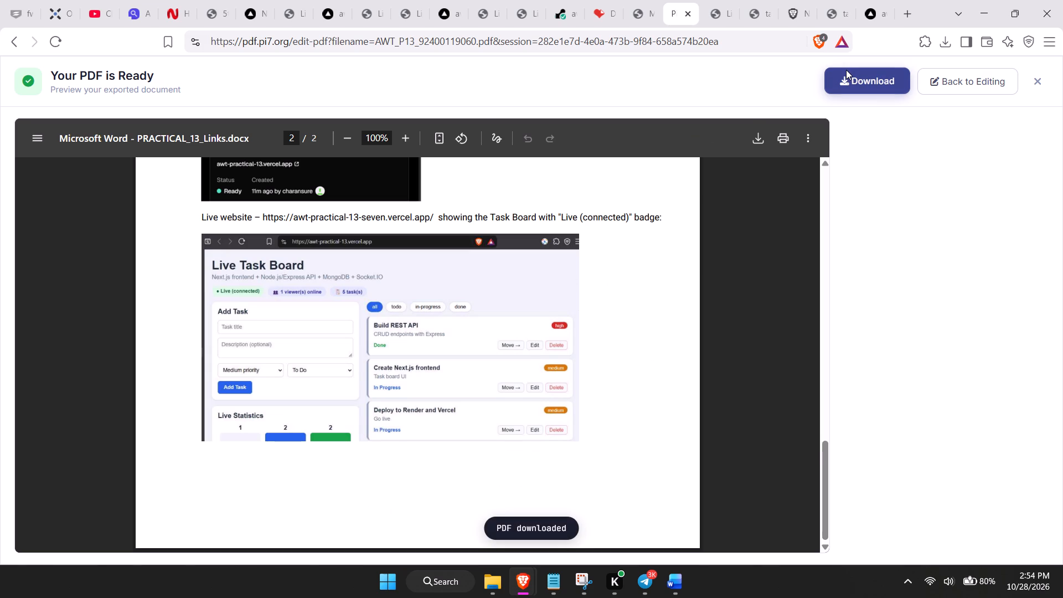
click(35, 130)
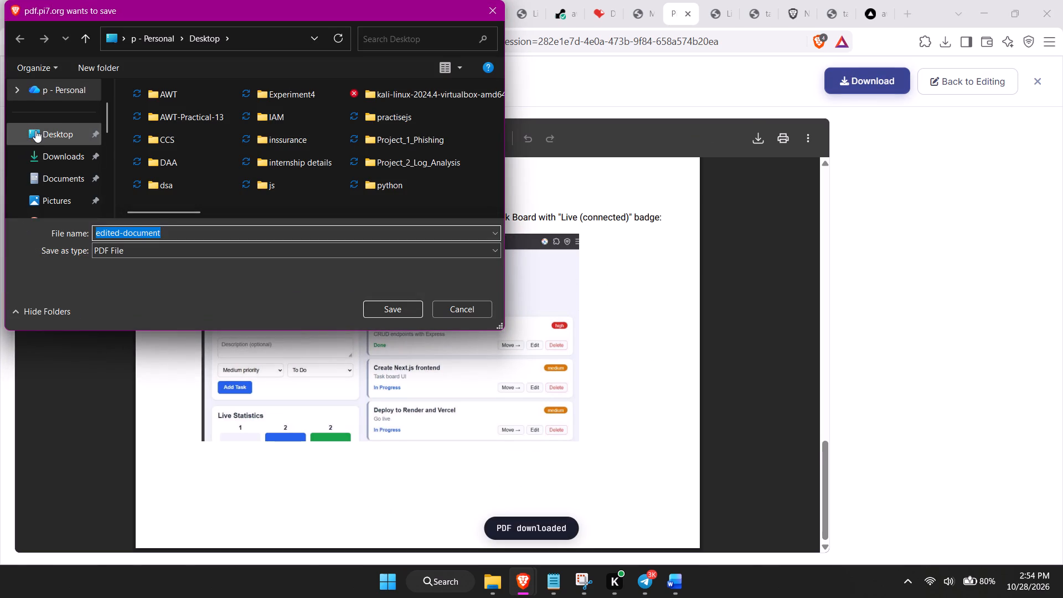
click(412, 308)
scroll(632, 44, up, 6)
scroll(632, 44, down, 3)
scroll(632, 44, up, 4)
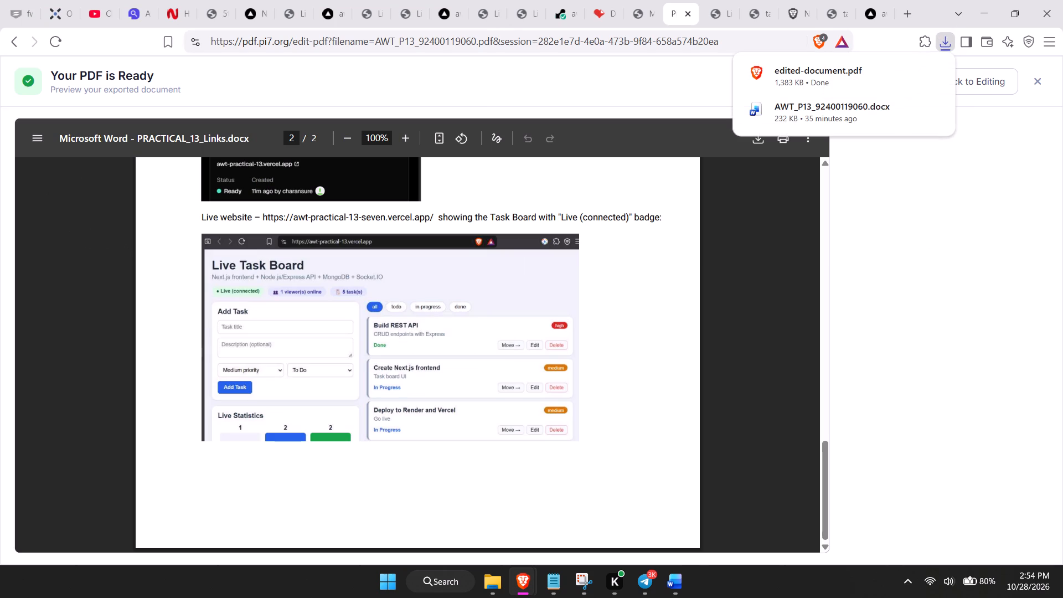
click(143, 17)
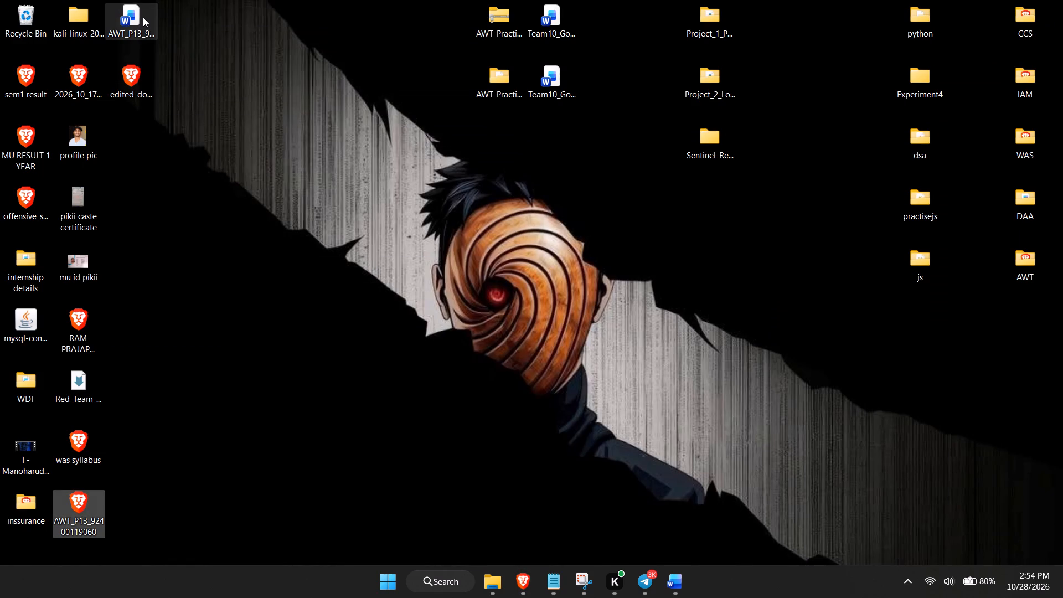
key(Delete)
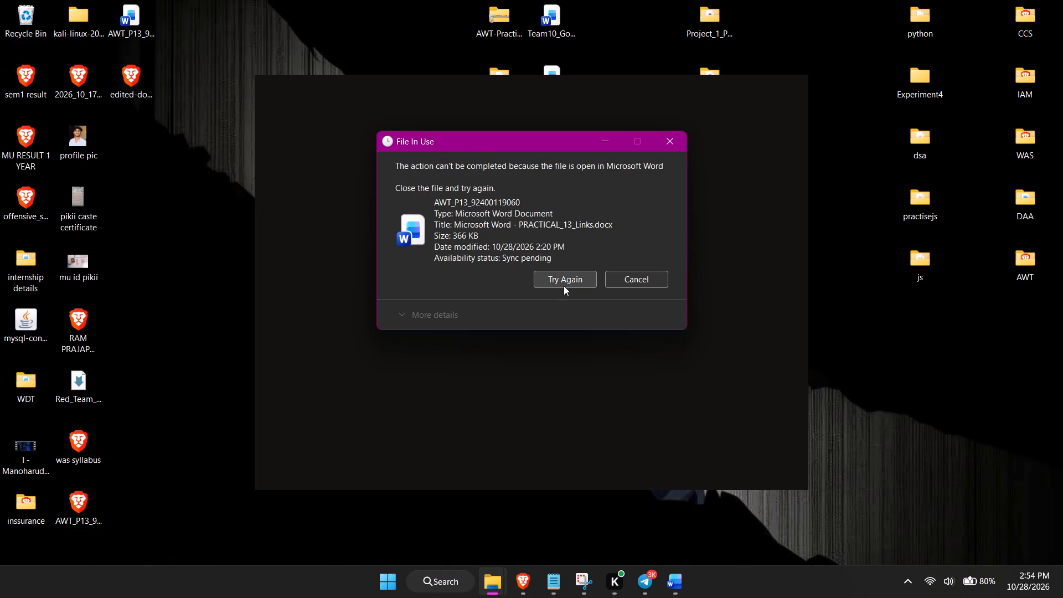
click(564, 286)
click(674, 579)
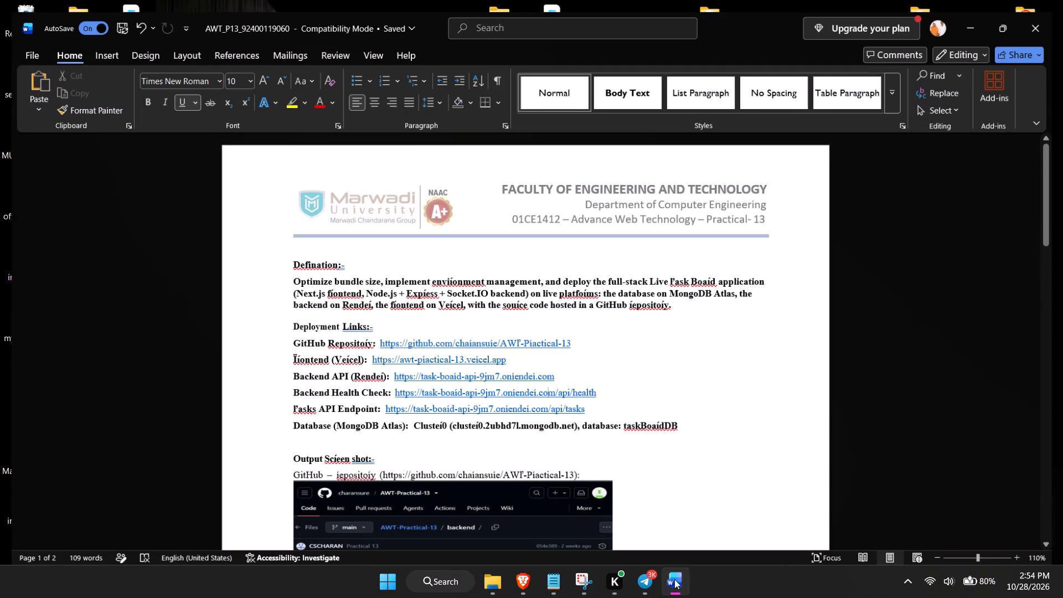
click(1062, 7)
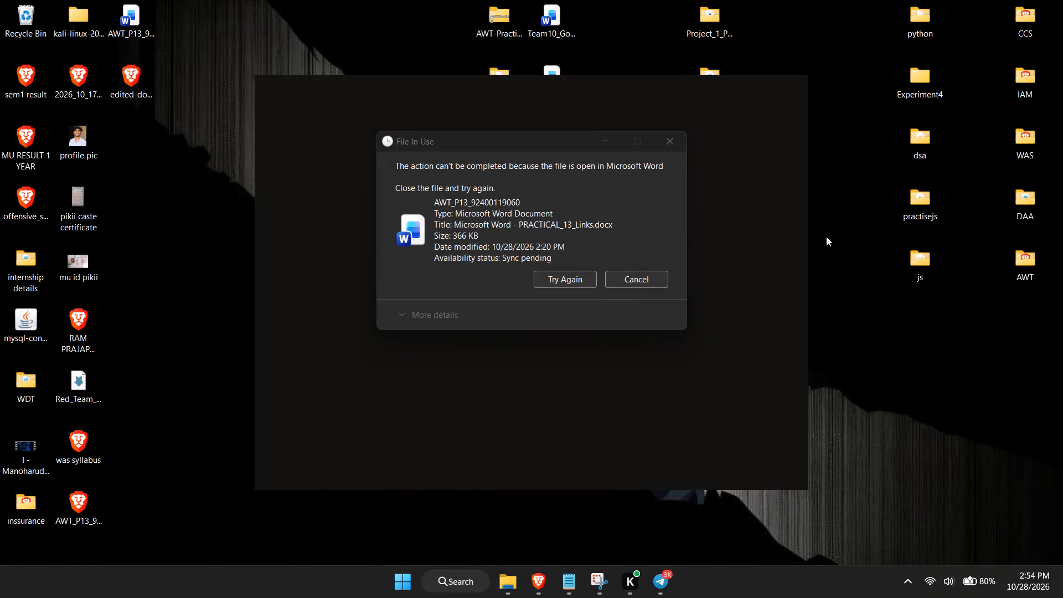
click(577, 278)
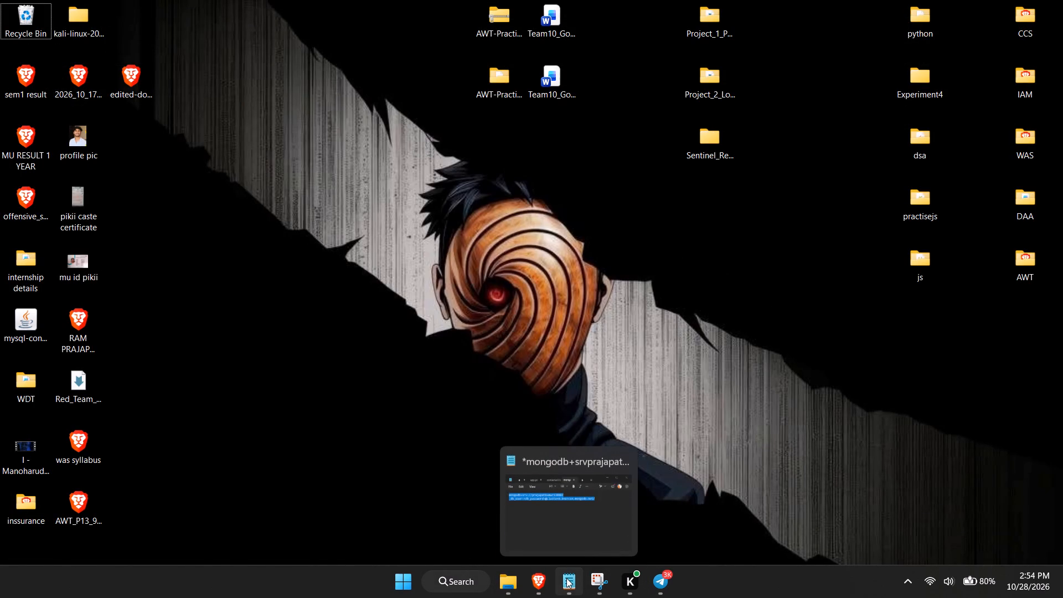
Move the edited-document PDF icon up to the free desktop spot beside the kali-linux folder.
drag(143, 71, 143, 17)
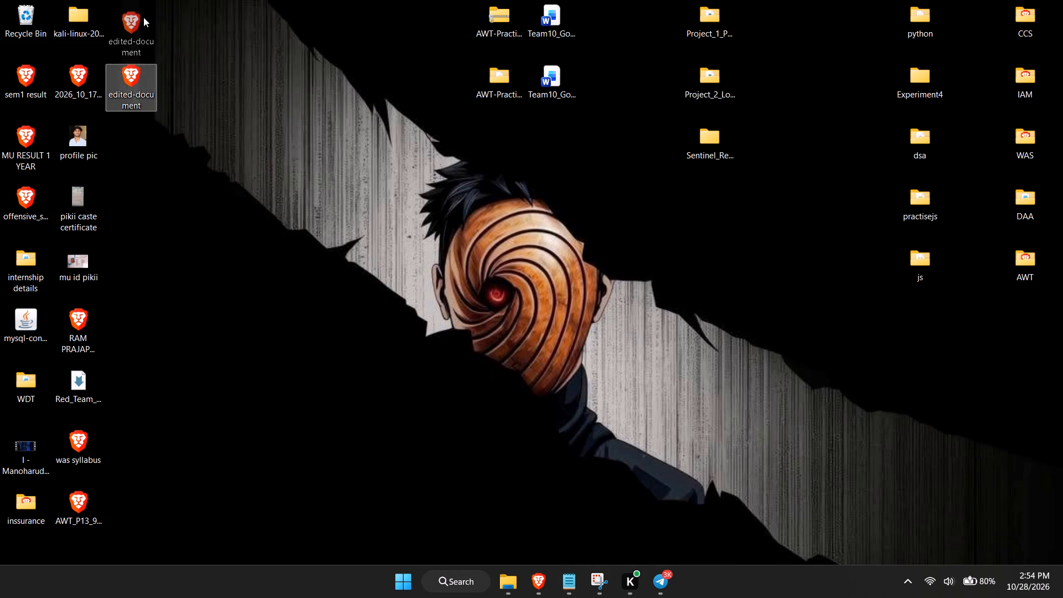
drag(143, 17, 145, 17)
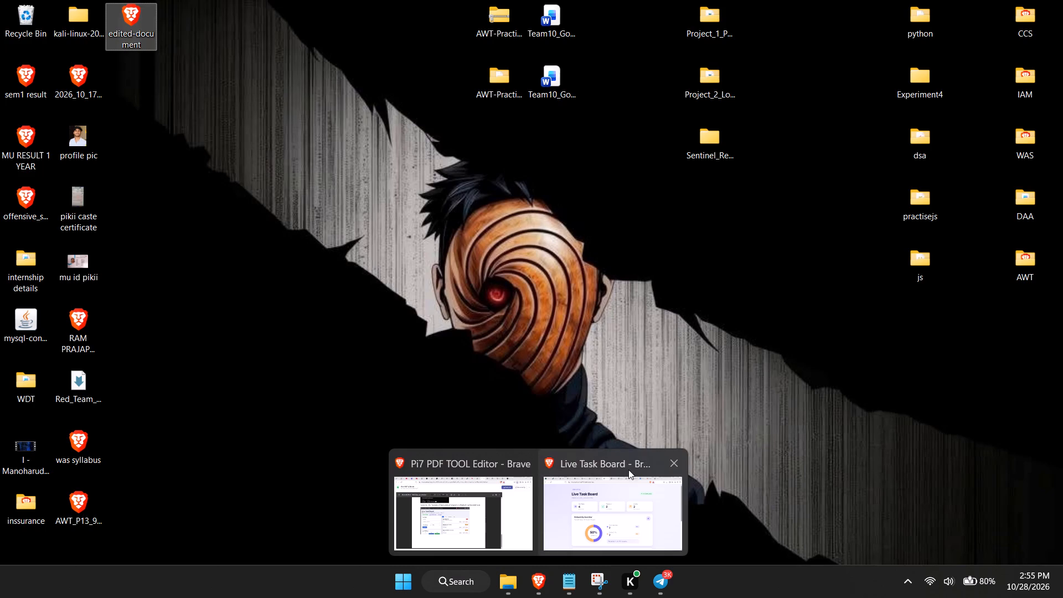
Search the web for "pdf to word" in a new browser tab and open iLovePDF's PDF to WORD Converter.
click(582, 509)
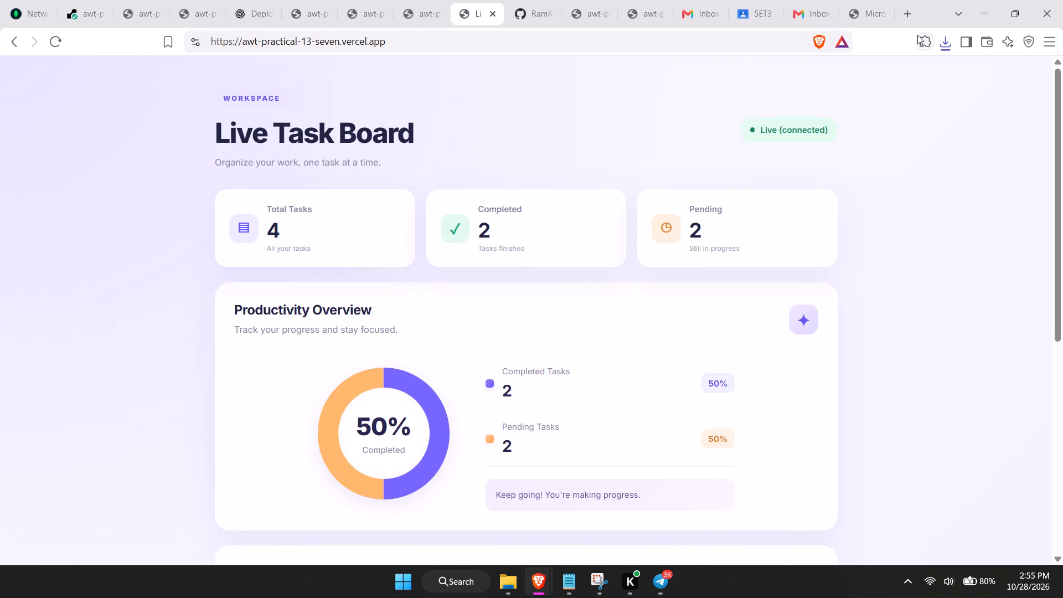
click(913, 18)
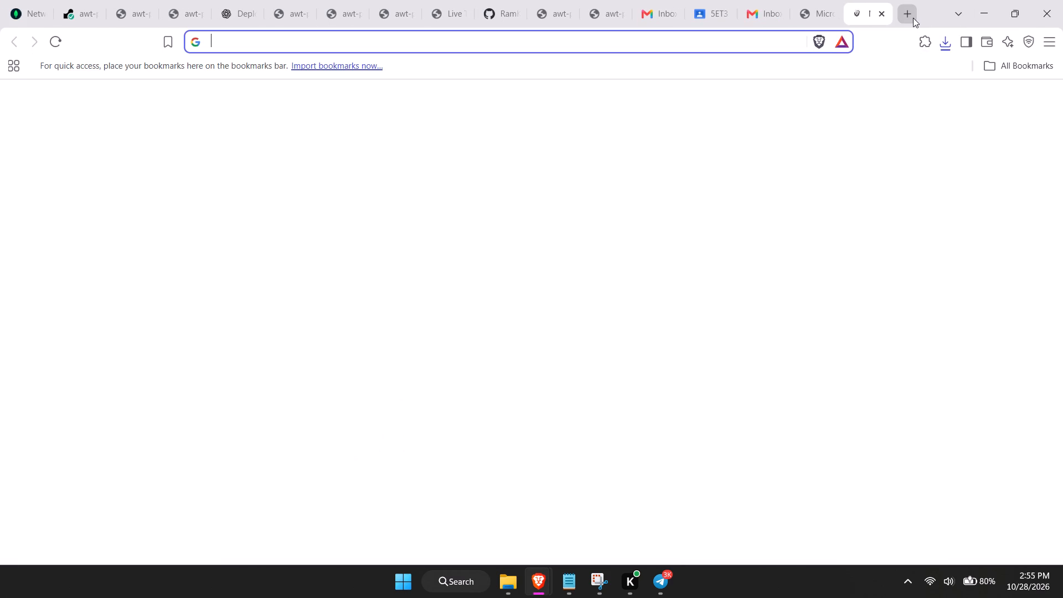
text(pdf to word)
key(Return)
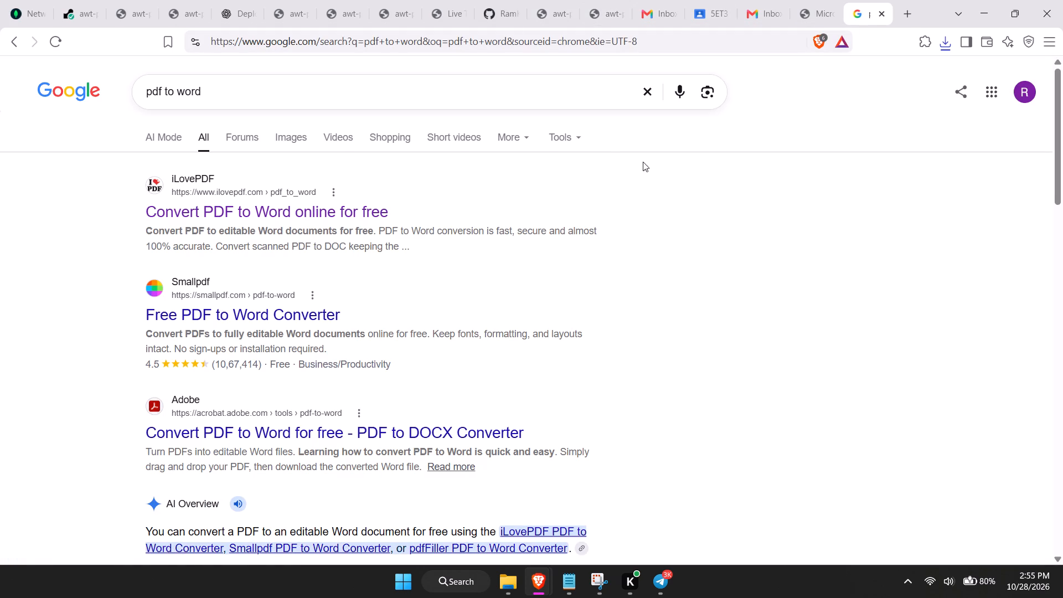
click(324, 207)
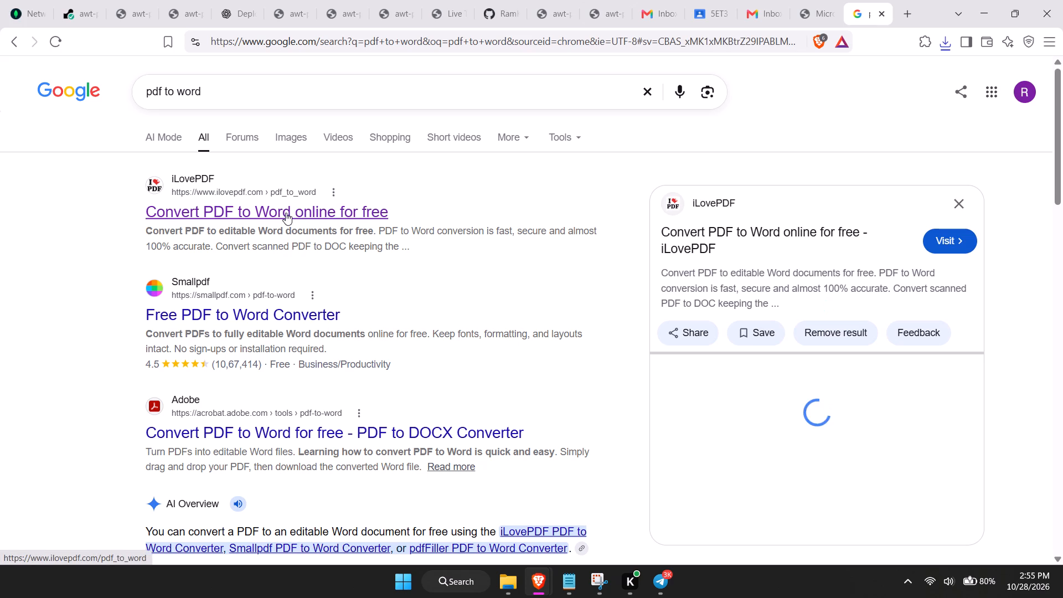
click(286, 213)
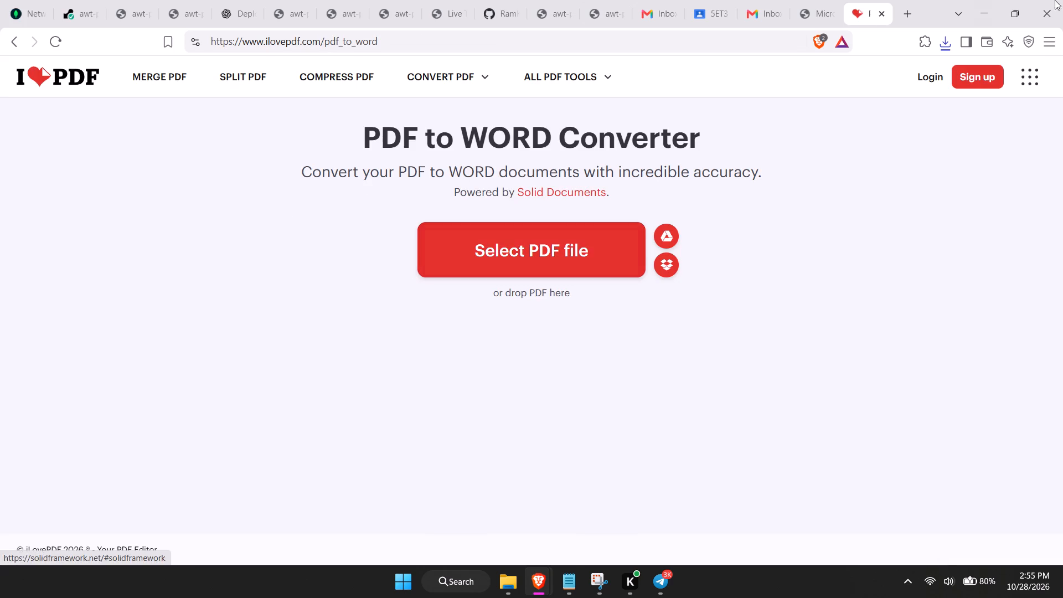
Shrink the browser window to expose the desktop, add the edited-document PDF to the converter and convert it to Word.
click(1022, 8)
scroll(142, 68, left, 1)
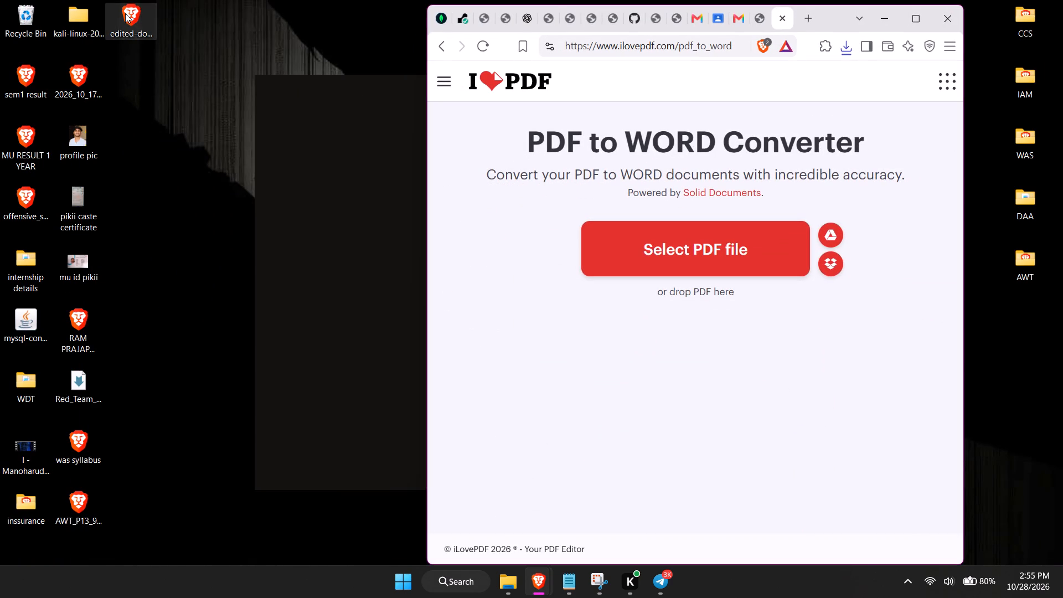
scroll(125, 13, left, 1)
drag(125, 13, 623, 241)
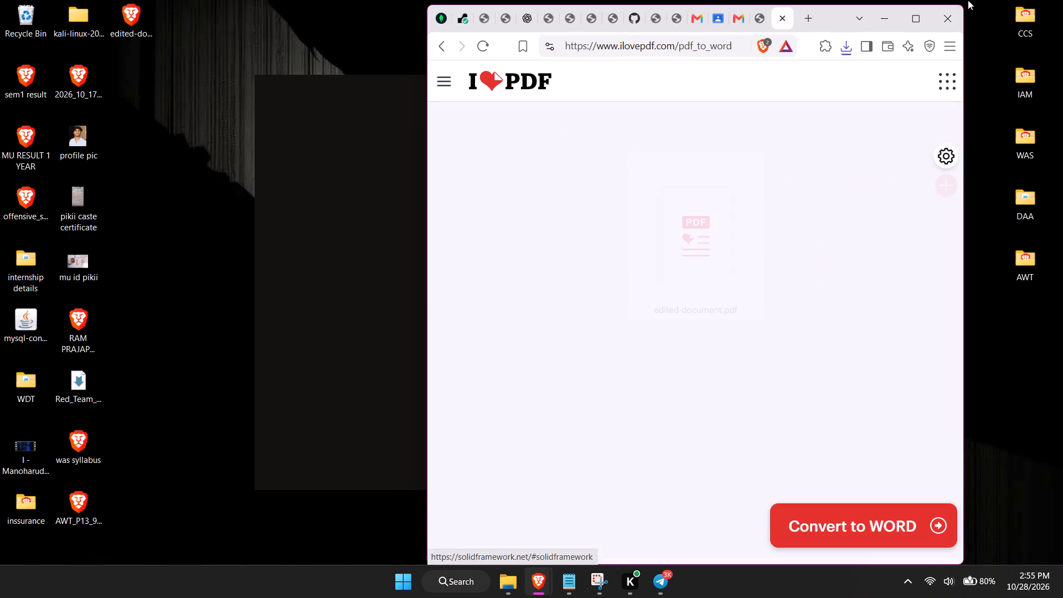
click(859, 529)
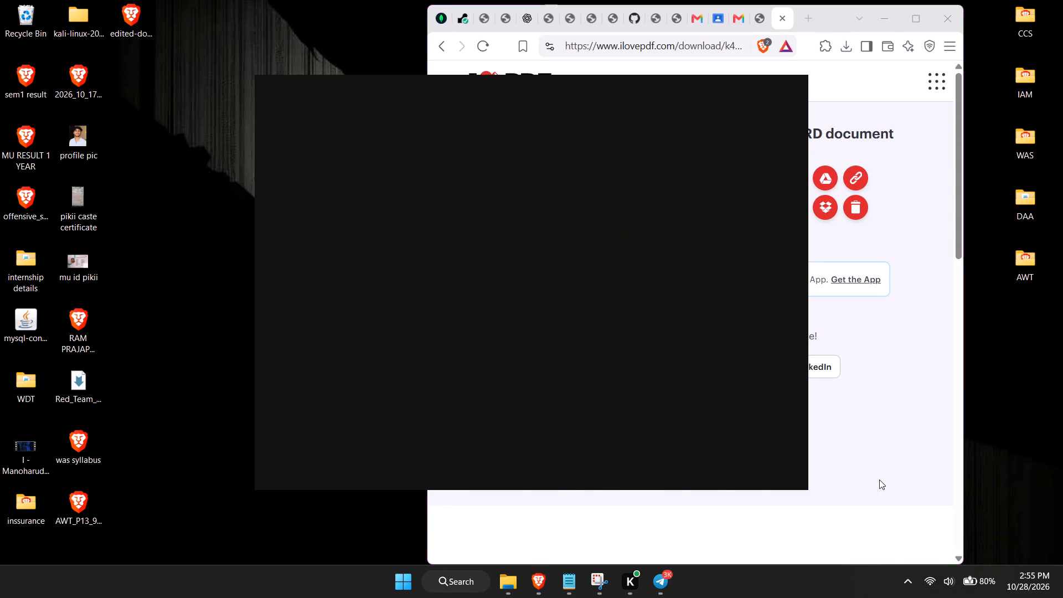
Download the converted Word document to the Desktop under the name edited-document.
click(879, 480)
click(773, 178)
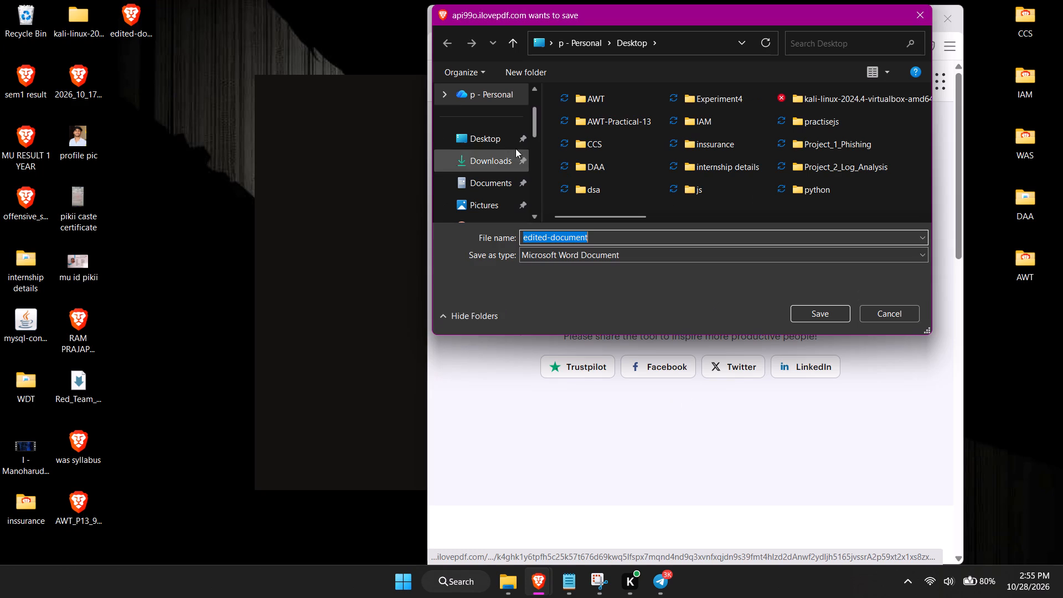
click(501, 135)
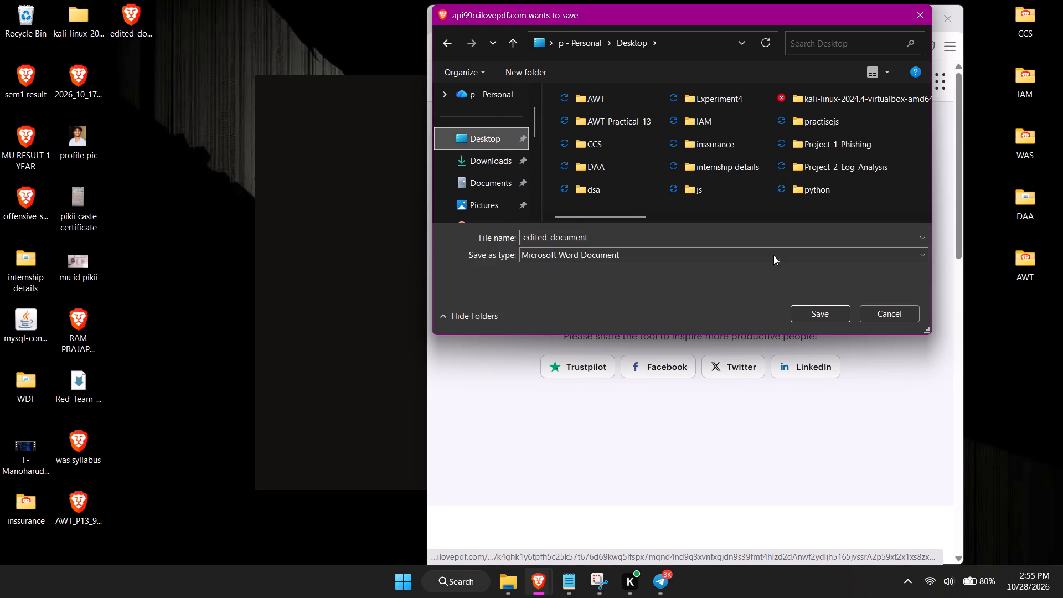
click(826, 319)
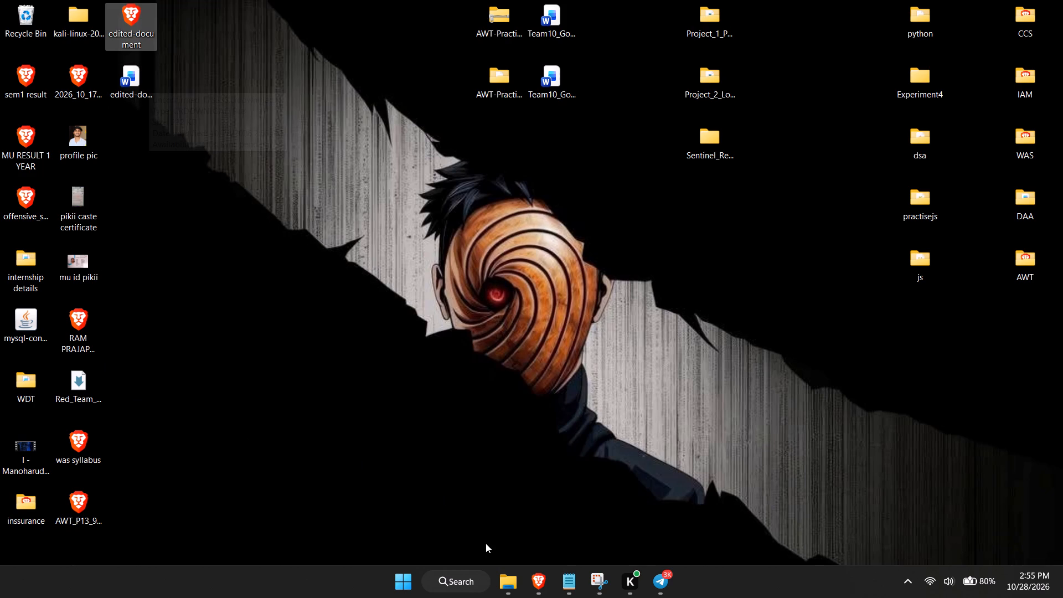
Open the edited-document Word file from the desktop and review its text, links and screenshots across both pages.
click(128, 90)
drag(128, 90, 135, 85)
double_click(135, 85)
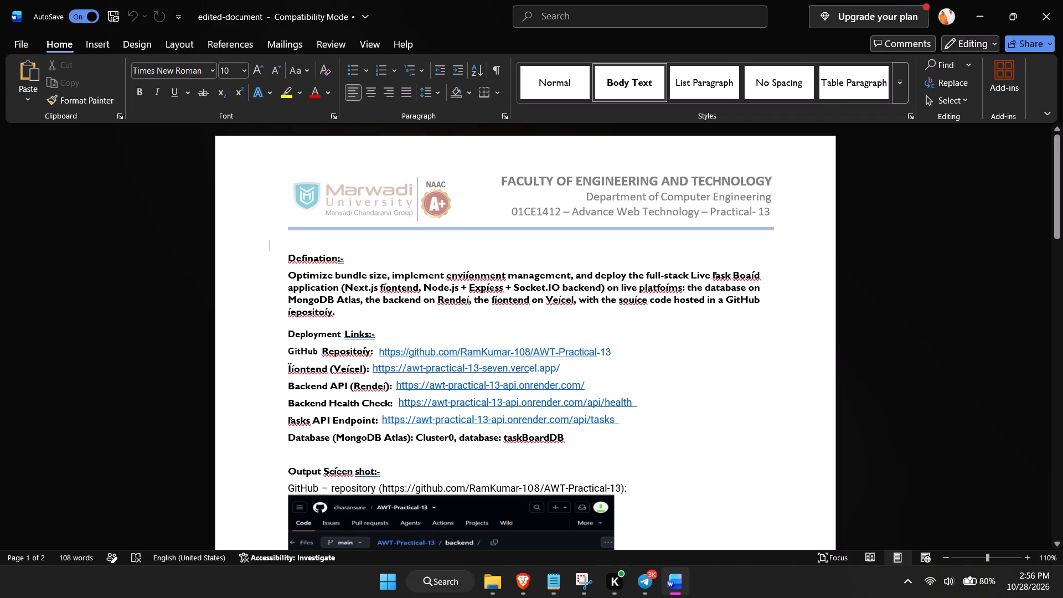
scroll(654, 289, down, 2)
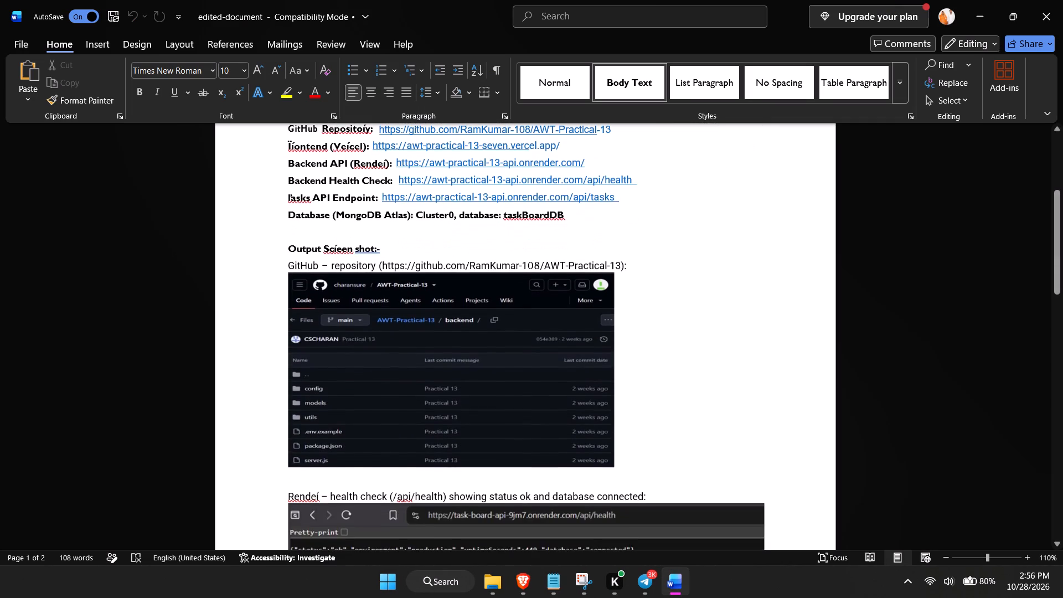
scroll(654, 289, down, 2)
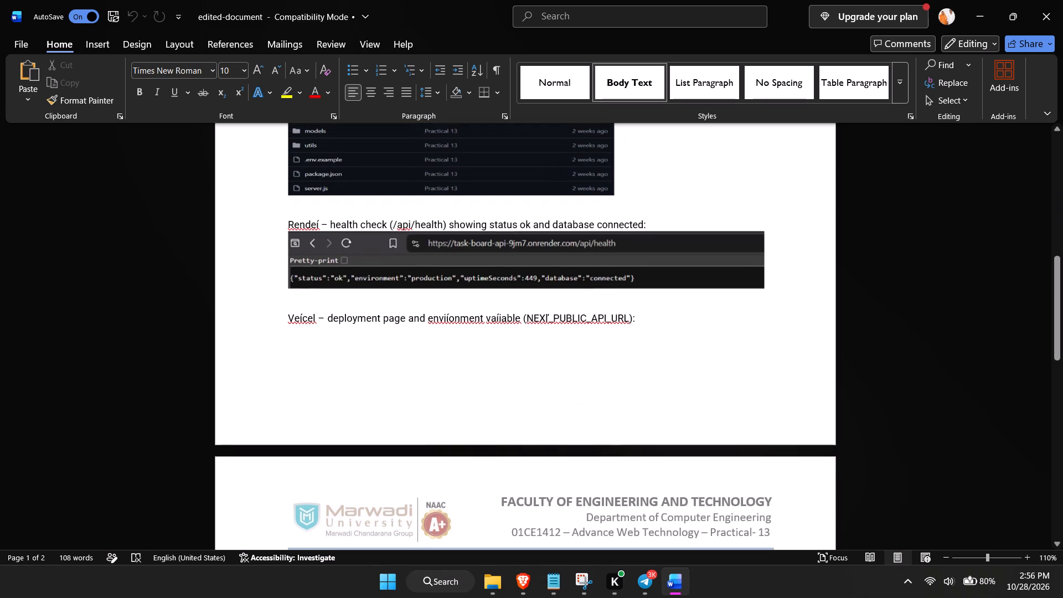
scroll(498, 311, down, 3)
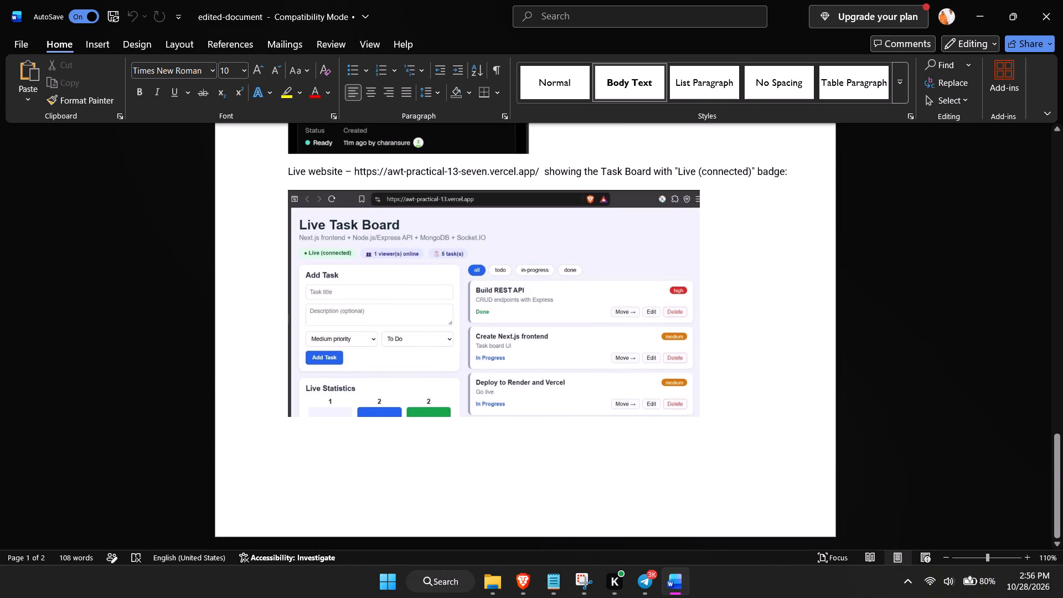
scroll(498, 311, up, 7)
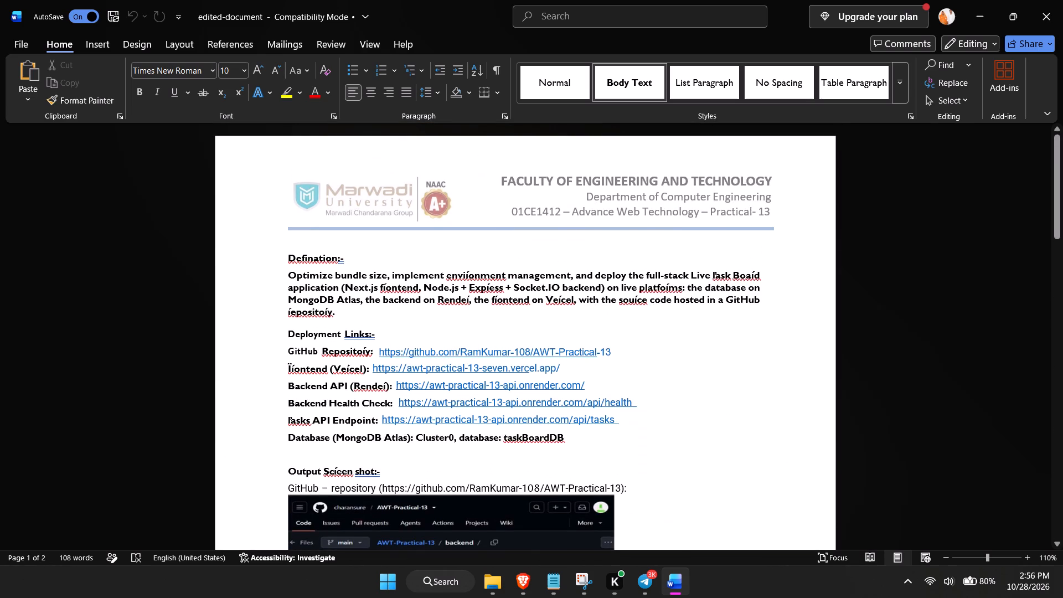
Correct the garbled letters in the Defination paragraph's first line so the words read "environment" and "task".
click(467, 276)
key(BackSpace)
key(r)
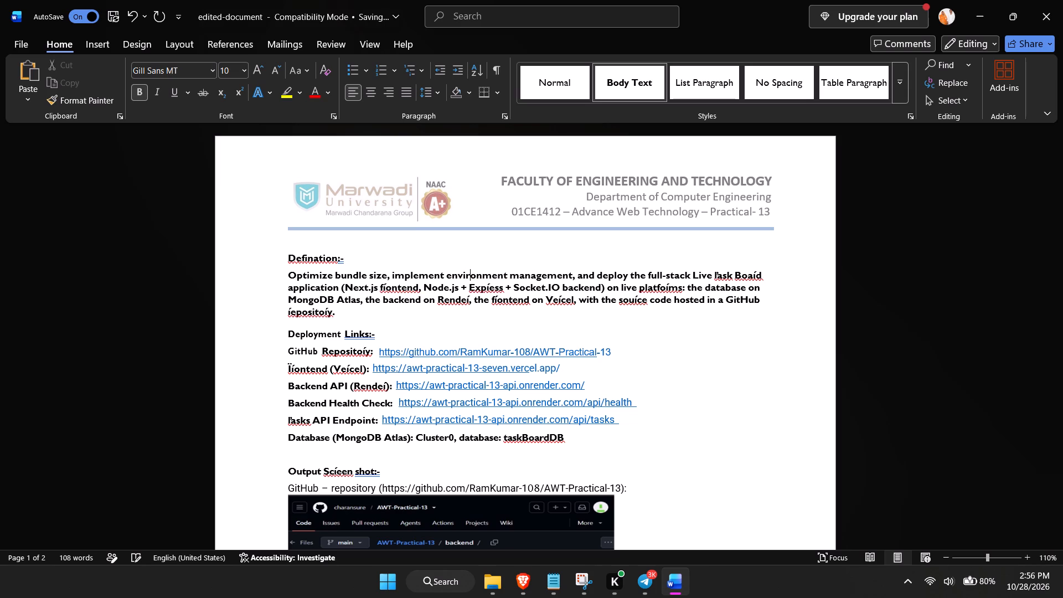
click(718, 275)
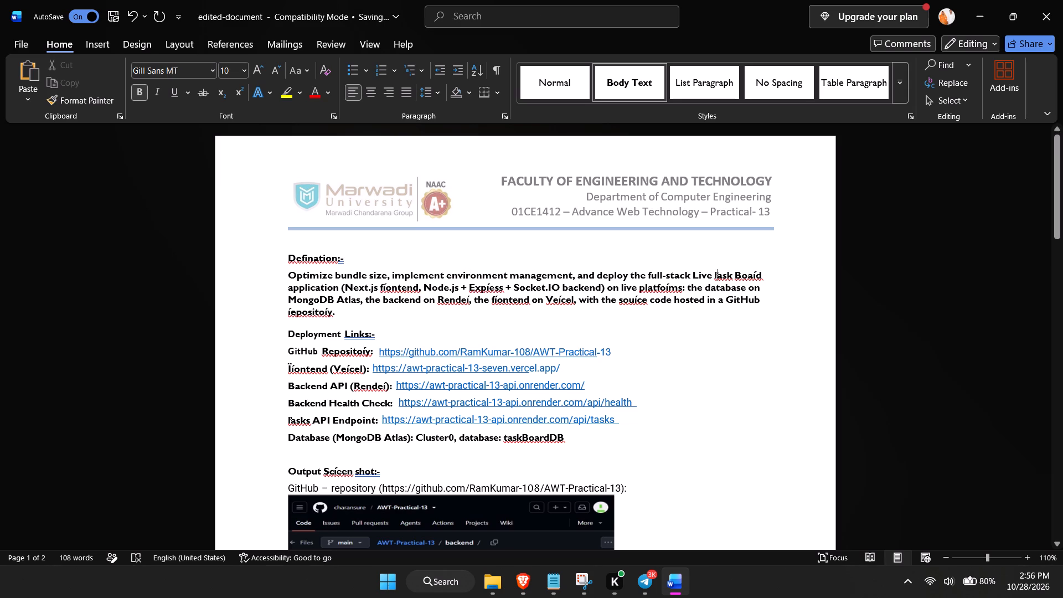
key(BackSpace)
key(t)
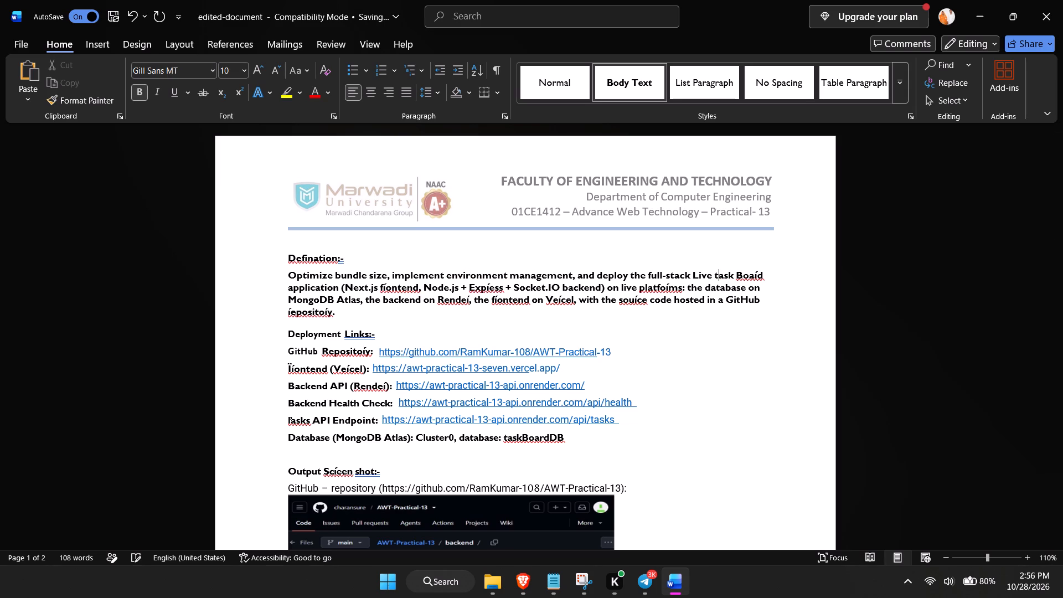
Place the cursor in the word Board in the Defination paragraph and right-align that paragraph.
click(756, 276)
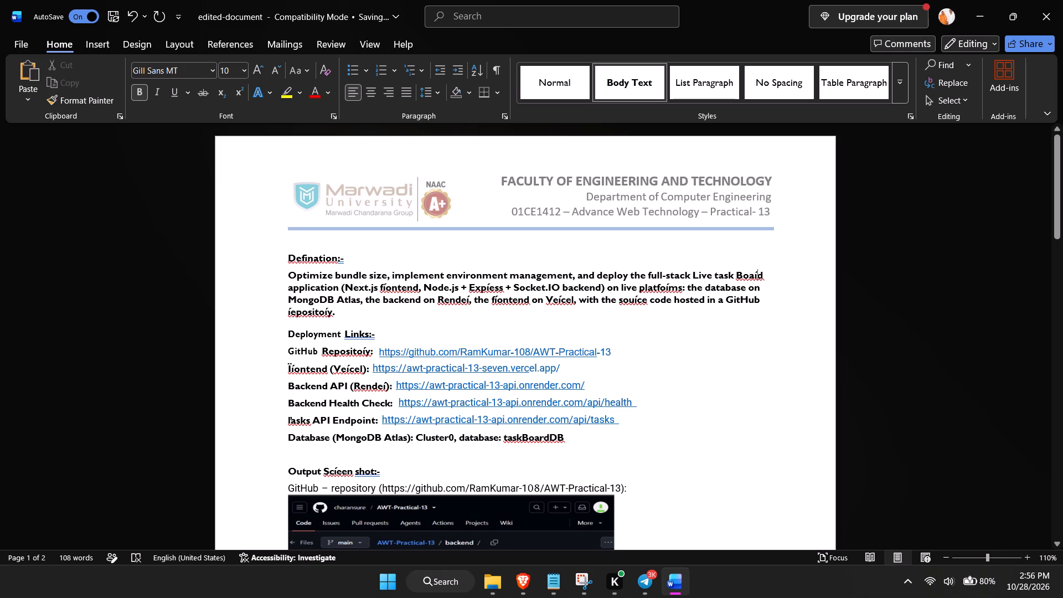
key(ctrl+r)
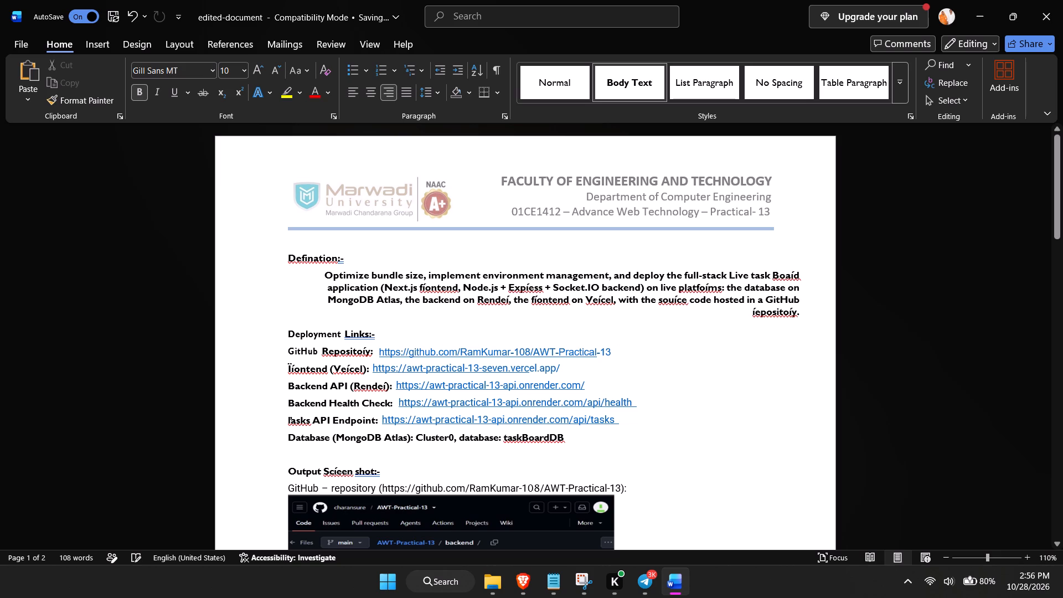
Undo the right alignment of the Defination paragraph.
key(ctrl+z)
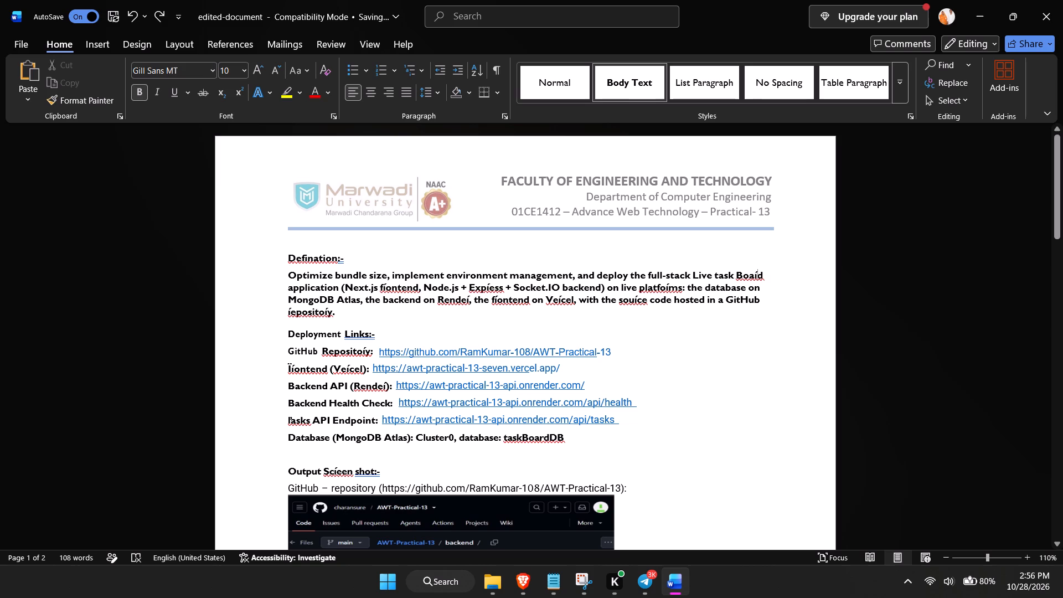
click(731, 393)
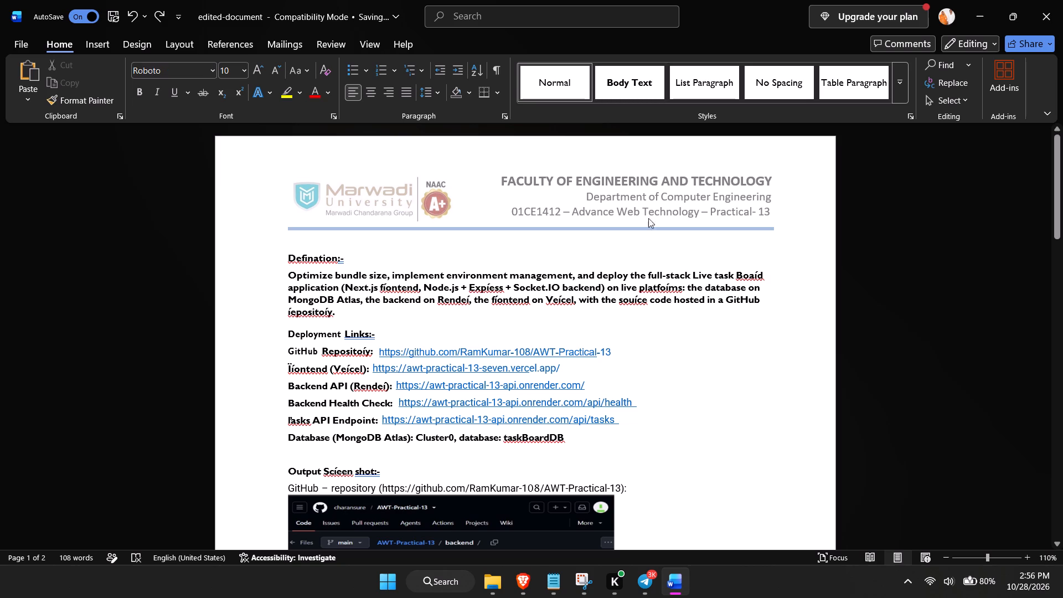
click(647, 191)
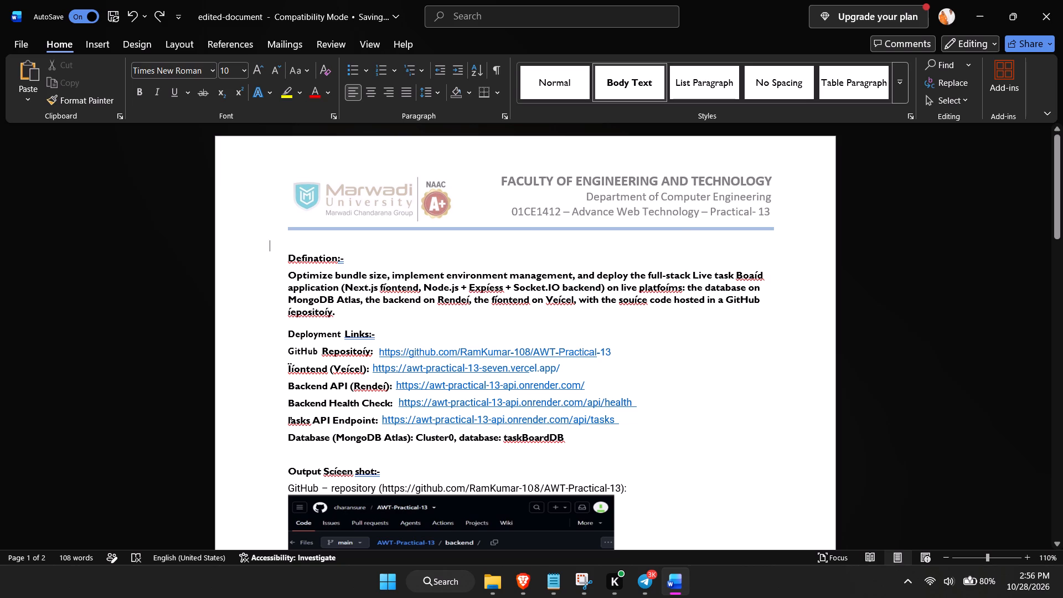
Search the document for the letter r, check the garbled letter in the word Board against the matches, and close the search.
key(ctrl+f)
key(r)
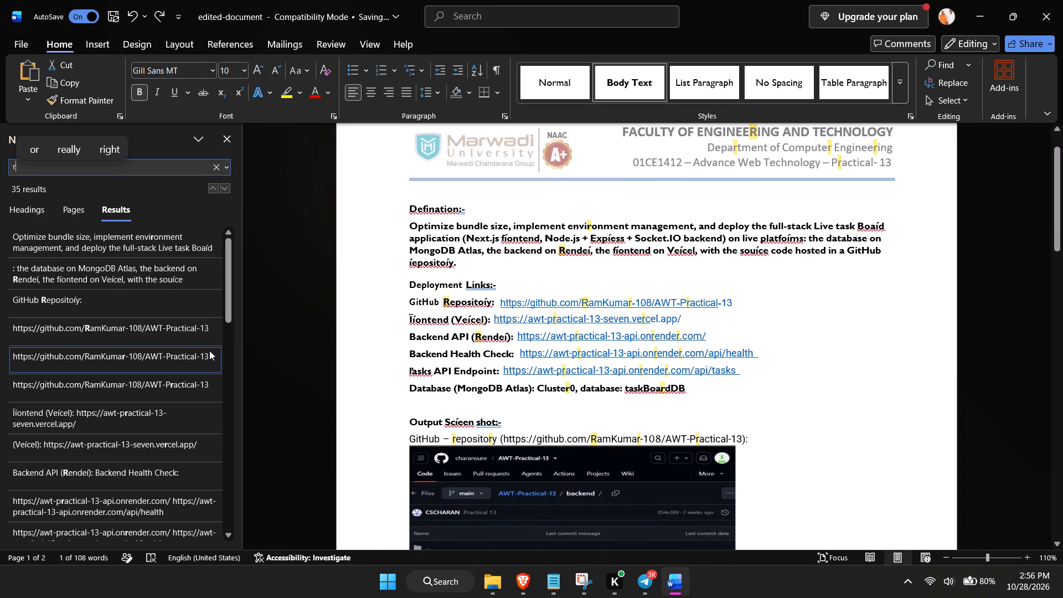
click(878, 225)
click(878, 225)
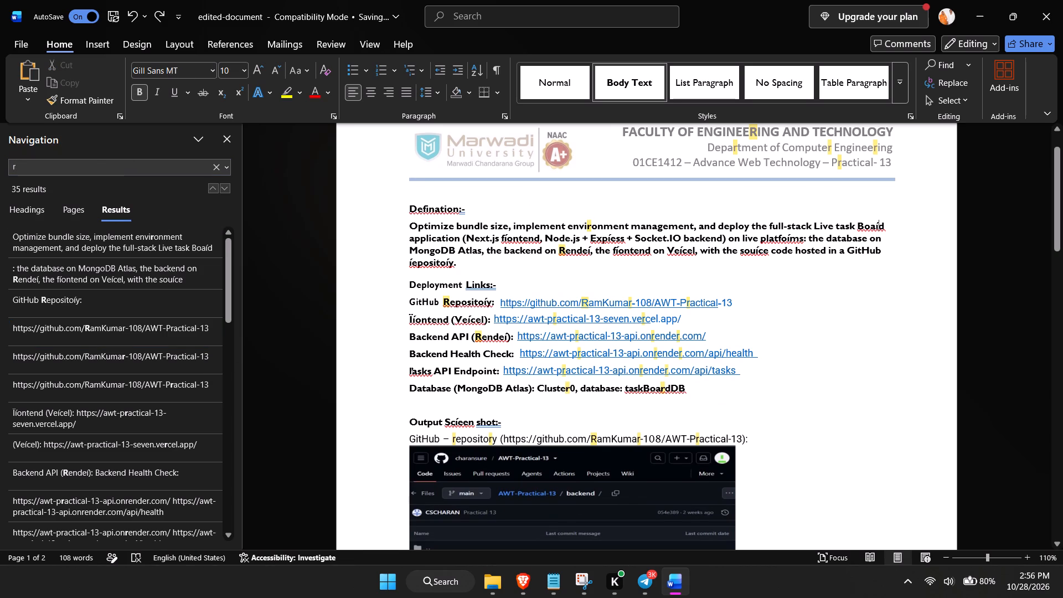
double_click(878, 225)
click(876, 226)
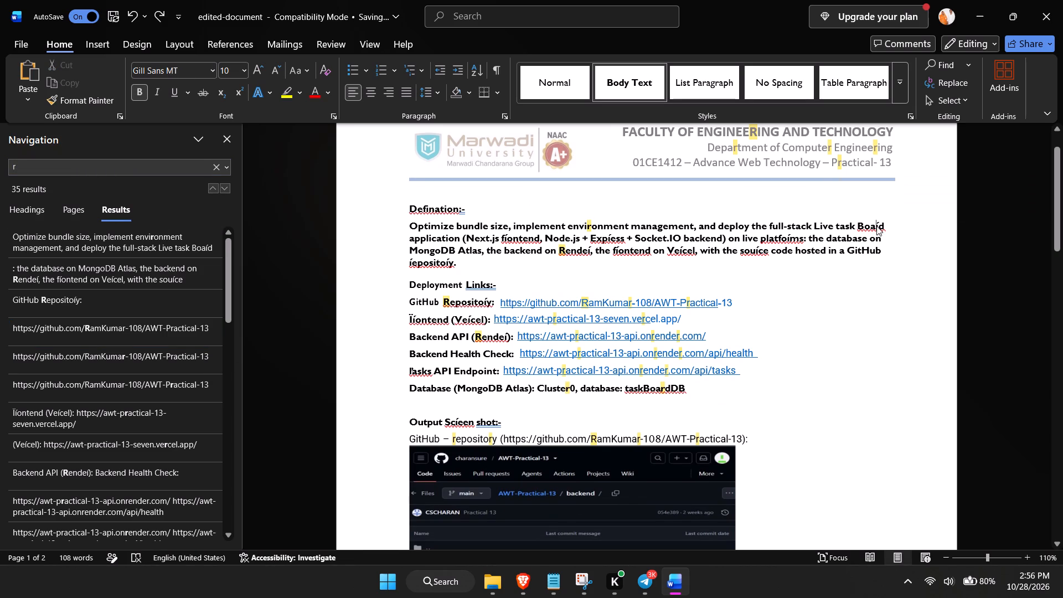
click(876, 226)
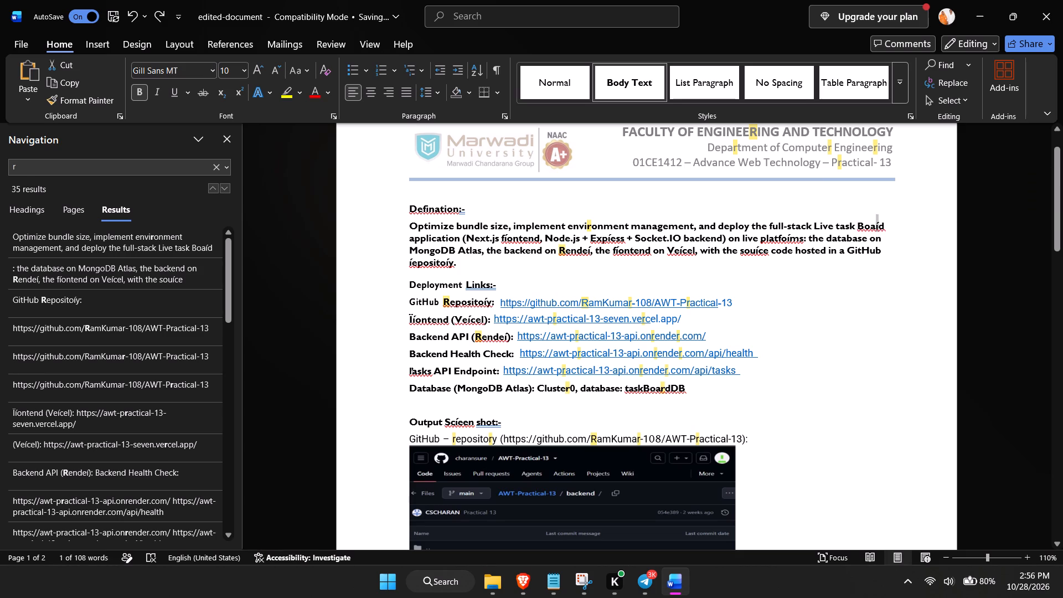
click(850, 324)
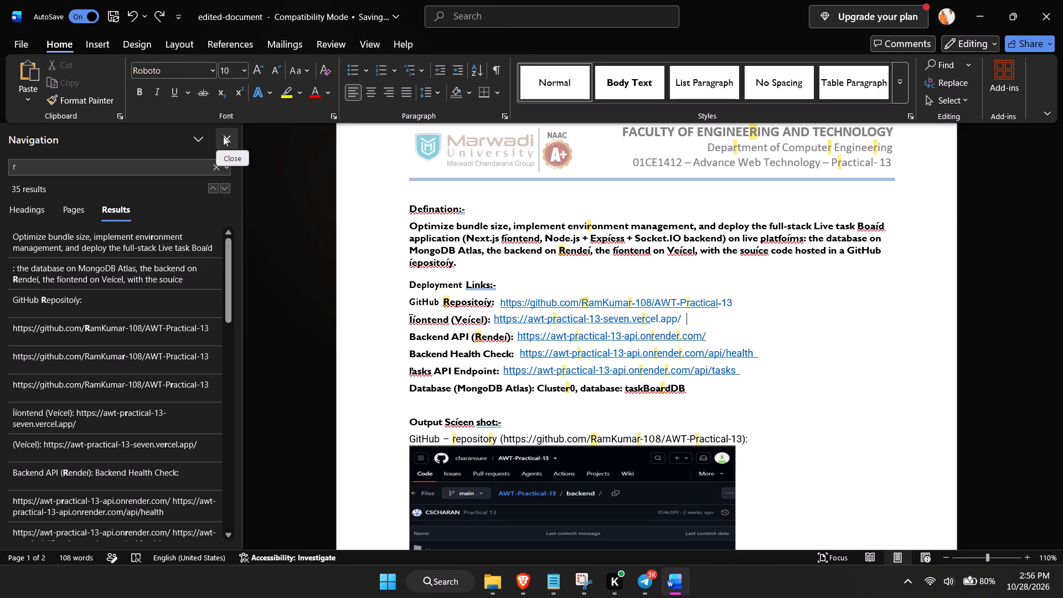
click(223, 136)
click(474, 318)
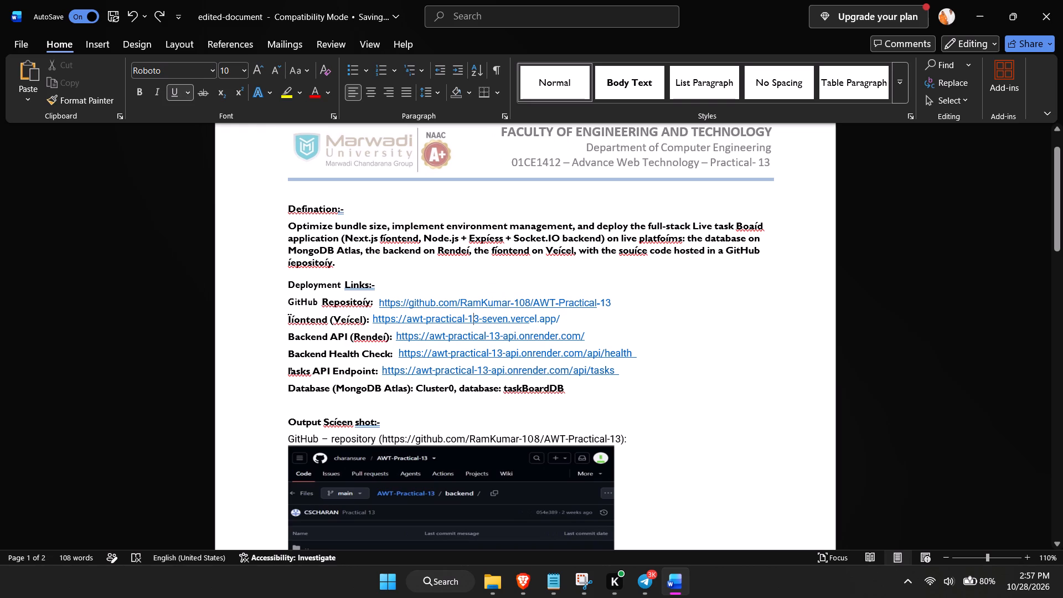
click(604, 284)
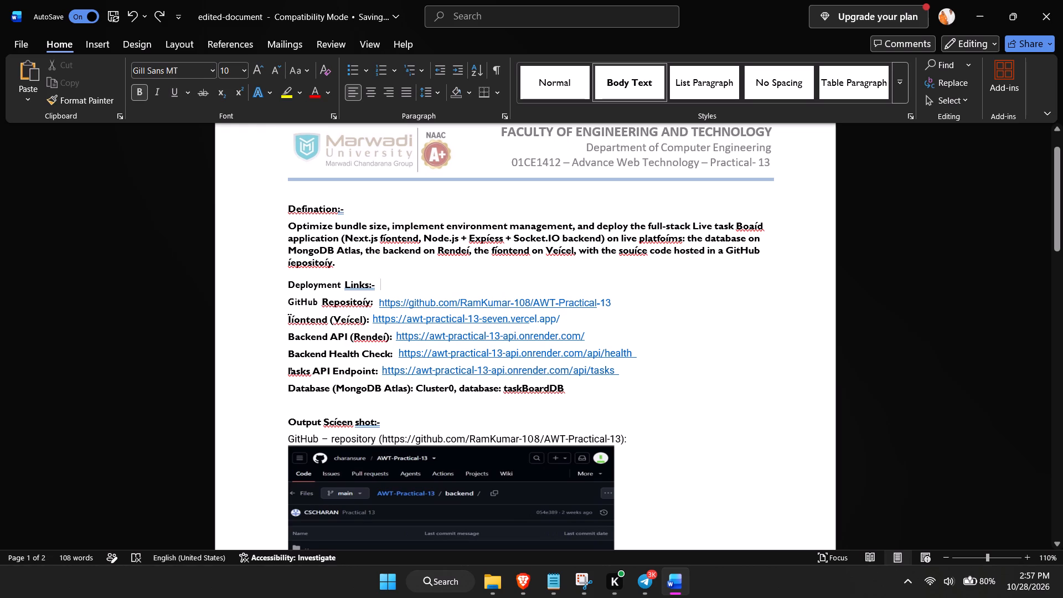
Change the font of the whole document's body text to Cambria.
key(ctrl+a)
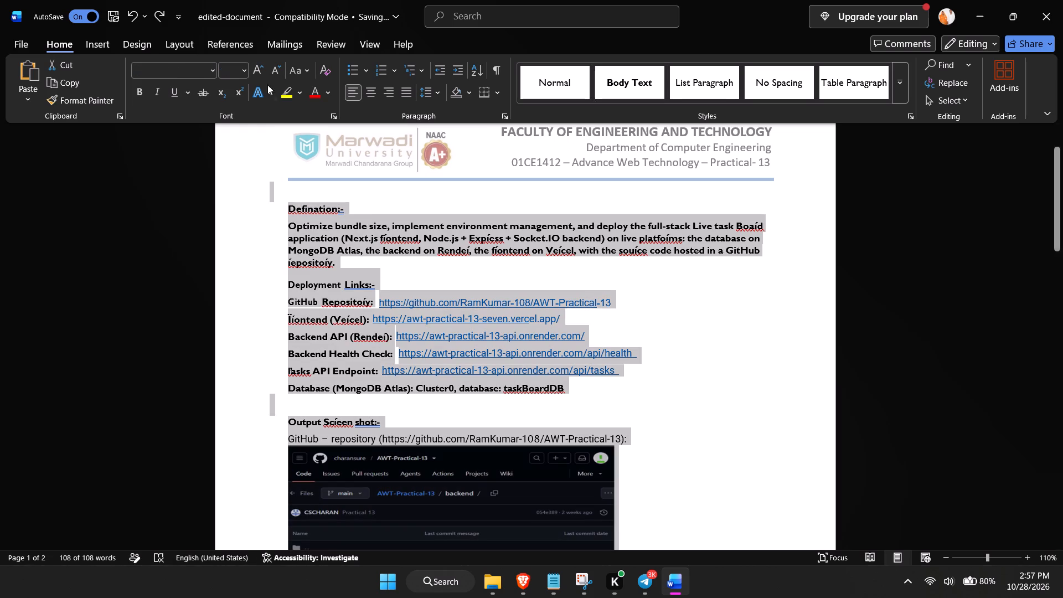
click(205, 65)
click(208, 66)
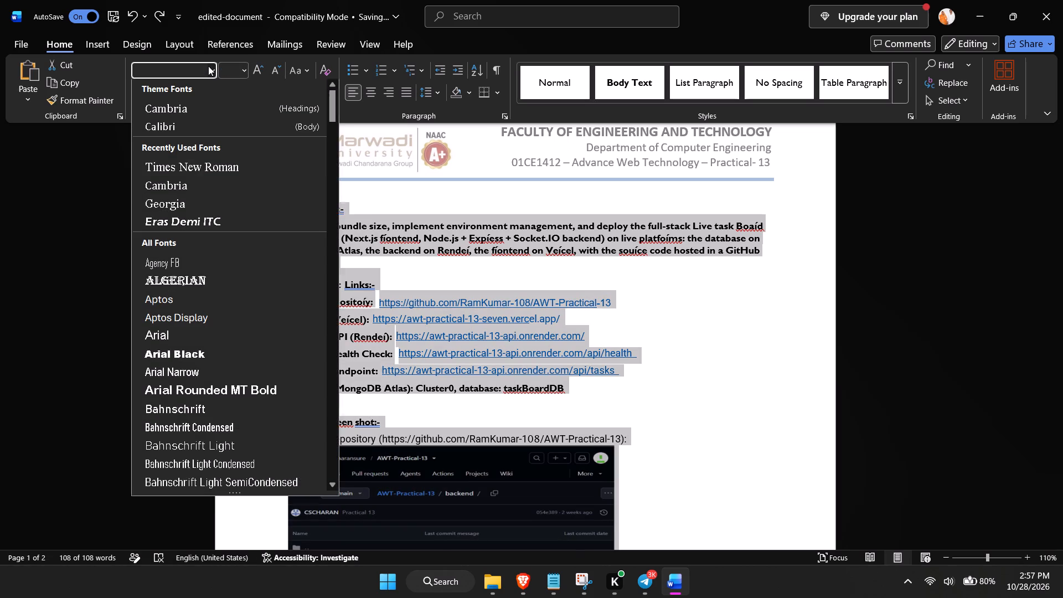
click(196, 185)
scroll(462, 229, right, 3)
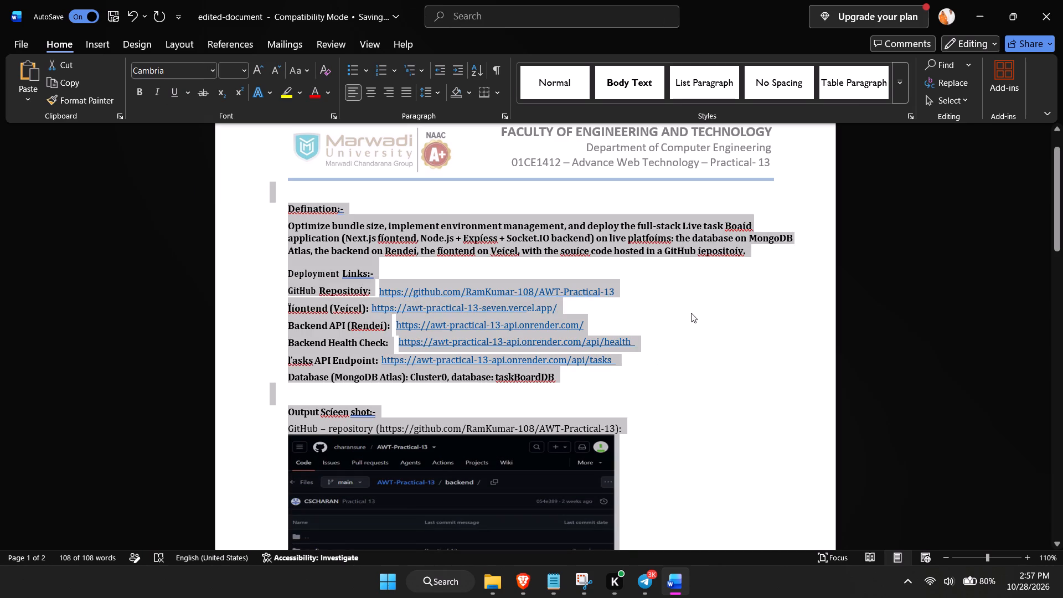
click(715, 315)
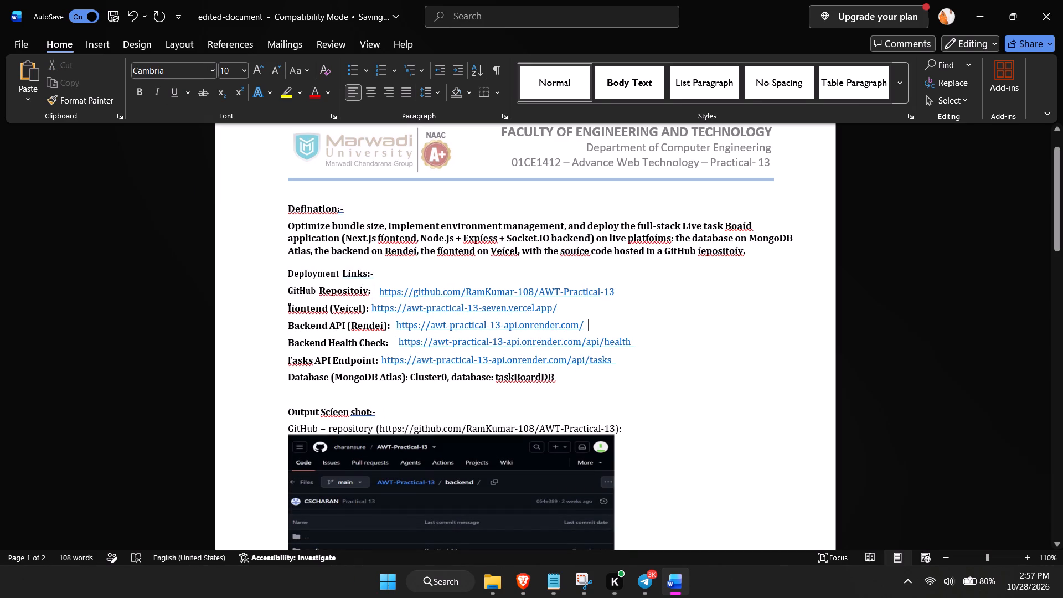
Copy the garbled letter í from the word Board and search the document for it.
click(746, 219)
click(746, 219)
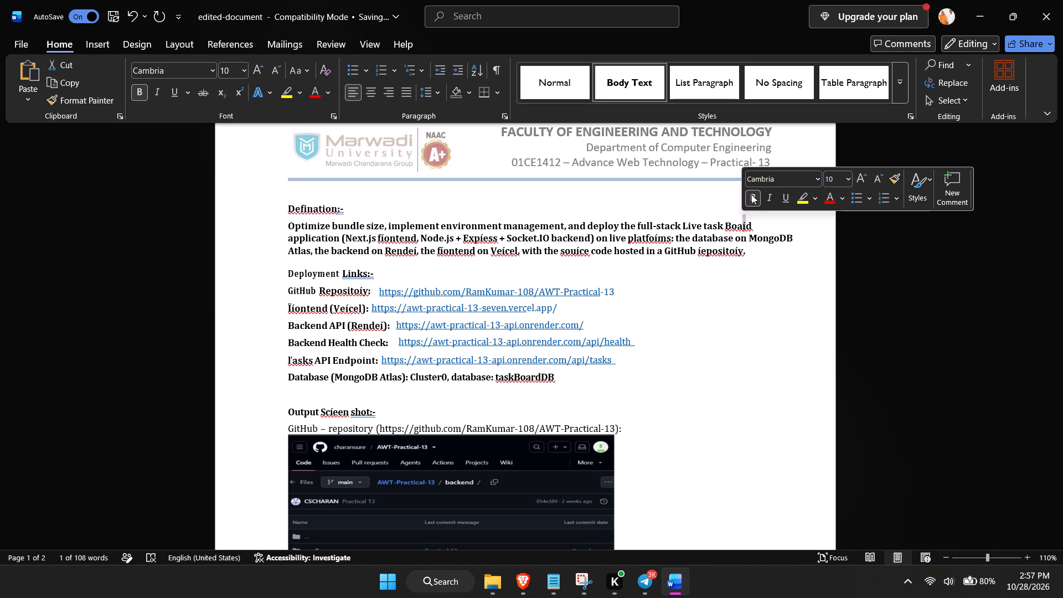
key(ctrl+c)
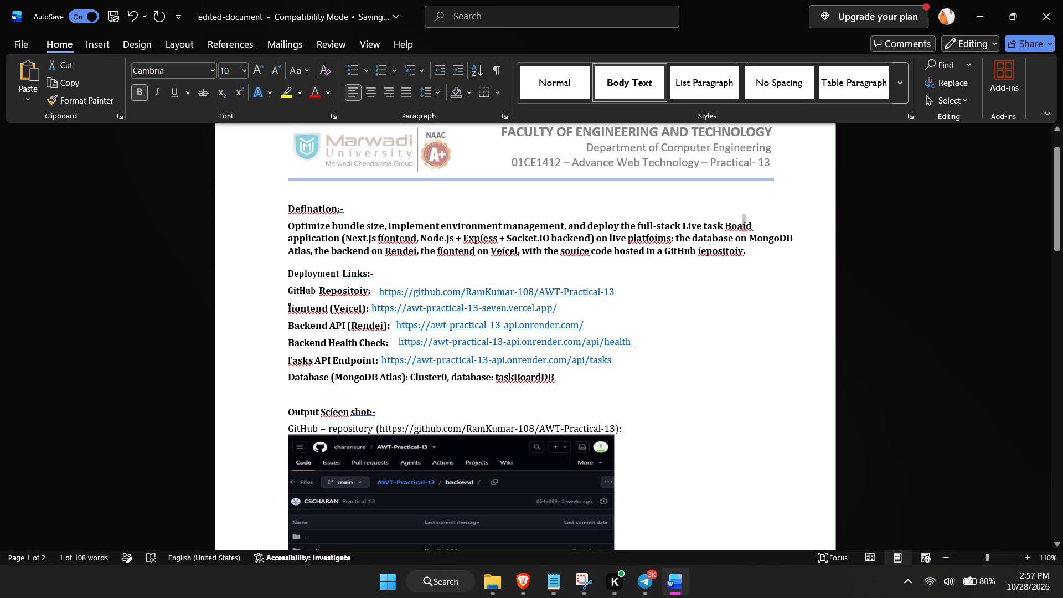
click(649, 169)
key(ctrl+f)
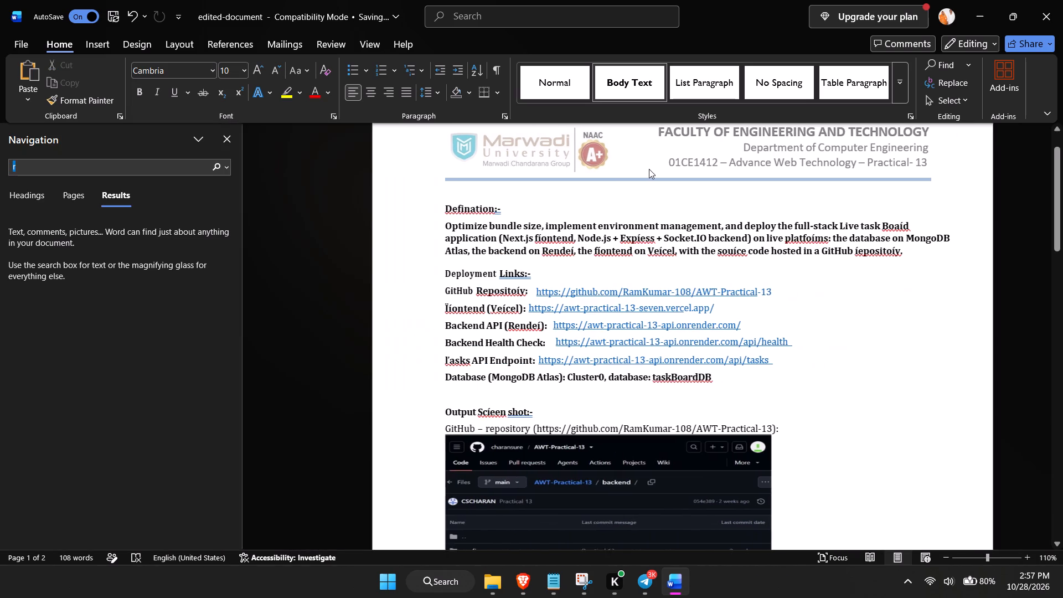
key(ctrl+v)
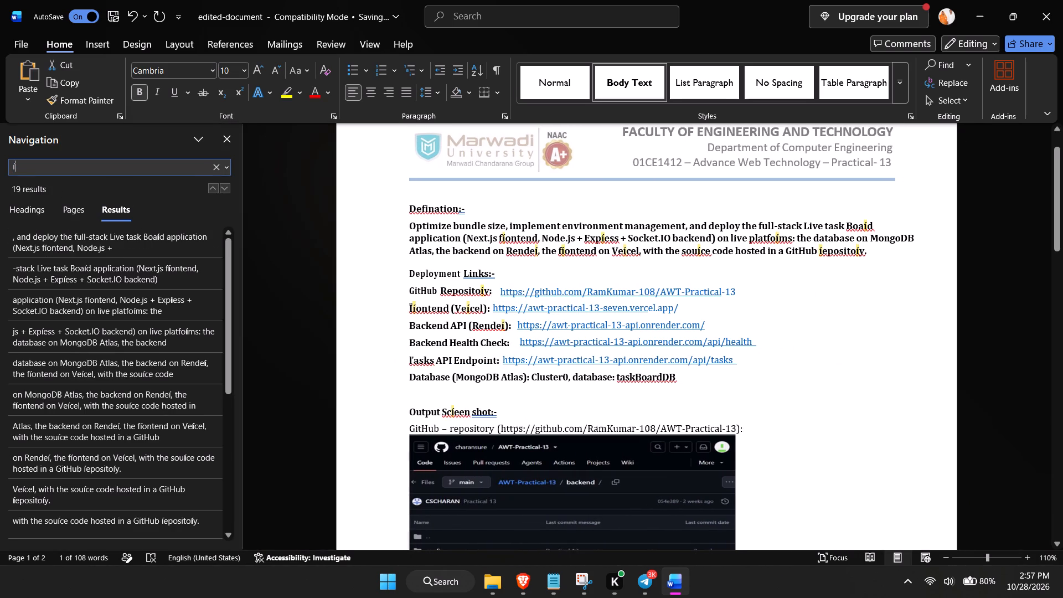
Replace the garbled letters in the Defination paragraph's first two lines so the words read "Board", "frontend", "Express" and "platforms".
click(869, 225)
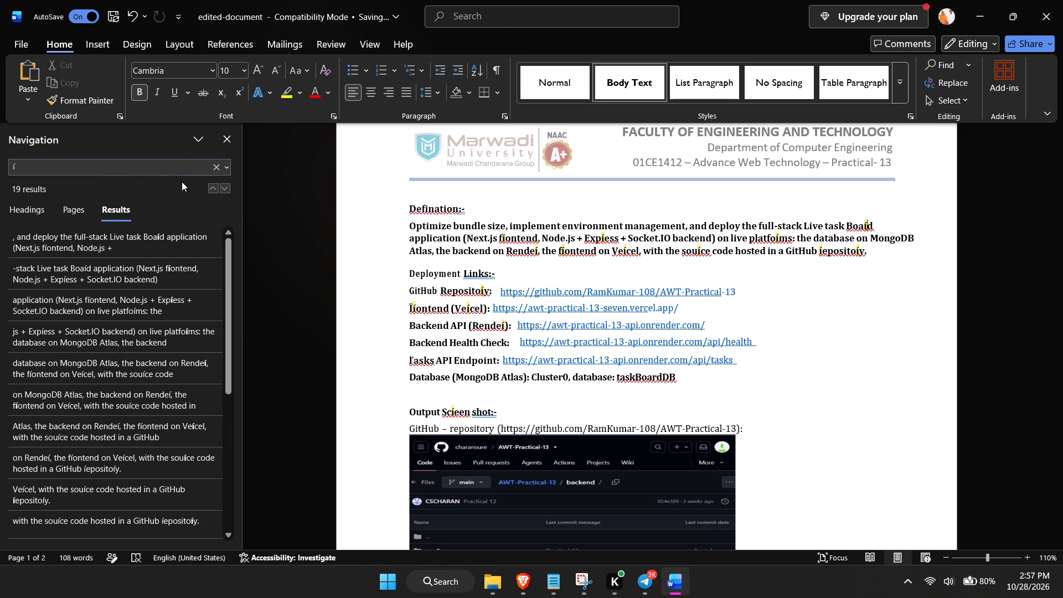
scroll(45, 296, down, 5)
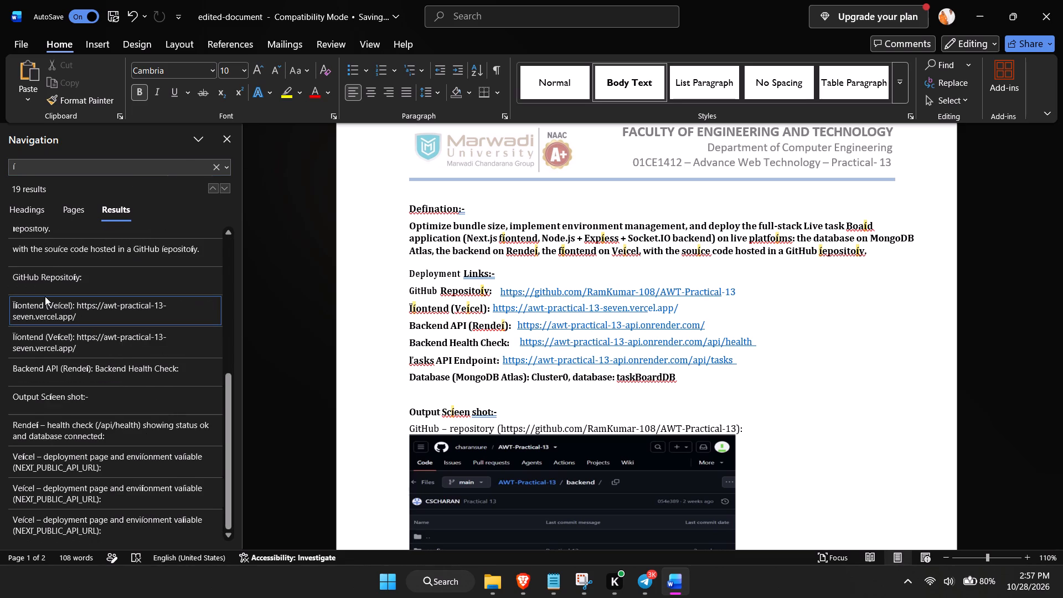
scroll(45, 296, up, 6)
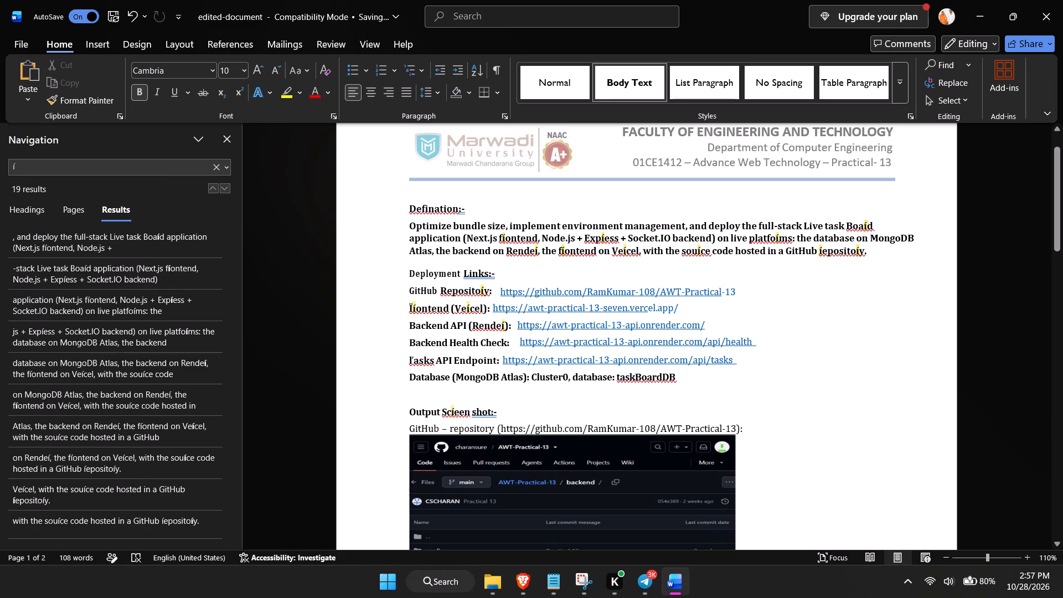
key(BackSpace)
key(r)
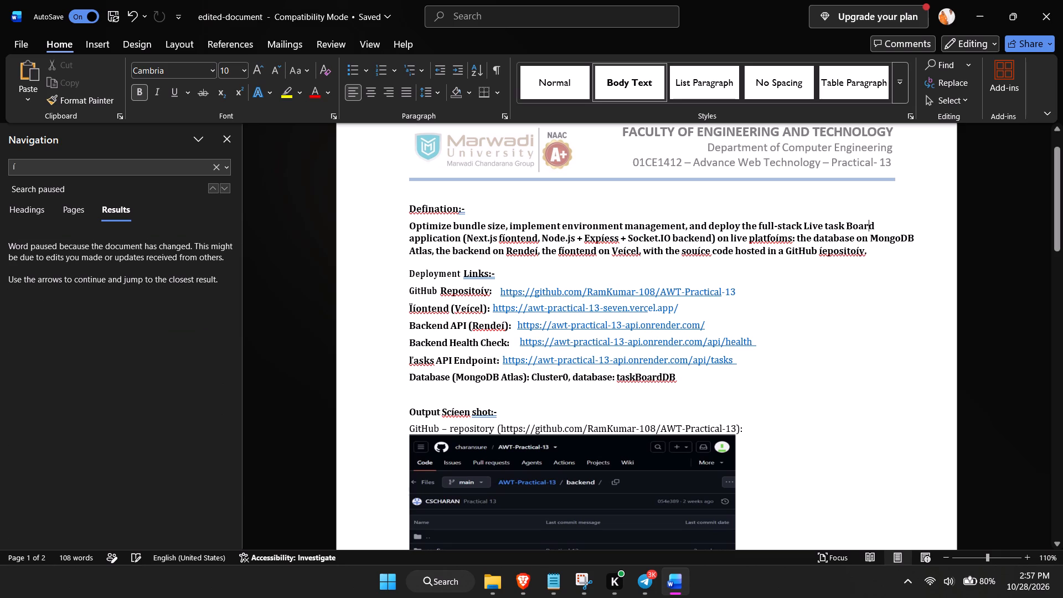
click(505, 238)
key(BackSpace)
key(r)
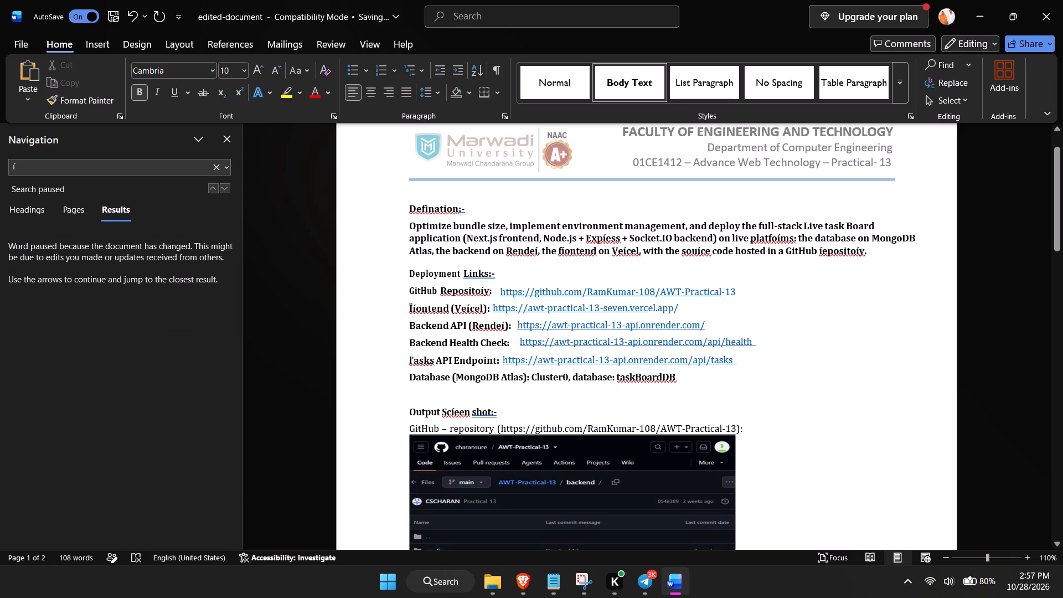
click(605, 241)
key(BackSpace)
key(r)
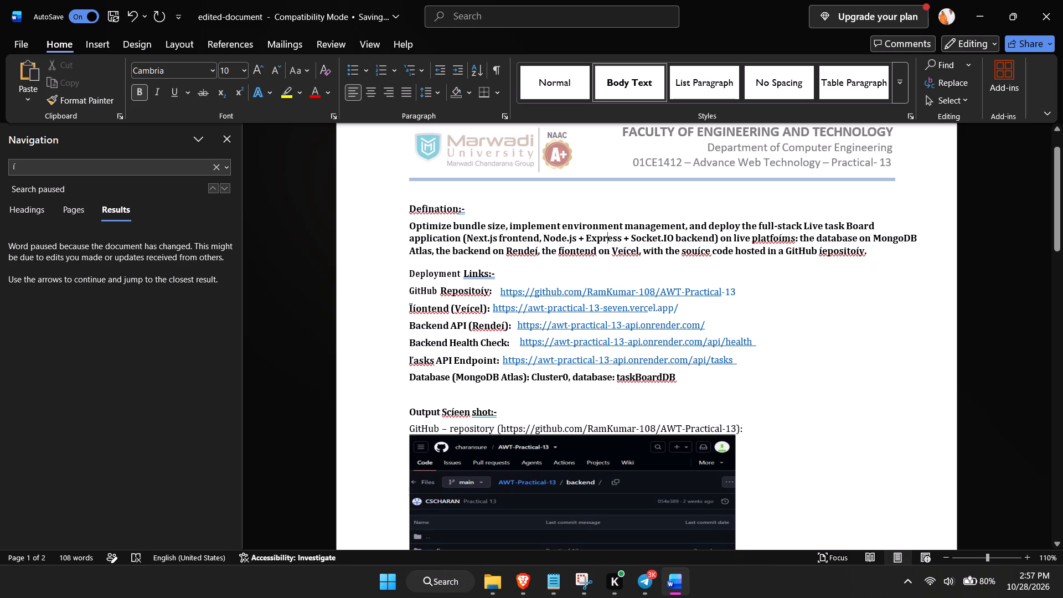
click(783, 239)
key(BackSpace)
key(r)
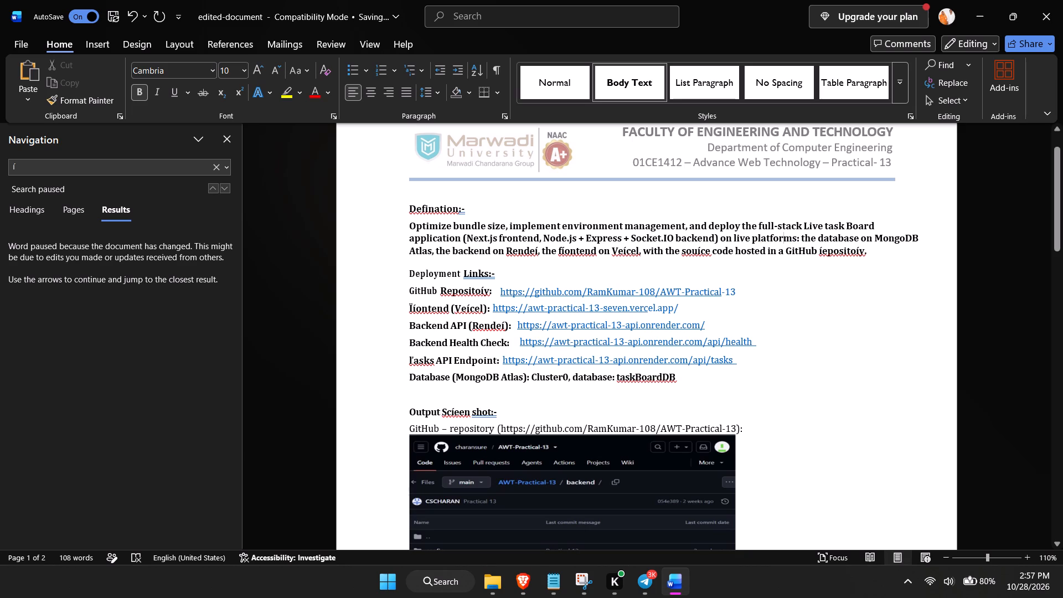
Replace the garbled letters in the Defination paragraph's last line so the words read "Render", "frontend" and "Vercel".
click(538, 250)
key(BackSpace)
key(r)
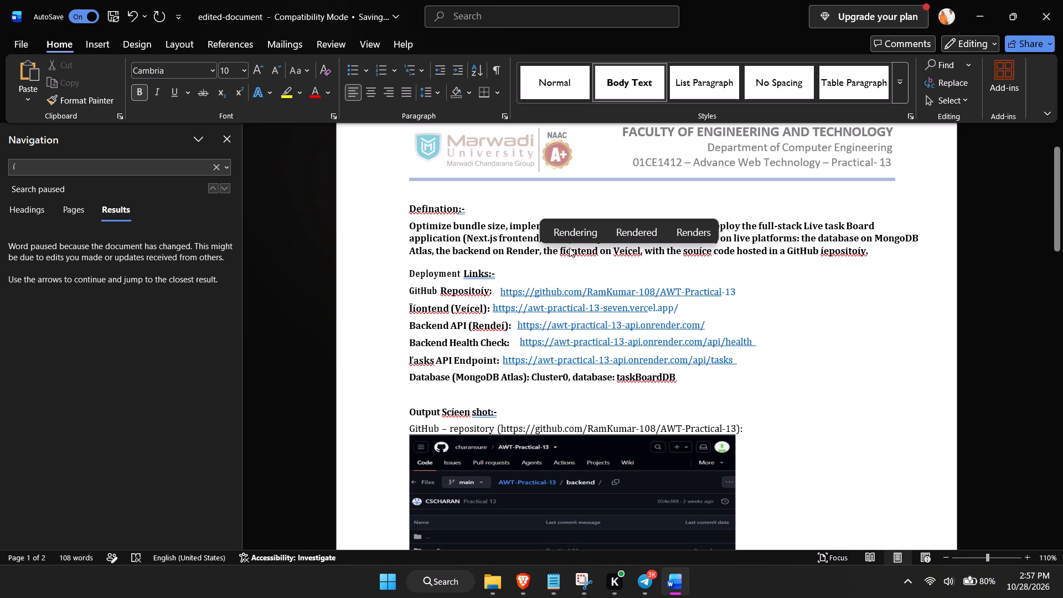
click(565, 247)
click(565, 251)
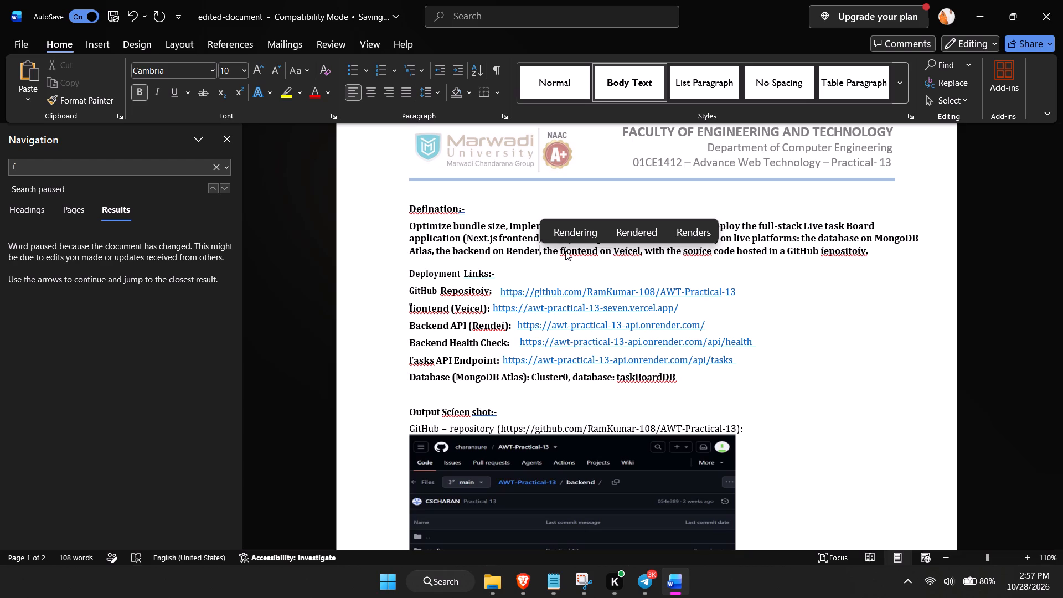
click(693, 277)
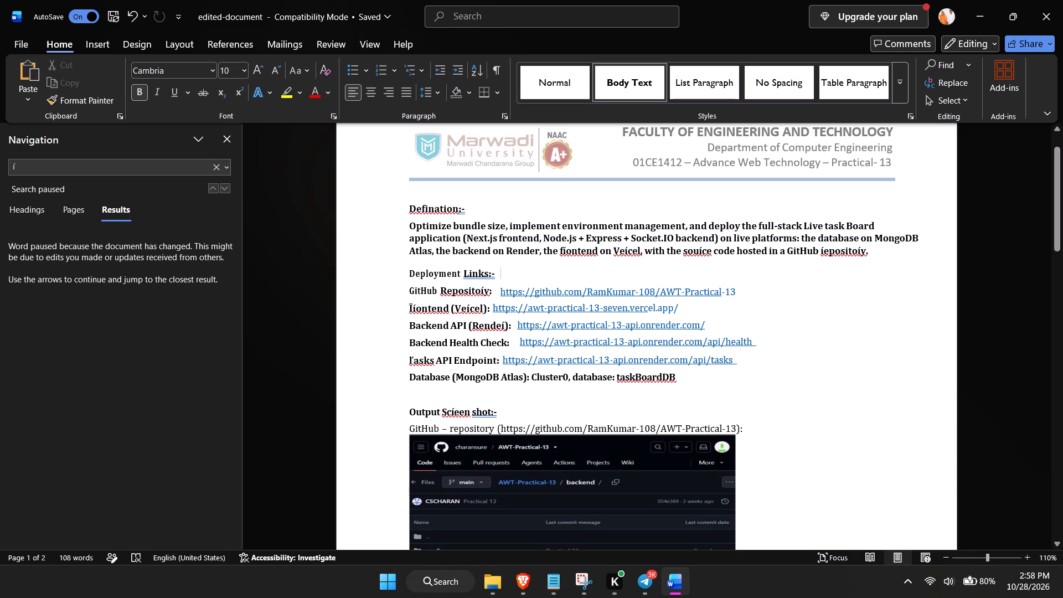
click(566, 251)
key(BackSpace)
key(r)
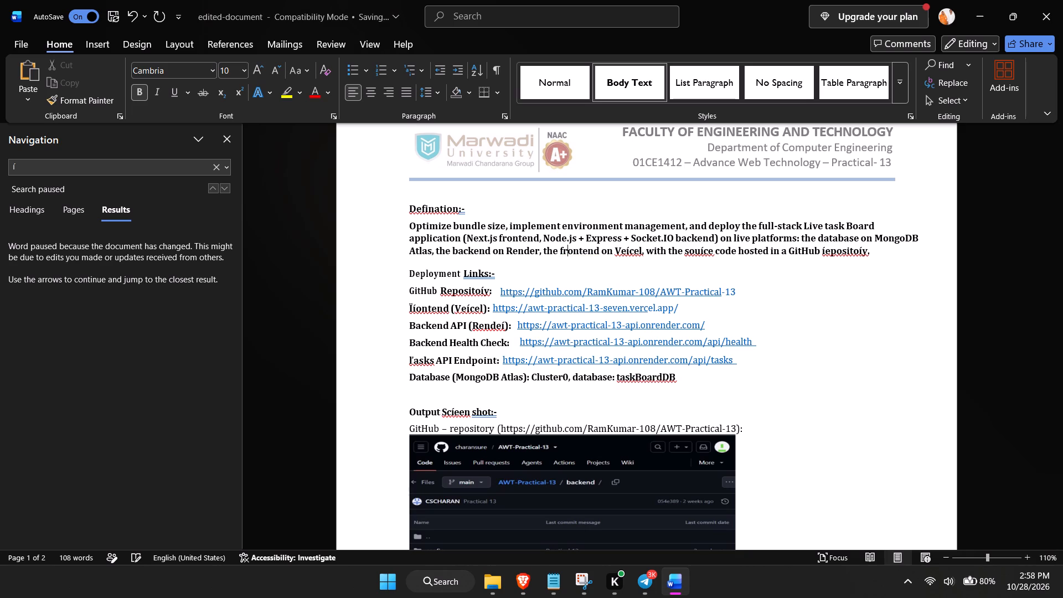
click(631, 252)
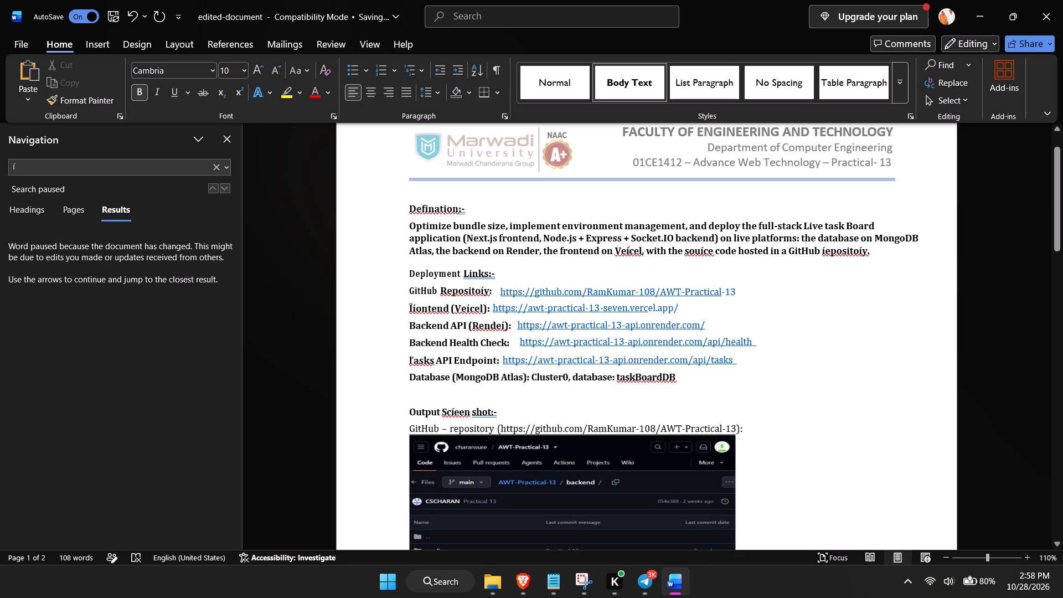
key(BackSpace)
key(r)
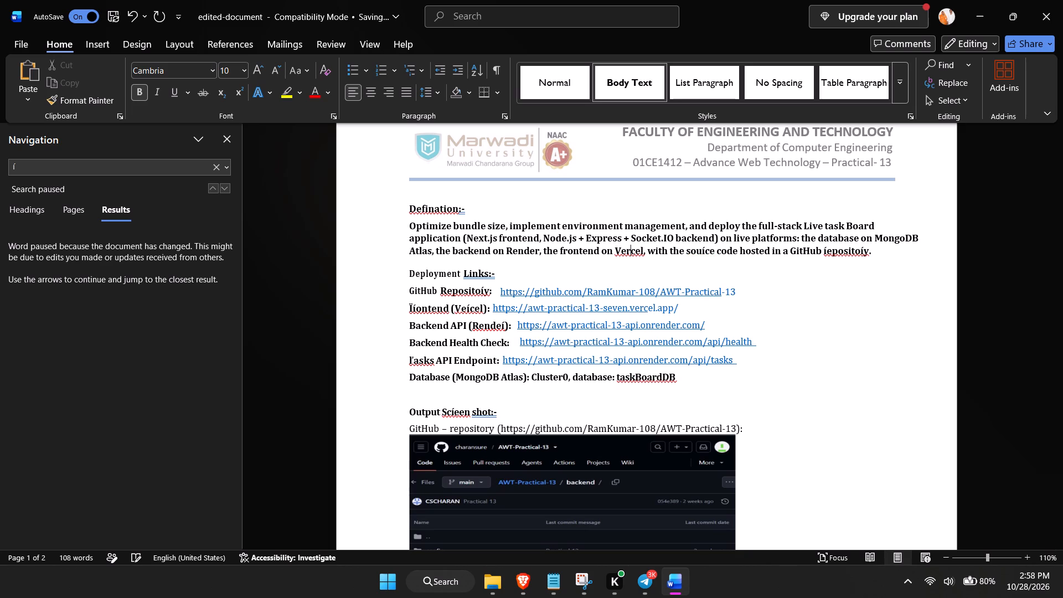
Replace the garbled letters near the end of the Defination paragraph so the words read "source" and "repository".
click(708, 251)
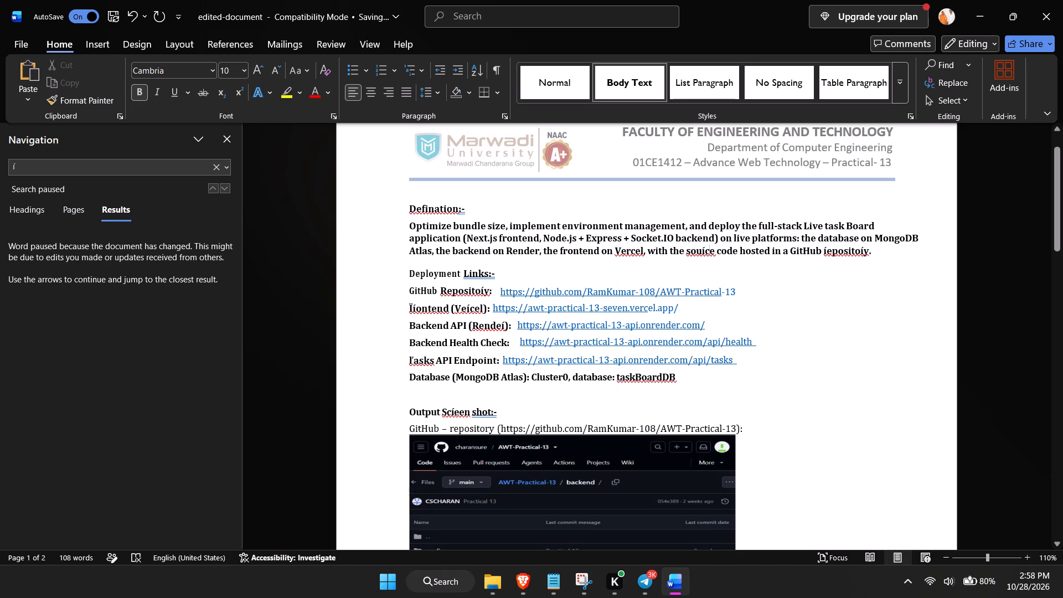
key(Left)
key(BackSpace)
key(r)
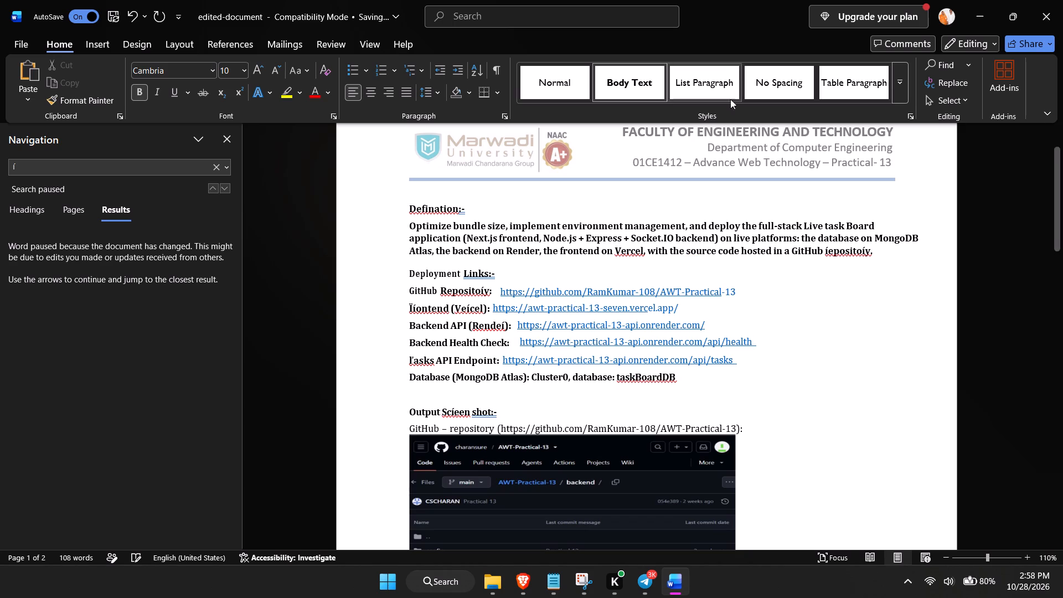
click(828, 251)
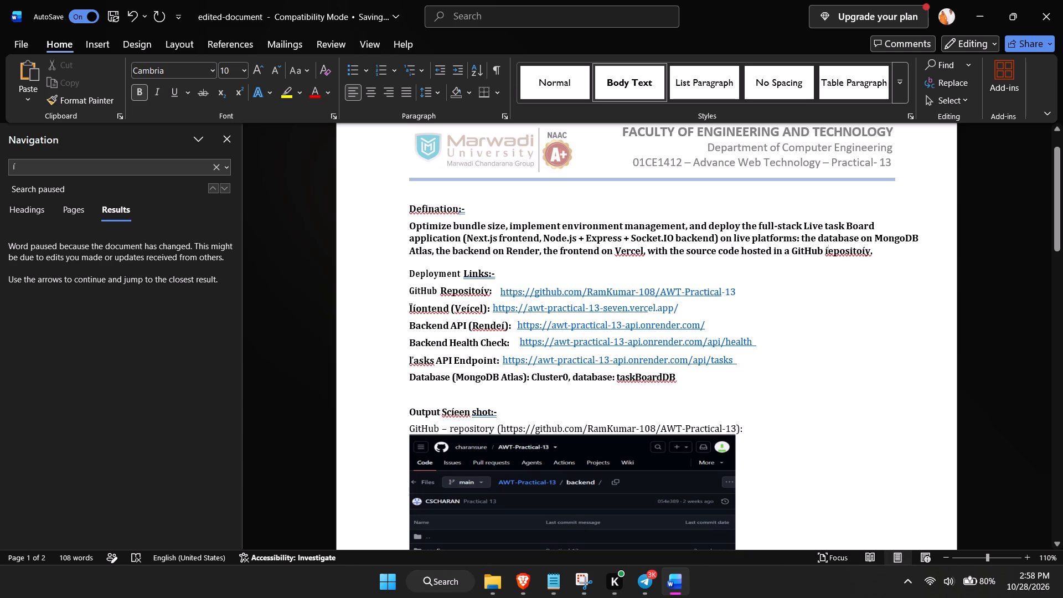
key(BackSpace)
key(r)
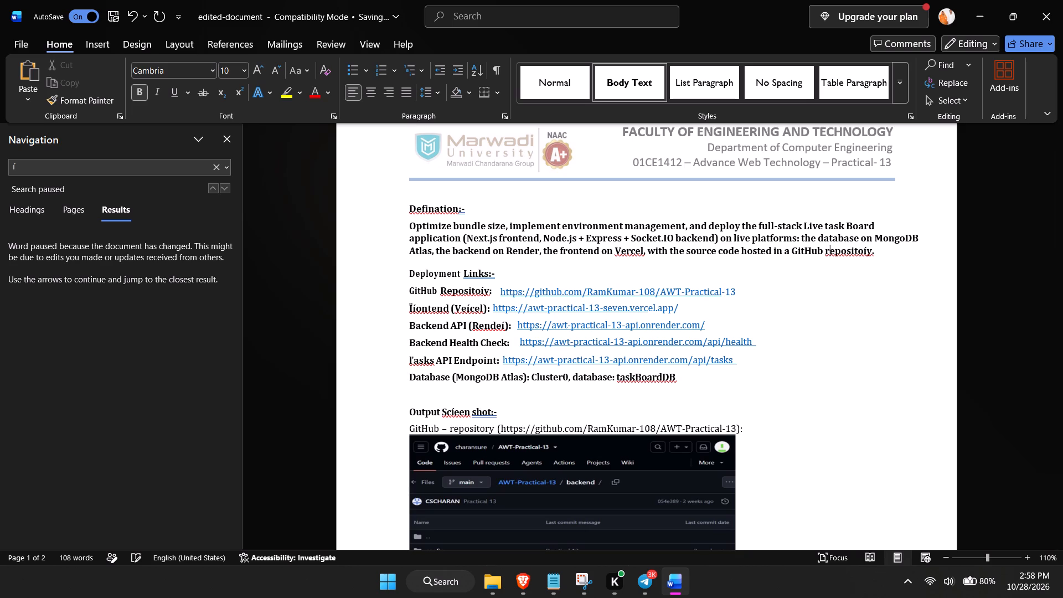
key(Right)
key(Right)
key(Right)
key(Right)
key(Right)
key(Right)
key(Right)
key(Right)
key(BackSpace)
key(r)
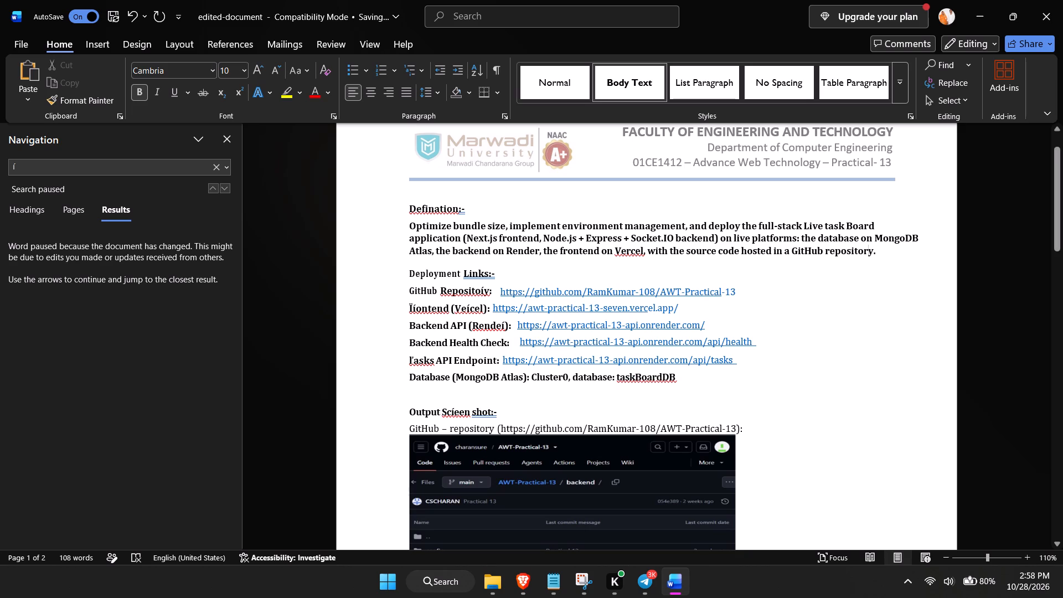
Correct the garbled letters in the Deployment Links labels so they read "Repository", "Frontend (Vercel)", "Render" and "Tasks".
click(484, 292)
key(BackSpace)
key(r)
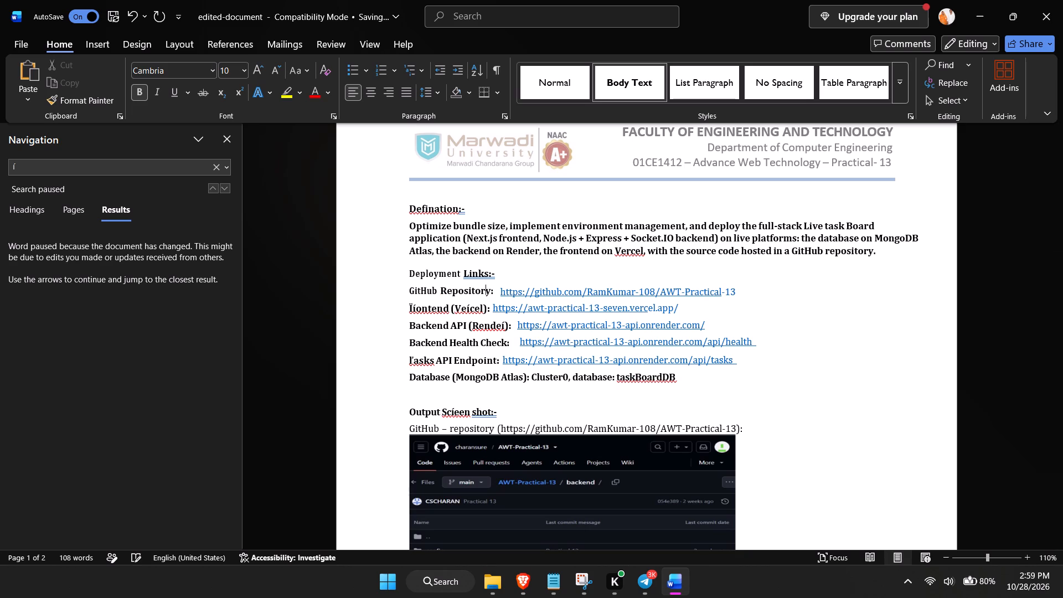
click(470, 311)
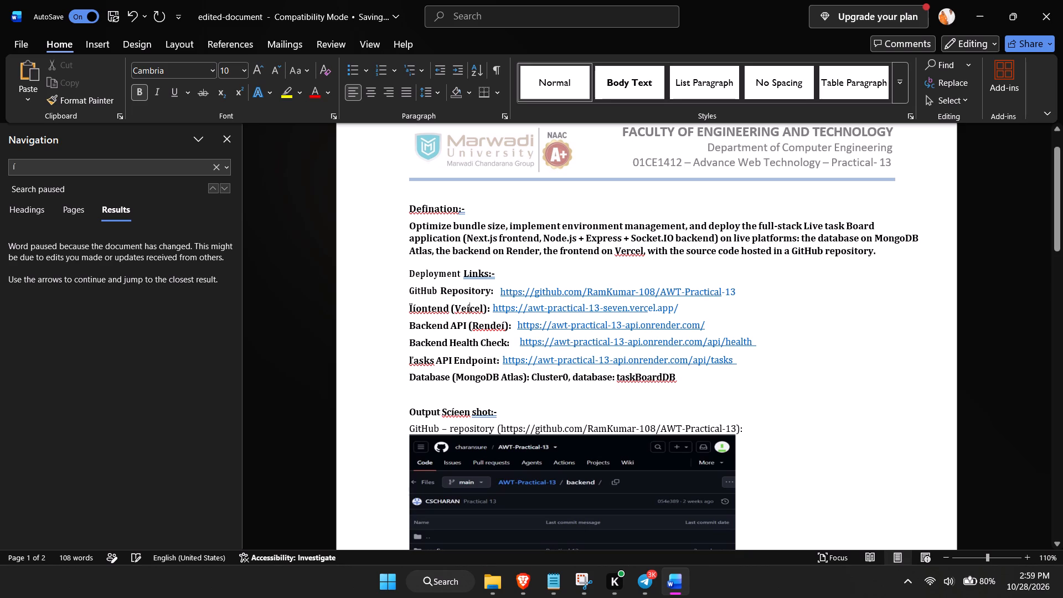
key(BackSpace)
key(r)
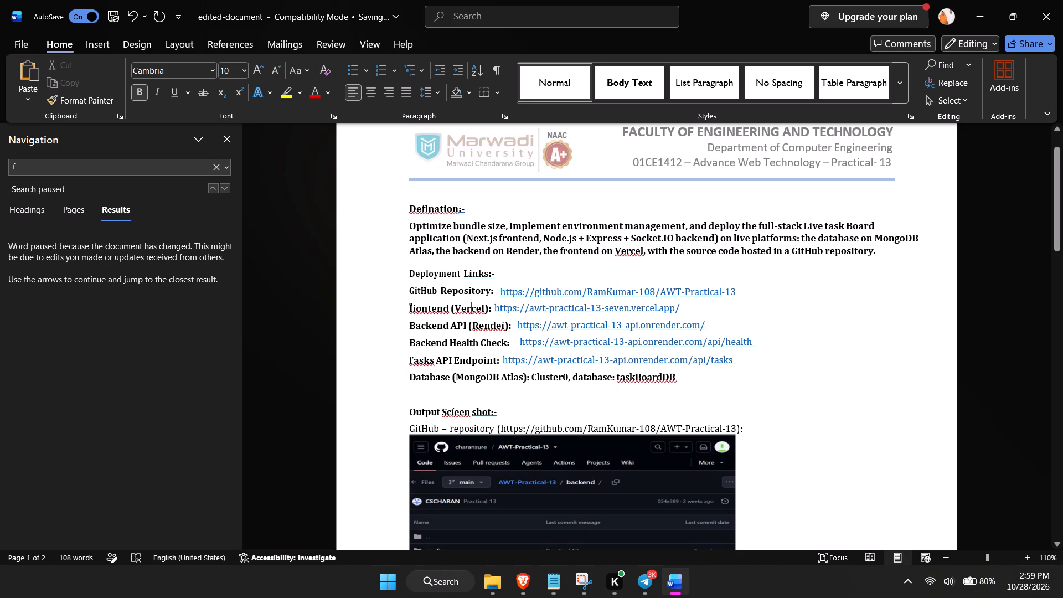
click(416, 311)
key(BackSpace)
key(BackSpace)
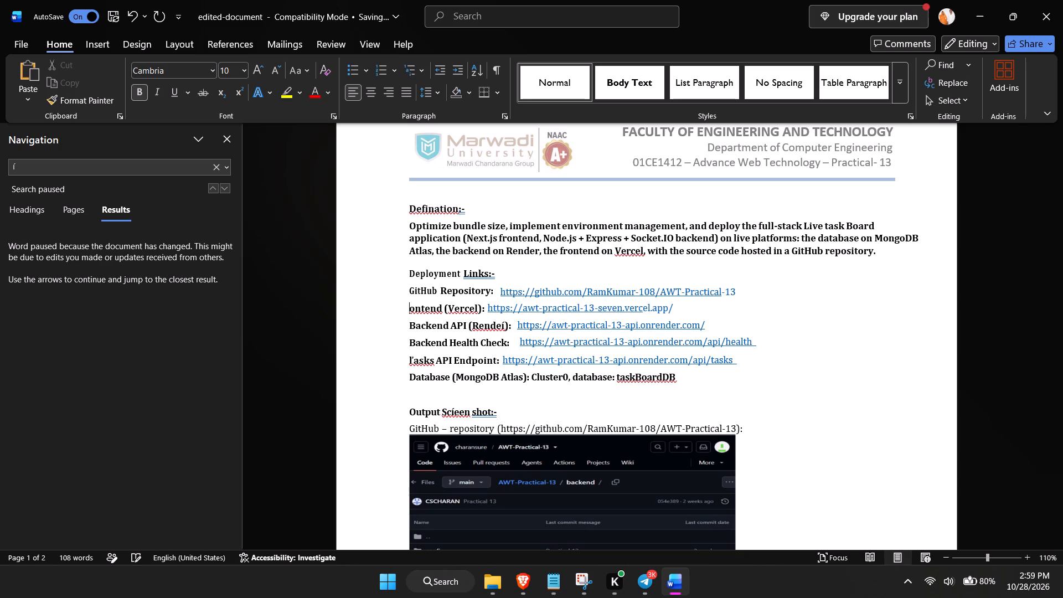
key(r)
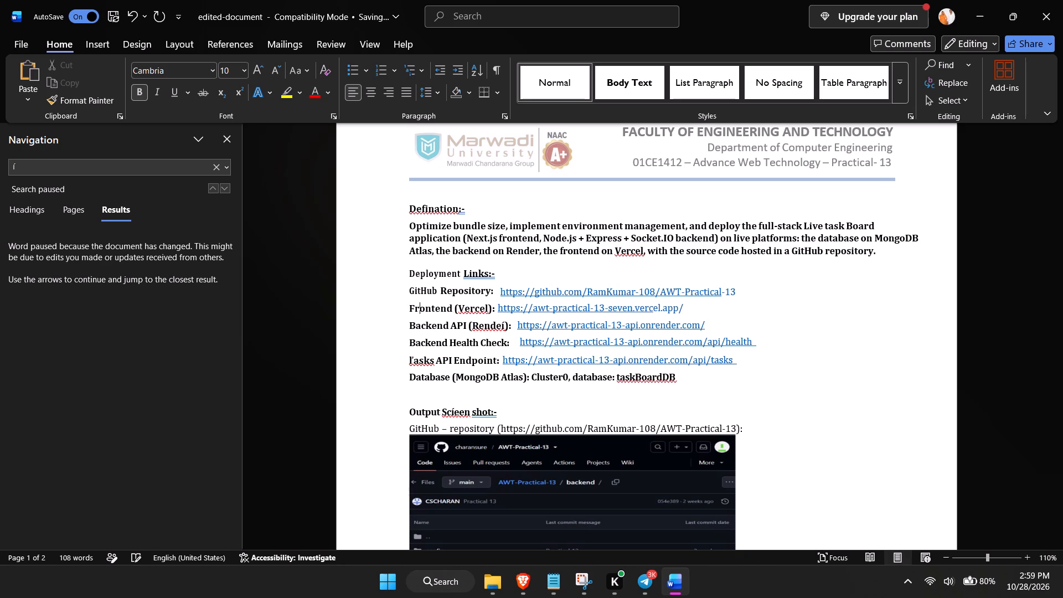
click(503, 328)
key(BackSpace)
key(r)
click(415, 359)
key(BackSpace)
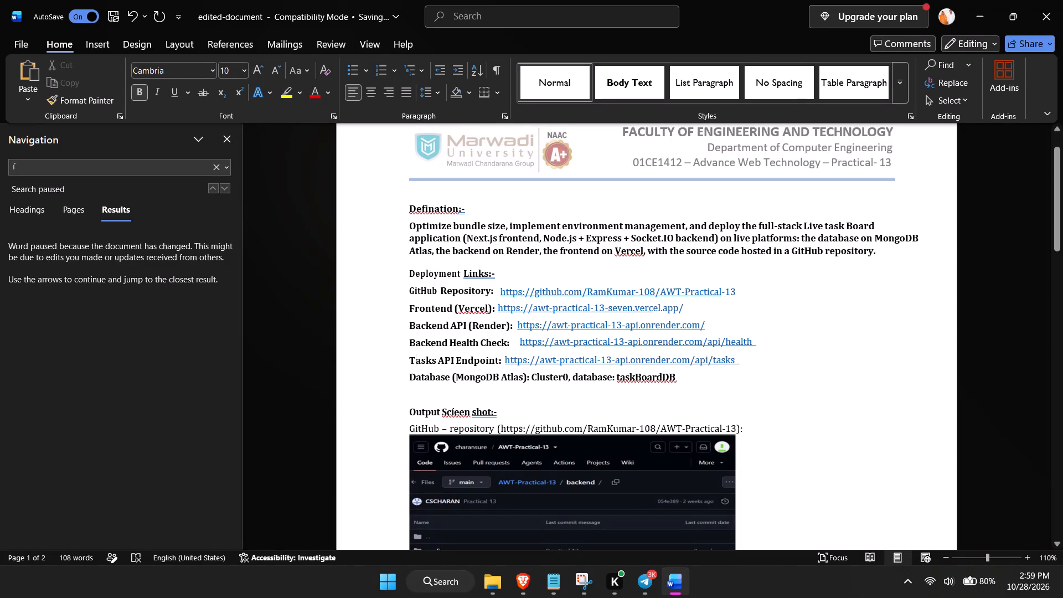
Replace the garbled letter in the output heading so it reads "Output Screen shot".
click(452, 414)
key(Delete)
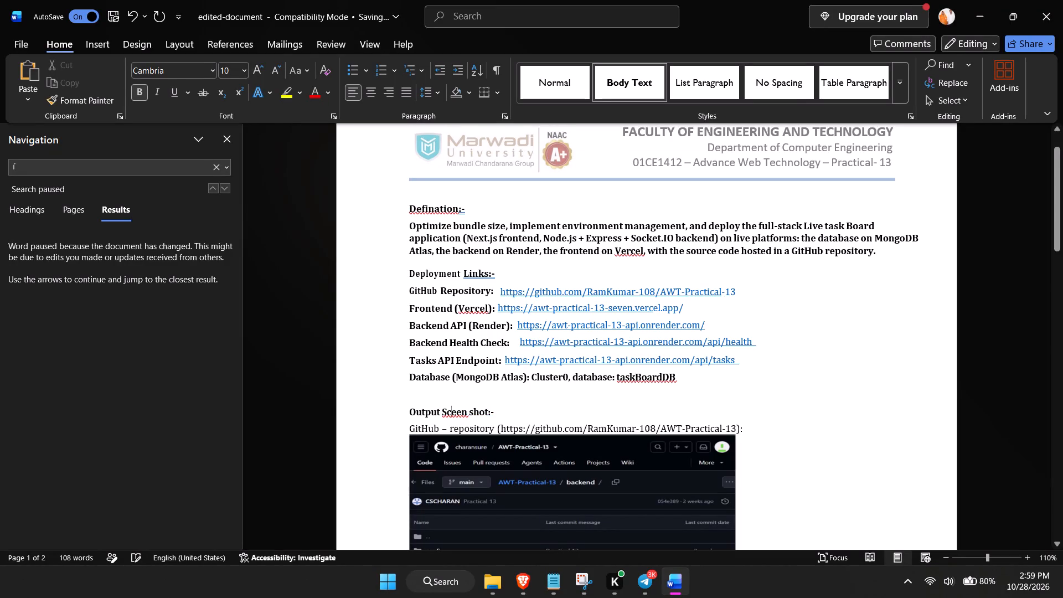
key(r)
Replace the garbled letter in the health check caption below the GitHub screenshot so it begins with "Render".
scroll(452, 414, down, 1)
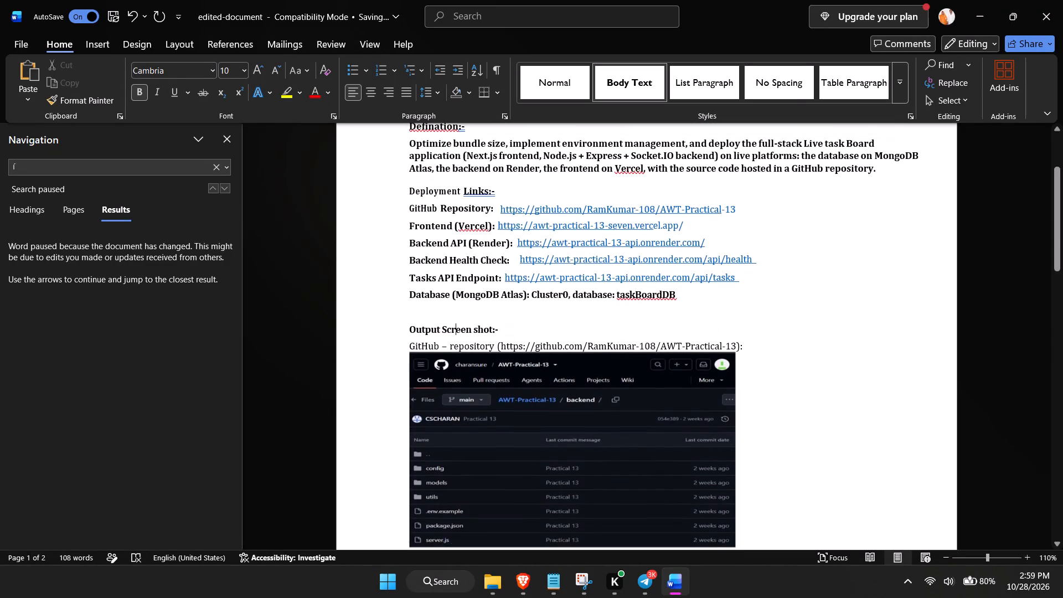
scroll(452, 414, down, 2)
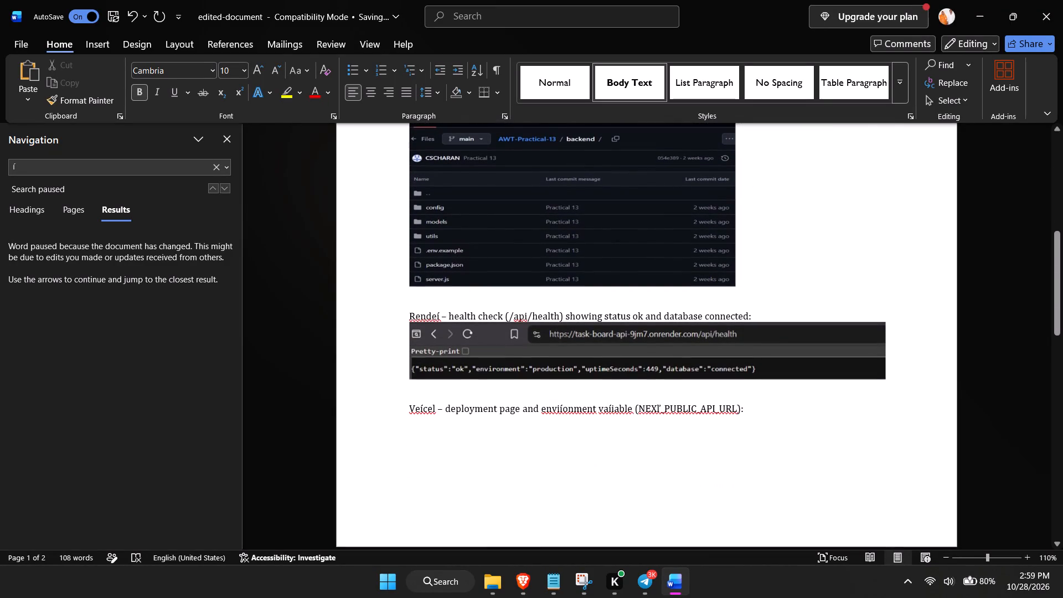
click(440, 316)
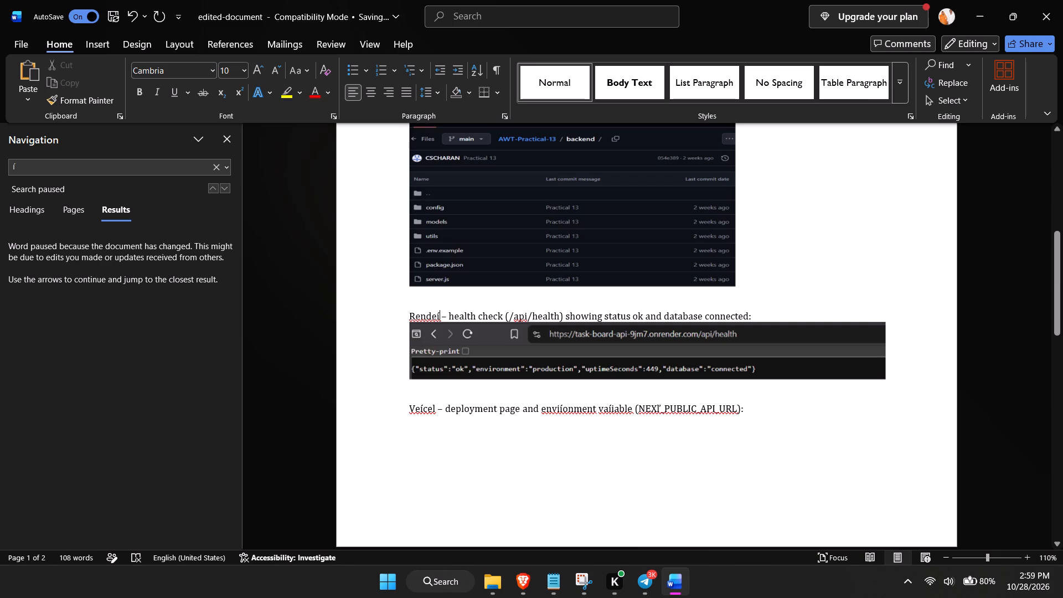
key(BackSpace)
key(r)
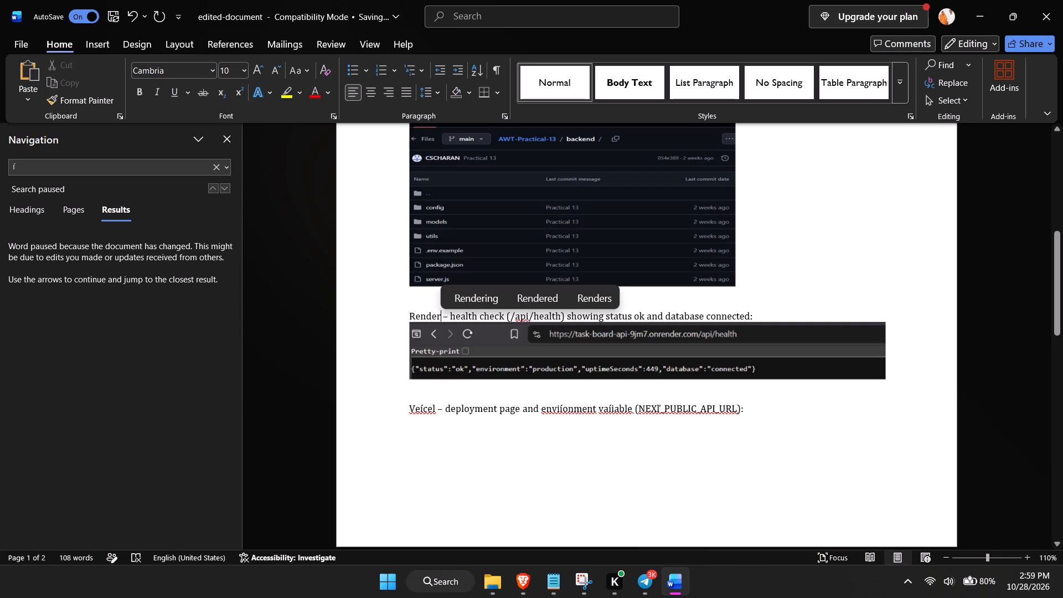
Correct the garbled letters in the deployment page caption so it reads "Vercel", "environment variable" and "NEXT_PUBLIC_API_URL".
click(424, 408)
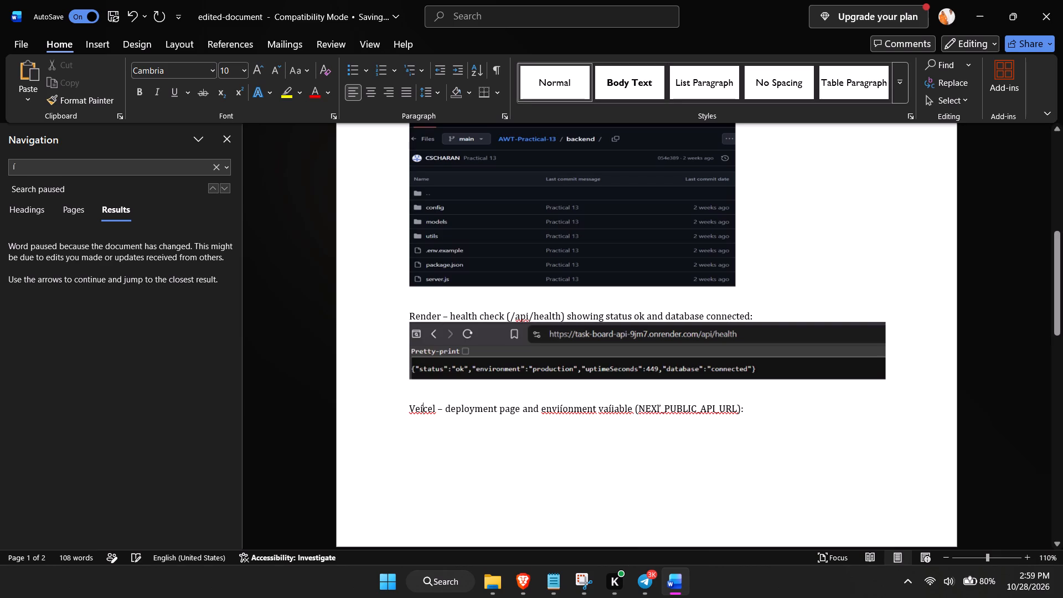
key(BackSpace)
key(r)
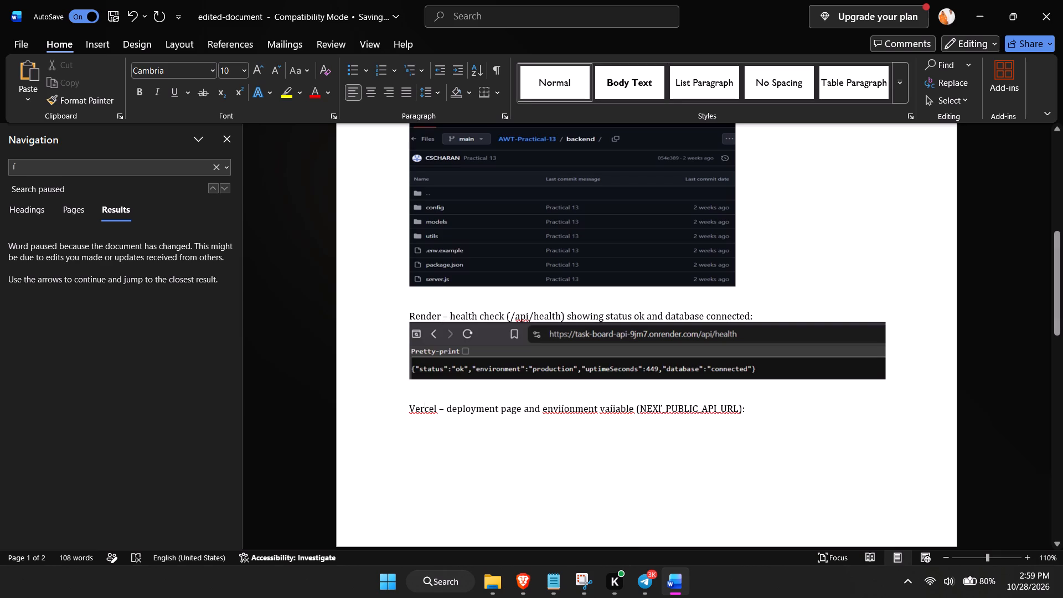
click(563, 409)
key(Delete)
key(r)
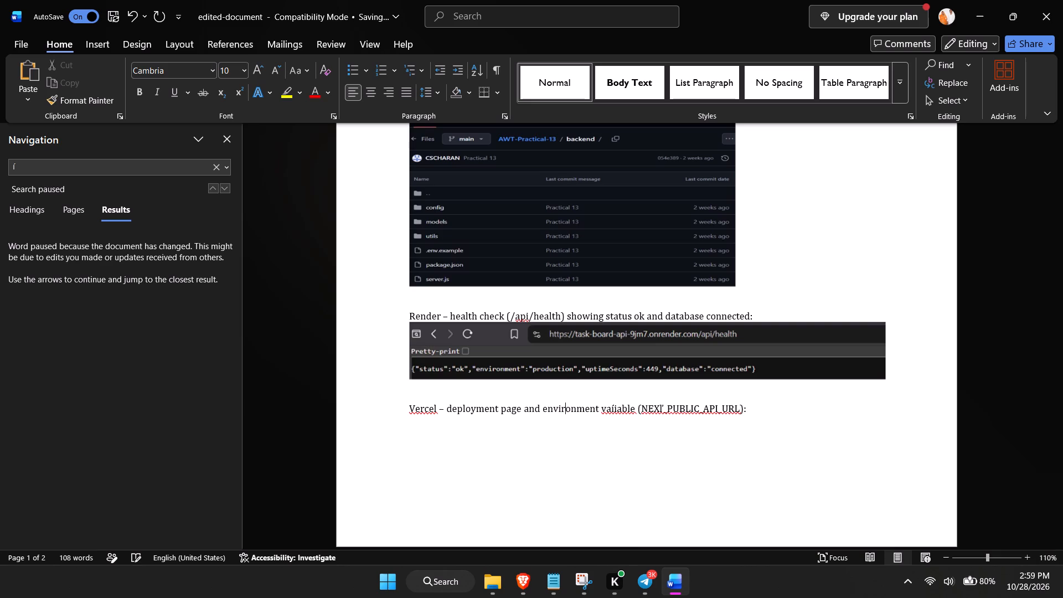
click(612, 410)
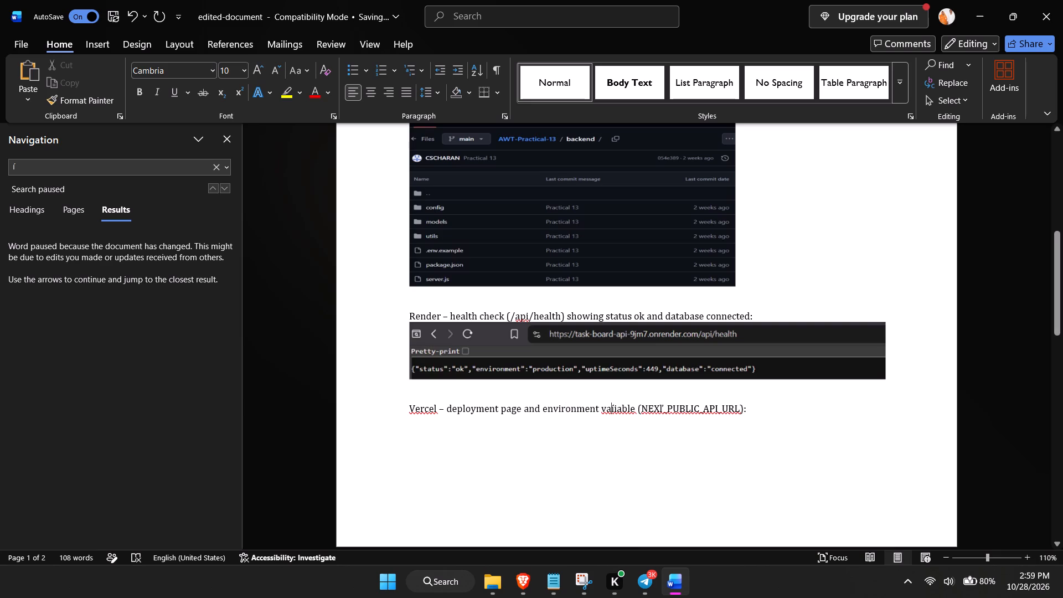
key(Delete)
key(r)
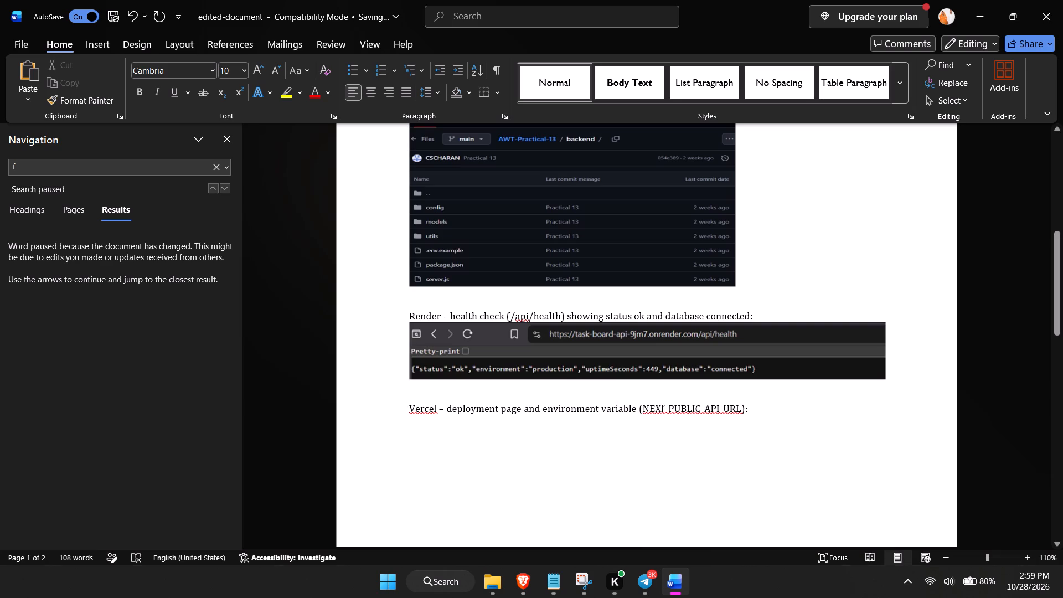
click(659, 408)
key(Delete)
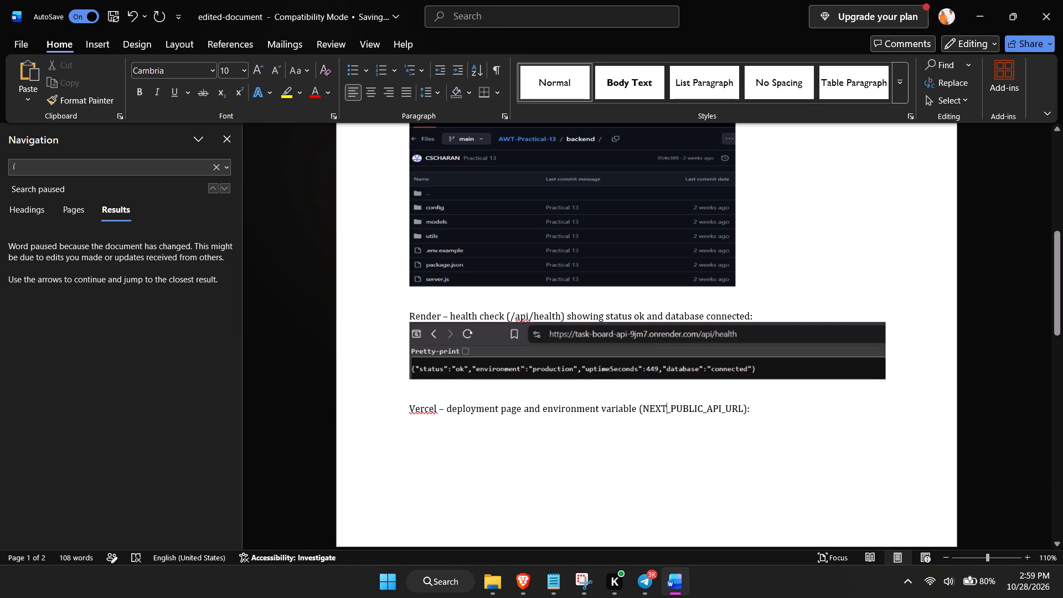
Review the rest of the document through the live website caption and screenshot for remaining garbled letters.
scroll(675, 442, down, 5)
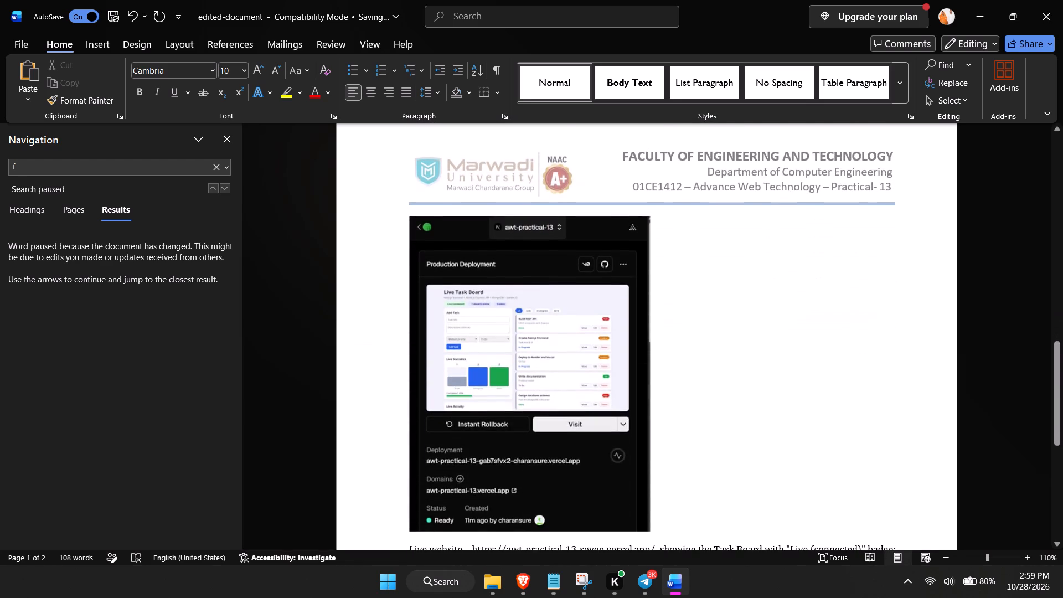
scroll(675, 442, down, 3)
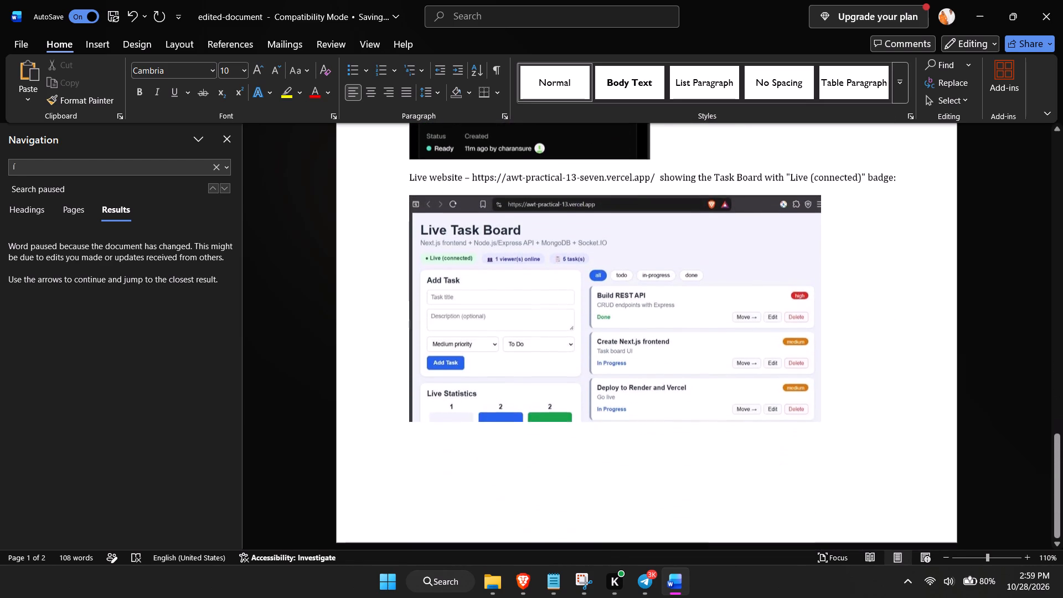
scroll(675, 442, down, 1)
scroll(675, 442, up, 9)
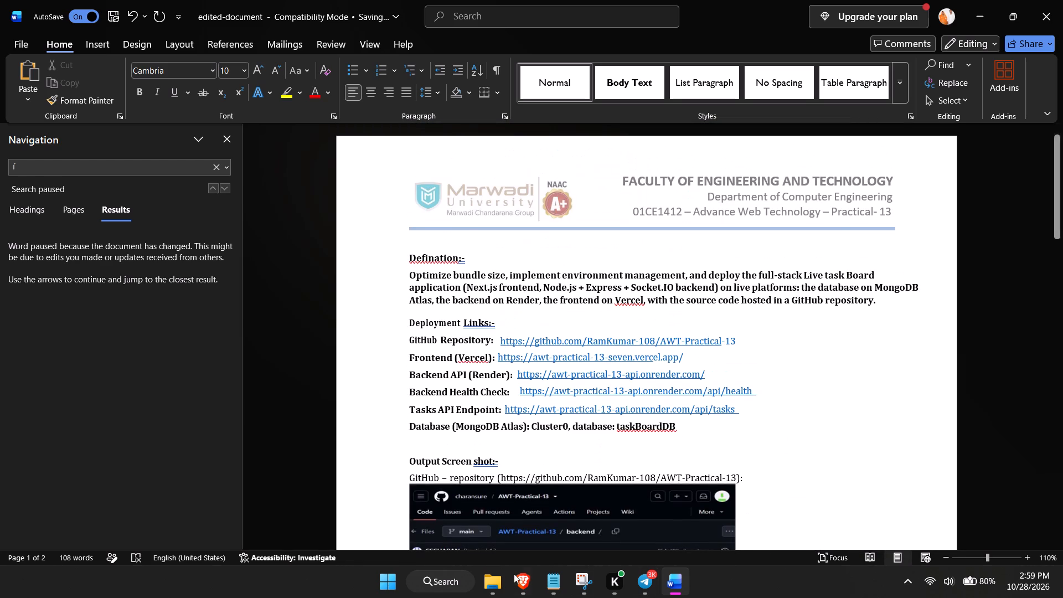
Show the File Explorer Gallery side by side with the Word report and close the report's Navigation pane.
click(500, 584)
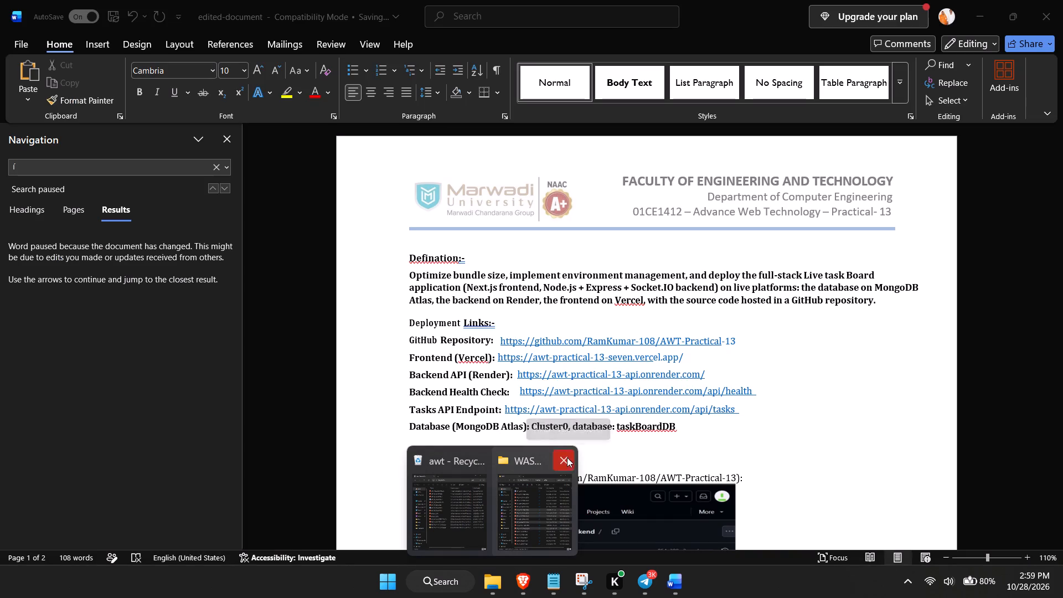
click(473, 463)
click(478, 486)
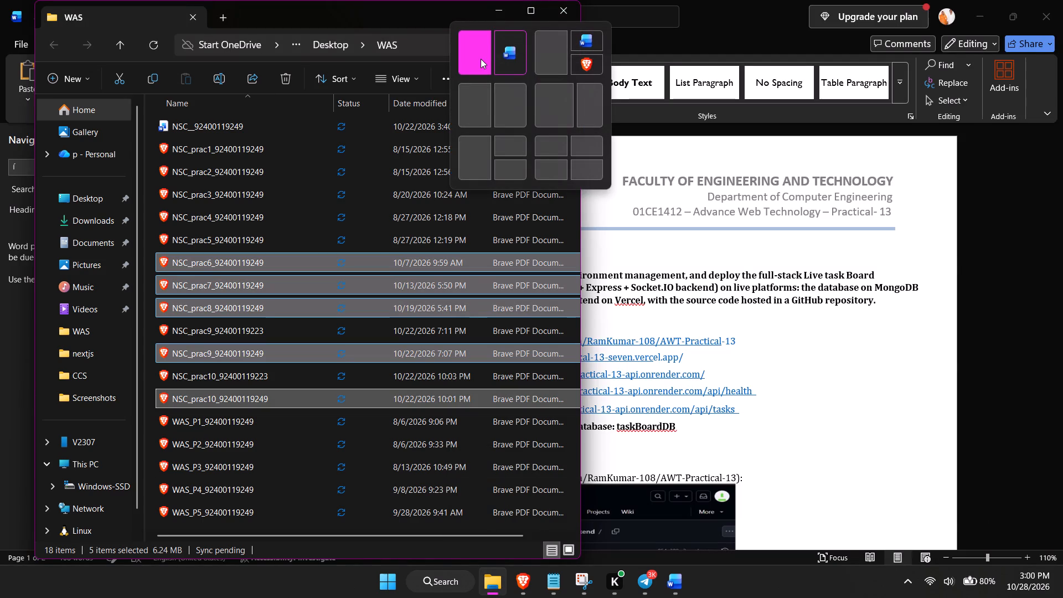
click(481, 59)
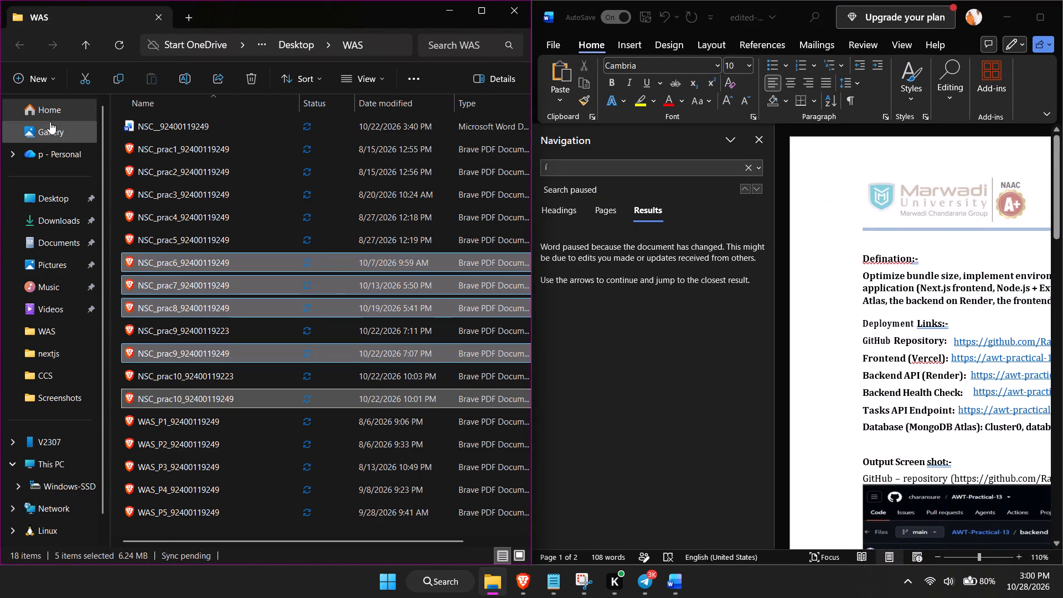
click(50, 122)
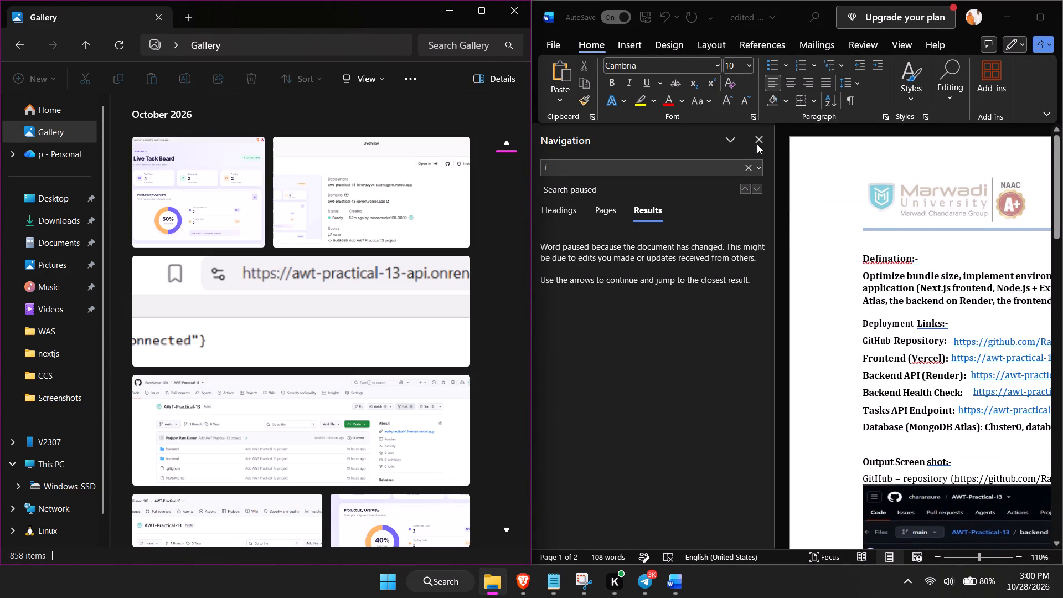
click(757, 143)
click(757, 143)
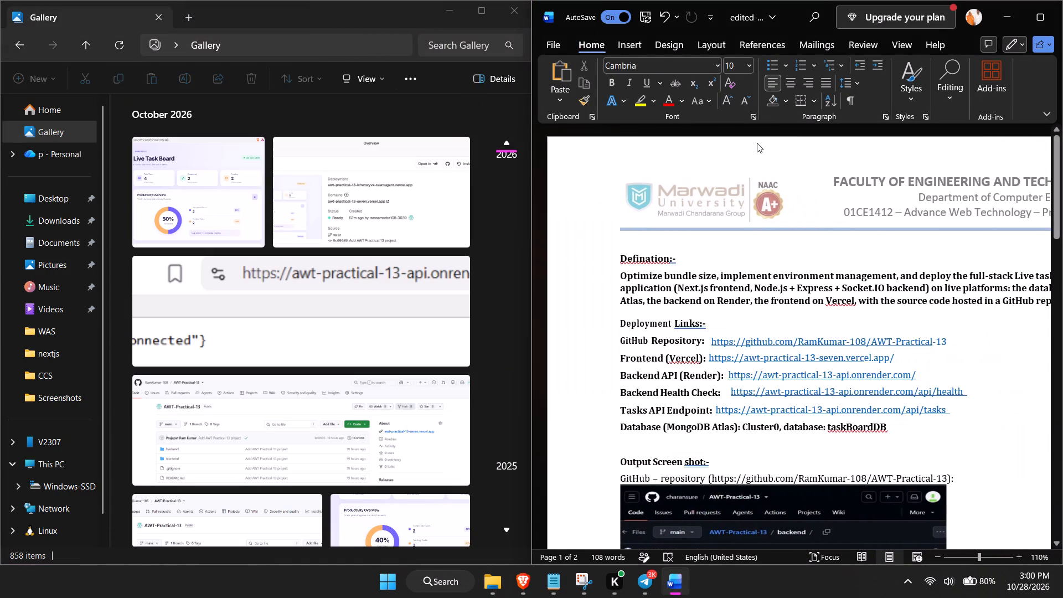
Replace the dark GitHub repository screenshot with the light-themed AWT-Practical-13 repository image from the Gallery.
scroll(670, 365, down, 1)
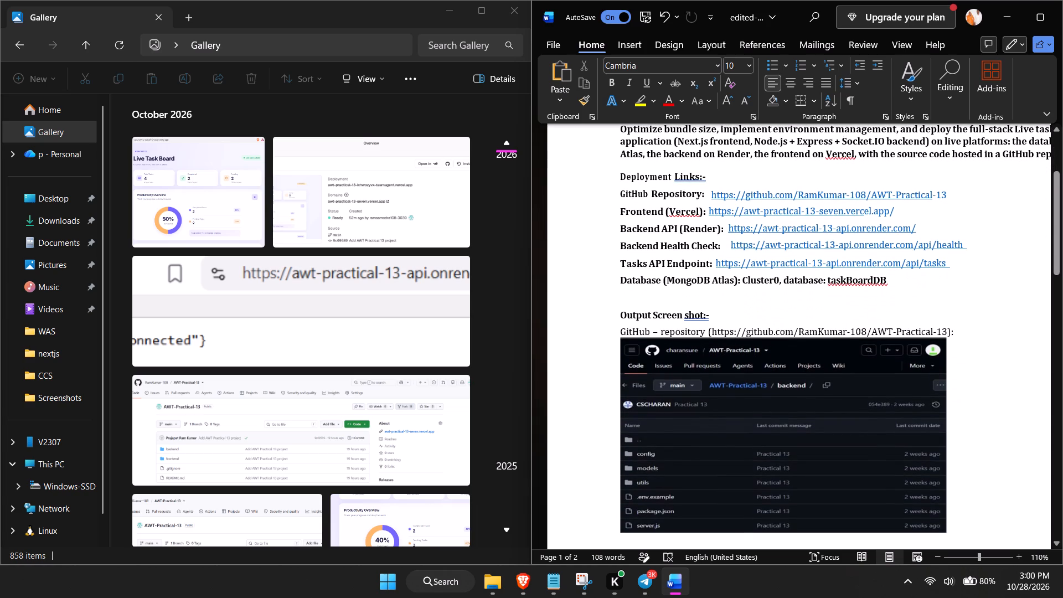
scroll(670, 365, down, 1)
scroll(670, 365, up, 1)
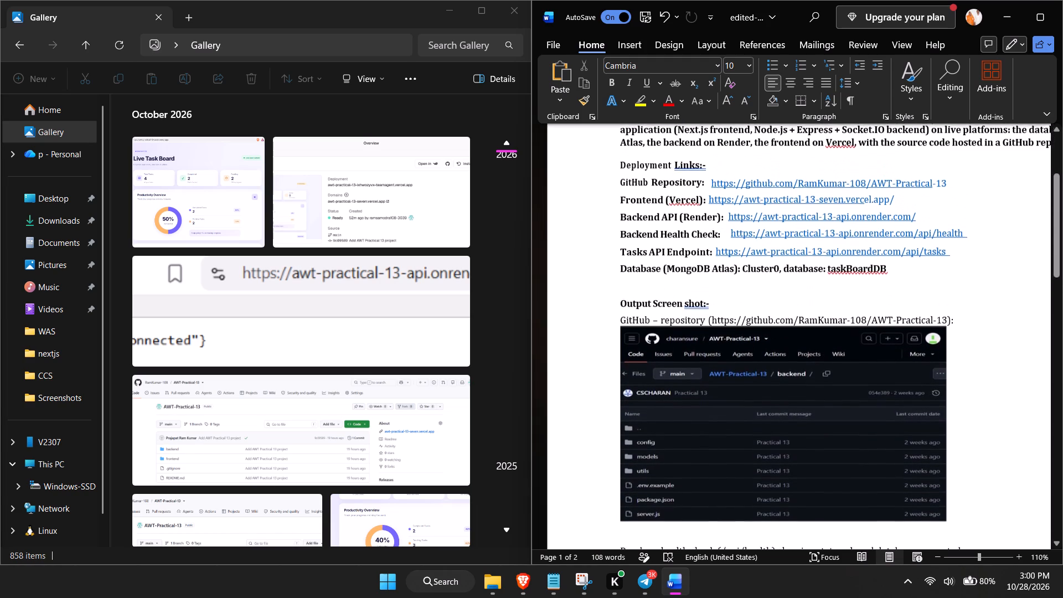
scroll(312, 388, down, 1)
click(331, 351)
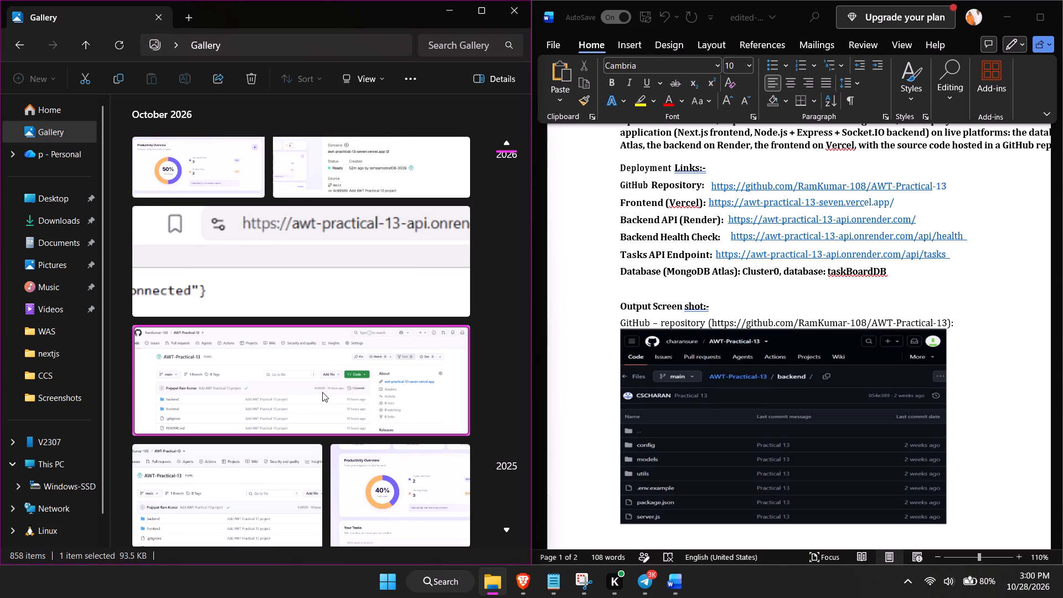
key(ctrl+c)
click(680, 458)
click(680, 458)
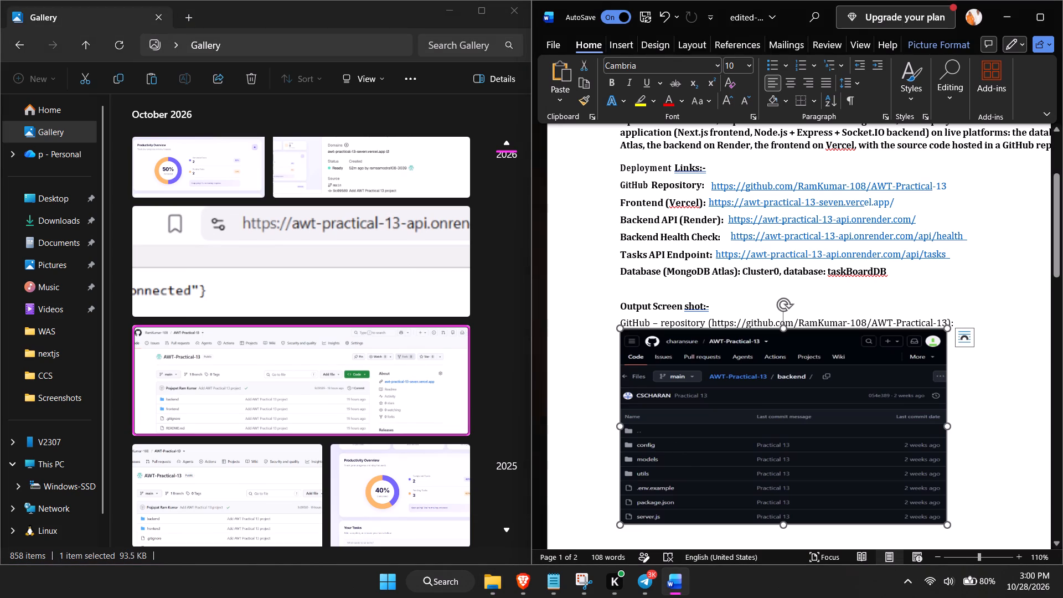
key(BackSpace)
click(680, 458)
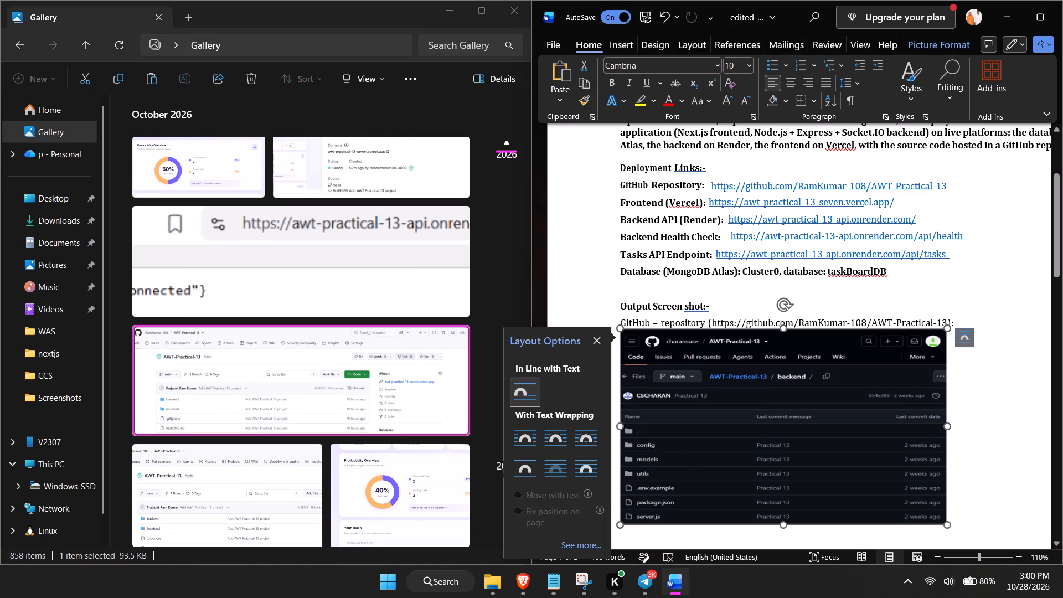
click(882, 433)
click(1040, 424)
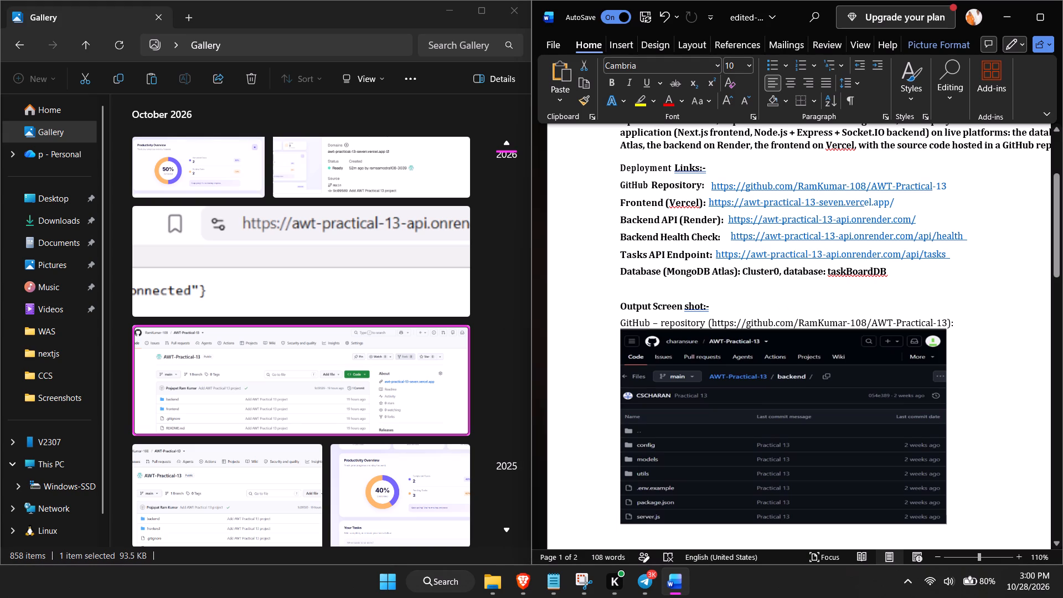
click(844, 411)
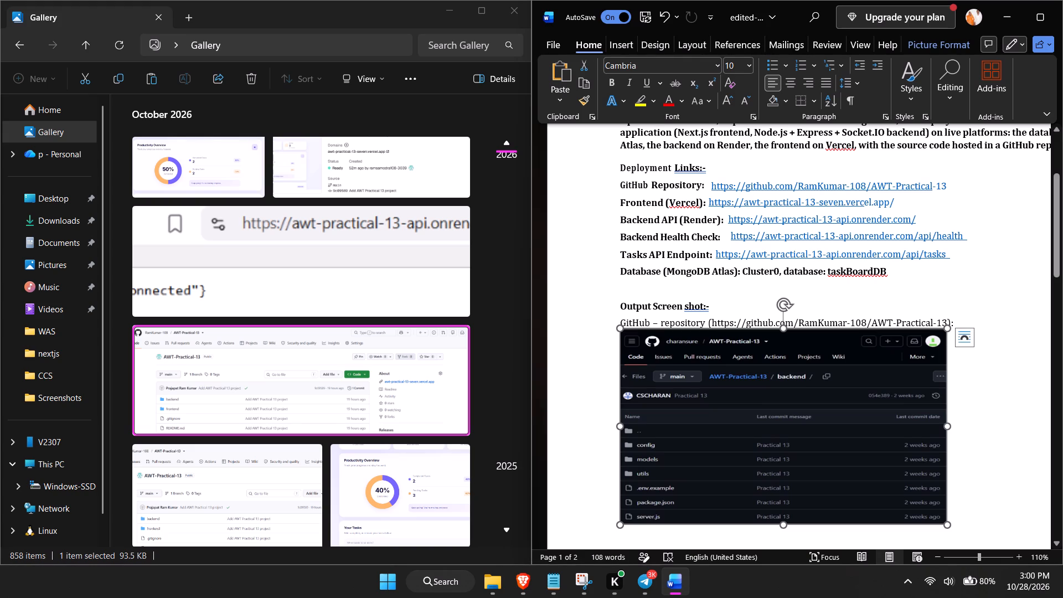
key(BackSpace)
key(ctrl+v)
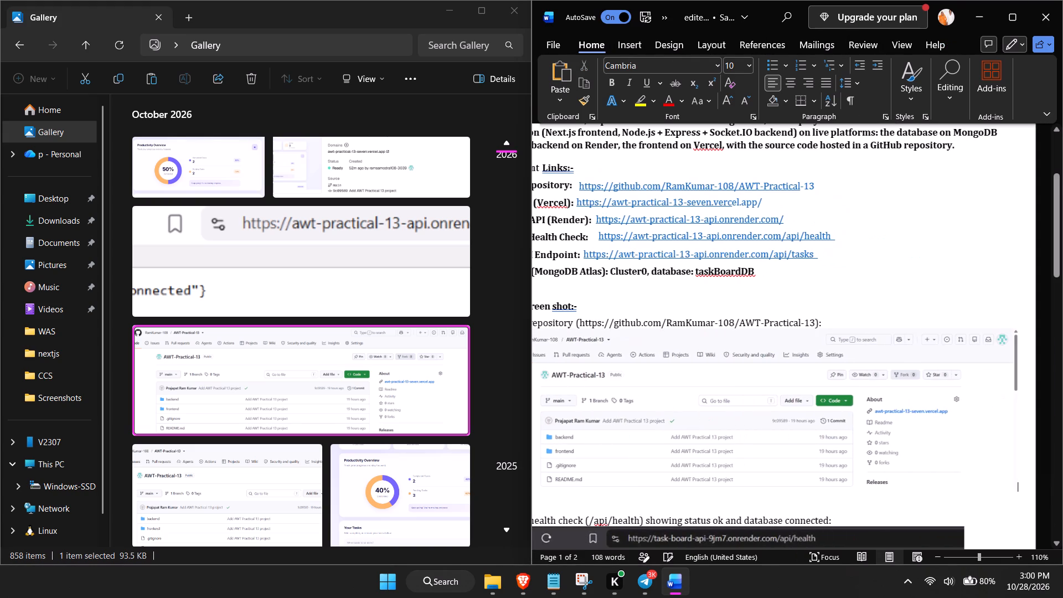
Insert a blank line between the GitHub repository caption and its screenshot.
scroll(844, 411, down, 2)
scroll(845, 404, right, 2)
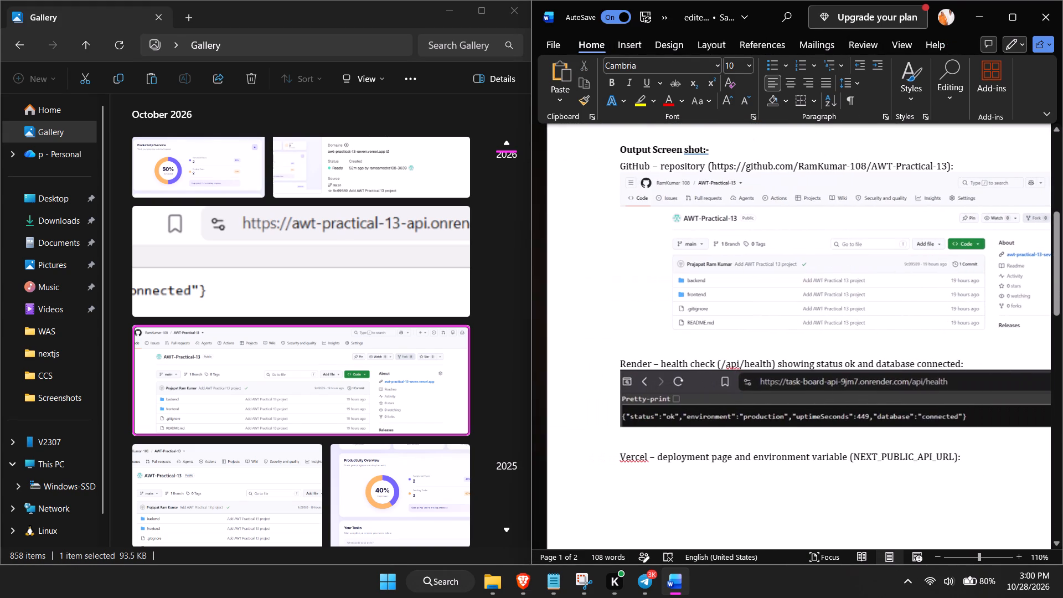
scroll(845, 404, down, 7)
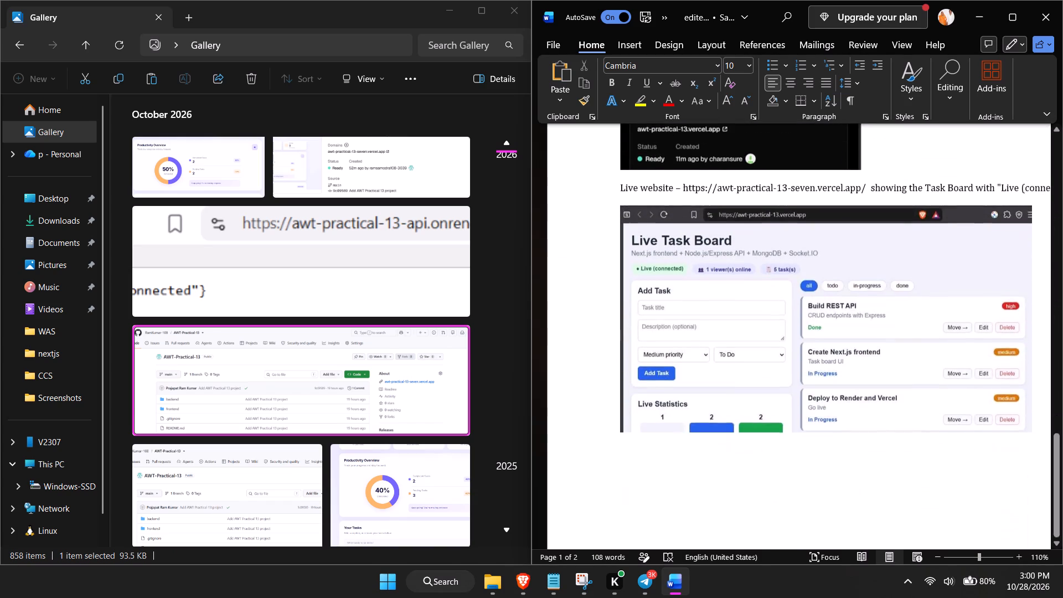
scroll(845, 404, up, 6)
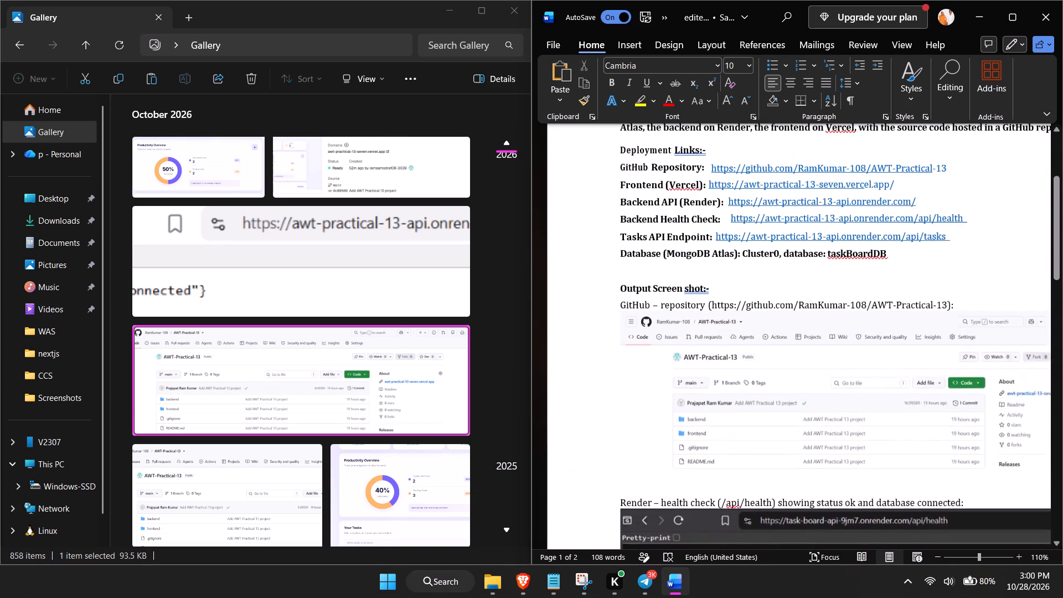
scroll(845, 404, up, 1)
scroll(845, 404, down, 1)
click(959, 352)
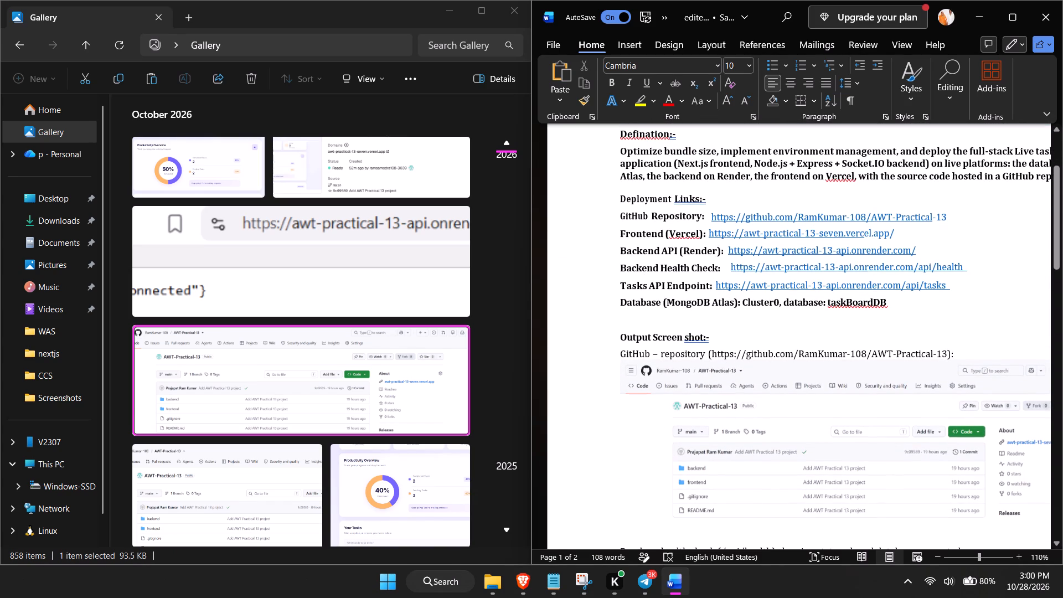
key(Return)
Replace the Render health check screenshot with the Gallery image showing the awt-practical-13-api.onrender.com health response.
scroll(959, 352, down, 3)
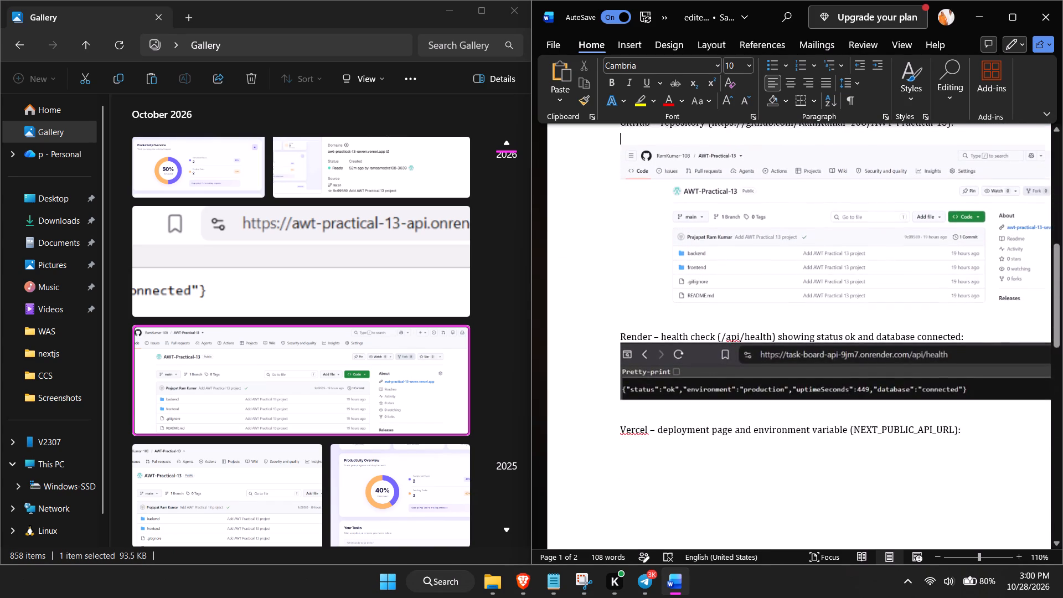
scroll(959, 348, down, 1)
click(370, 272)
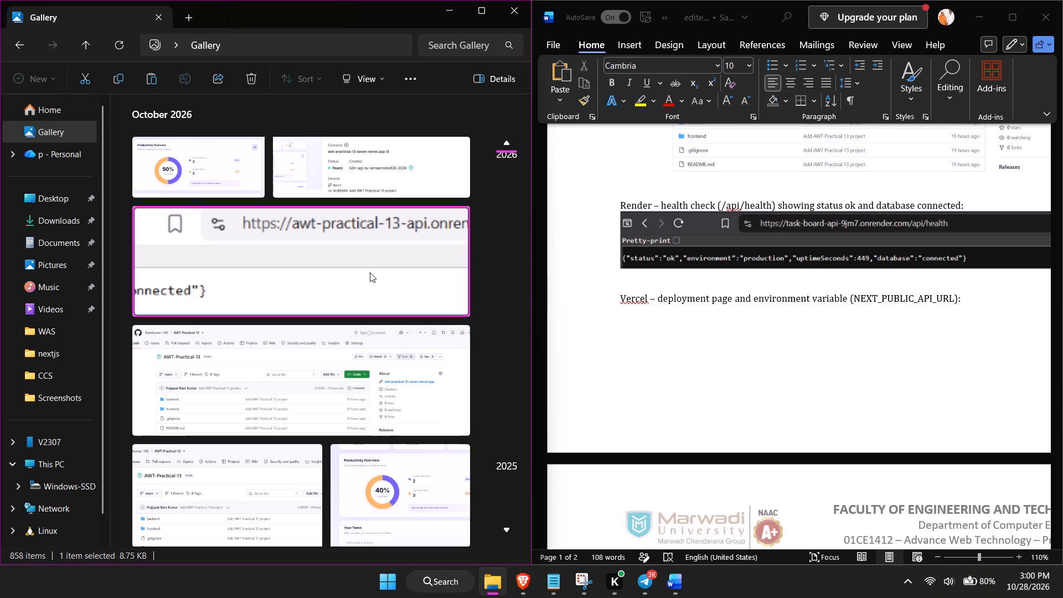
key(ctrl+c)
click(675, 228)
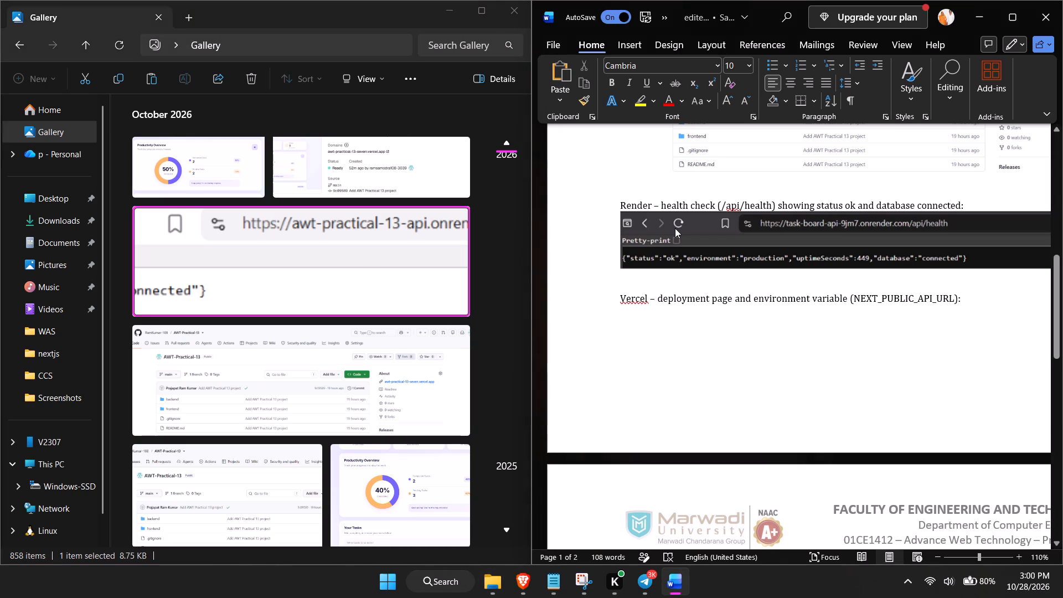
click(675, 228)
key(BackSpace)
key(ctrl+v)
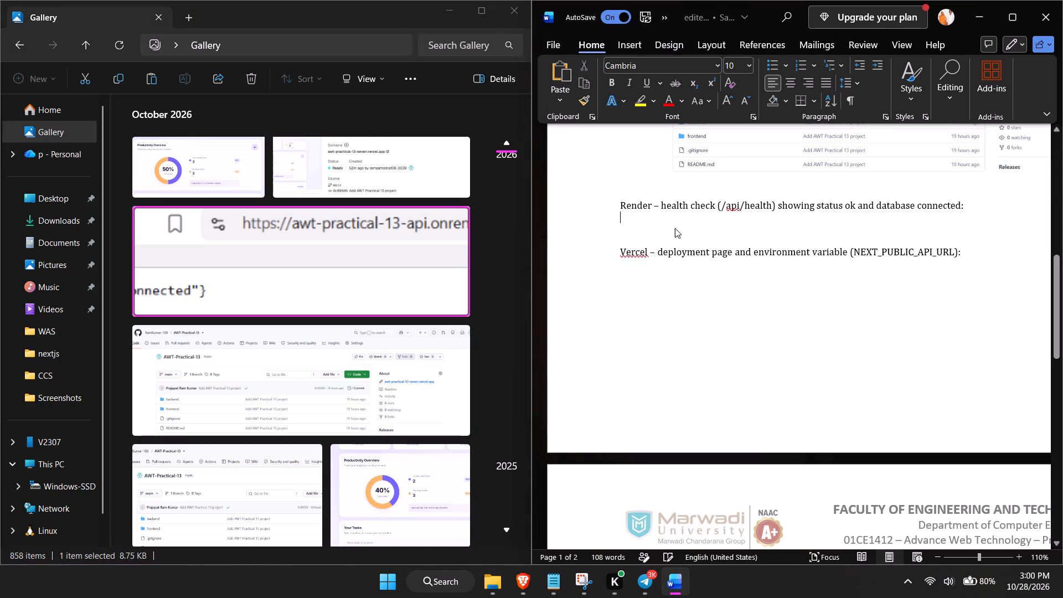
Insert a blank line between the Render health check caption and its screenshot.
click(867, 204)
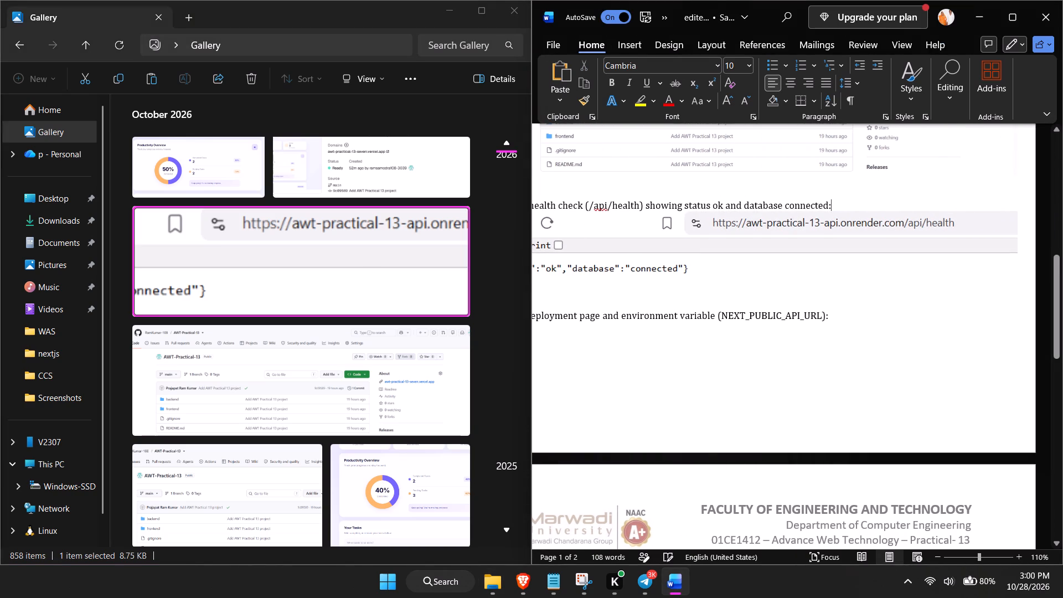
key(Return)
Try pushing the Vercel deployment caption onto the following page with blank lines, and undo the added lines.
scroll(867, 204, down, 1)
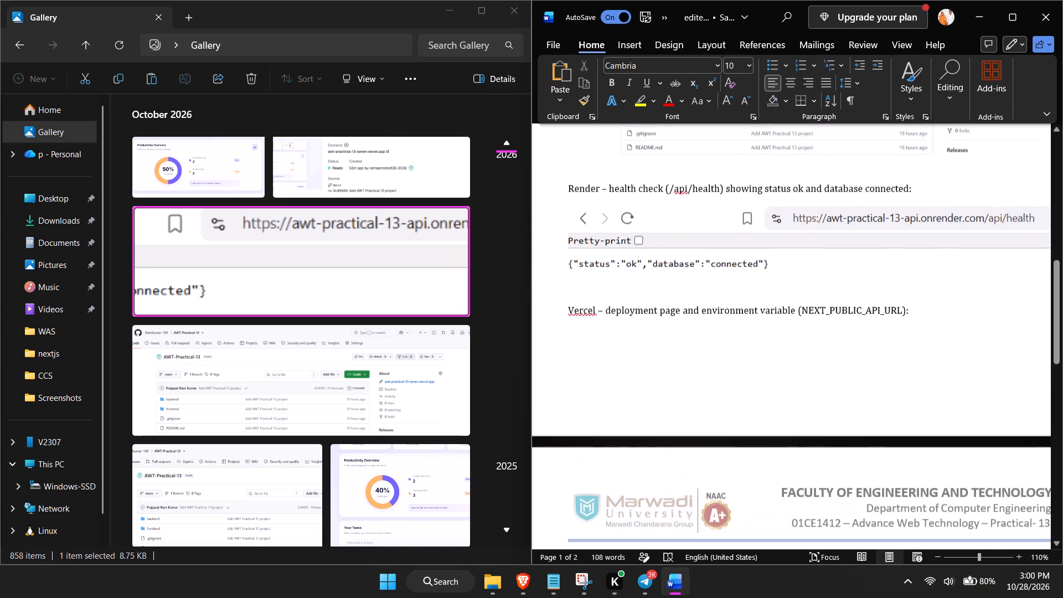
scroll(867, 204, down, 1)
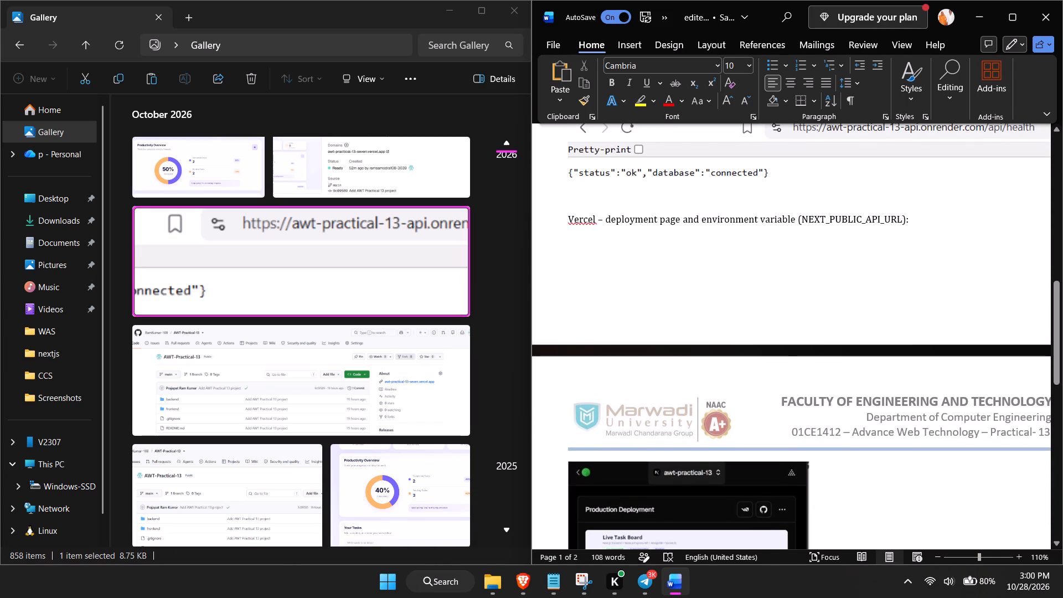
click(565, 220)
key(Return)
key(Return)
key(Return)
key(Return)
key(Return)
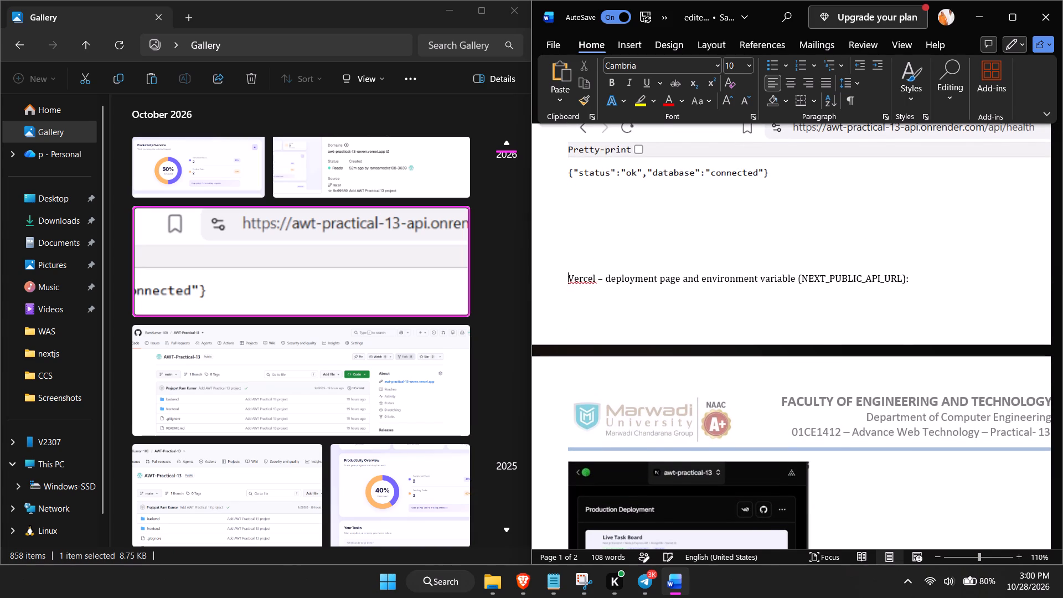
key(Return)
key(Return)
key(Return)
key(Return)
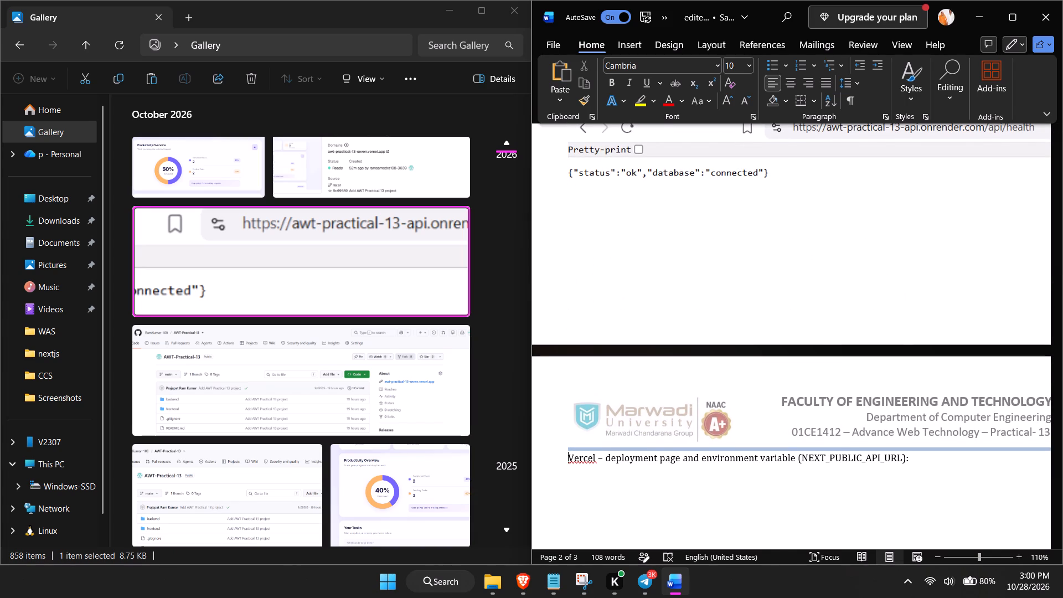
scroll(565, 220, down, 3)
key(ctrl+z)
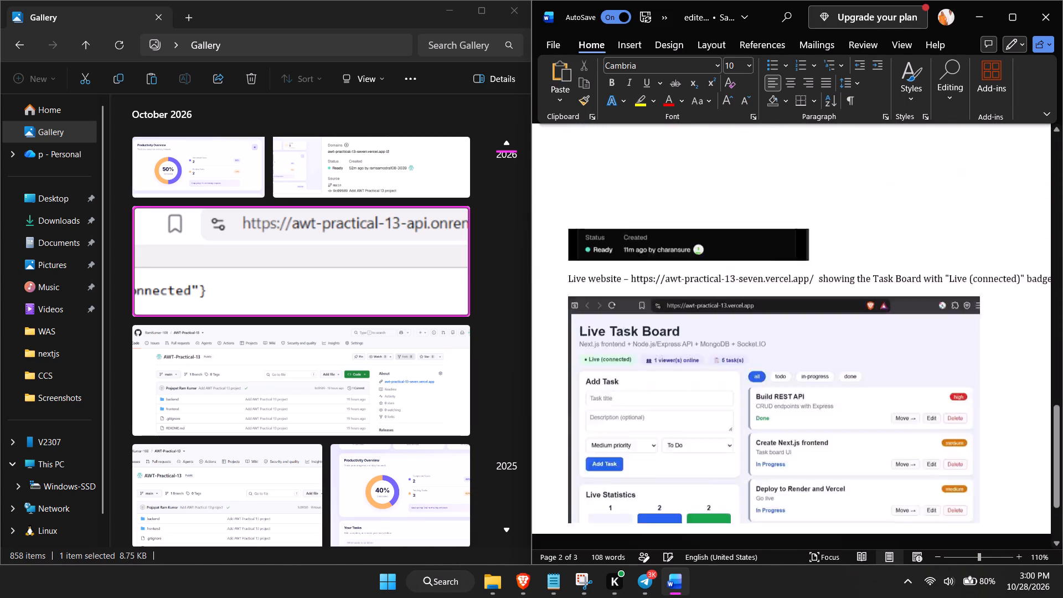
Replace the old Vercel production deployment screenshot with the Gallery image showing the awt-practical-13-seven.vercel.app deployment overview.
scroll(565, 220, up, 1)
scroll(565, 220, down, 1)
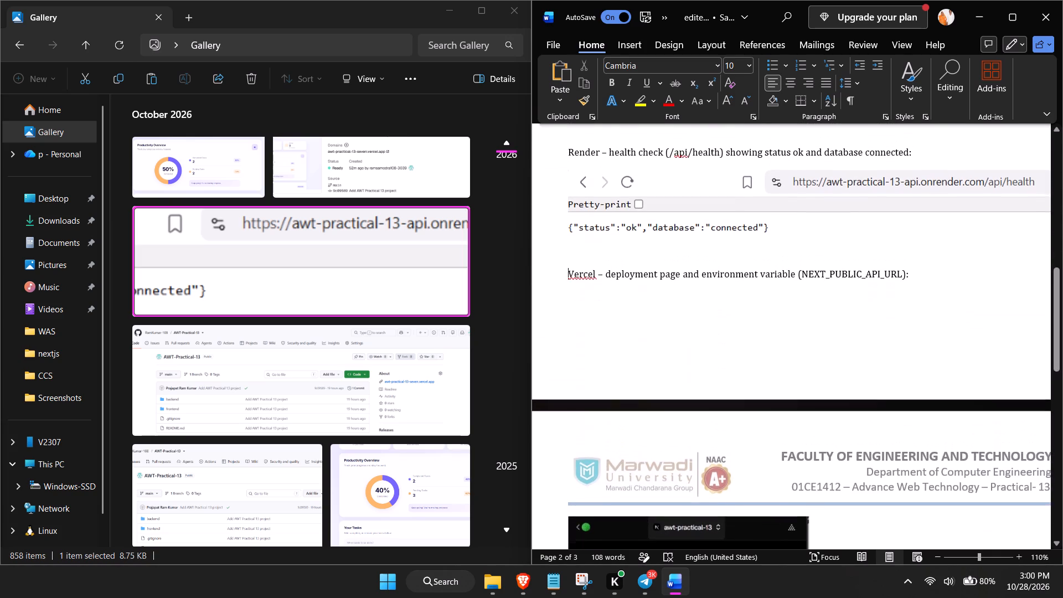
scroll(565, 220, down, 2)
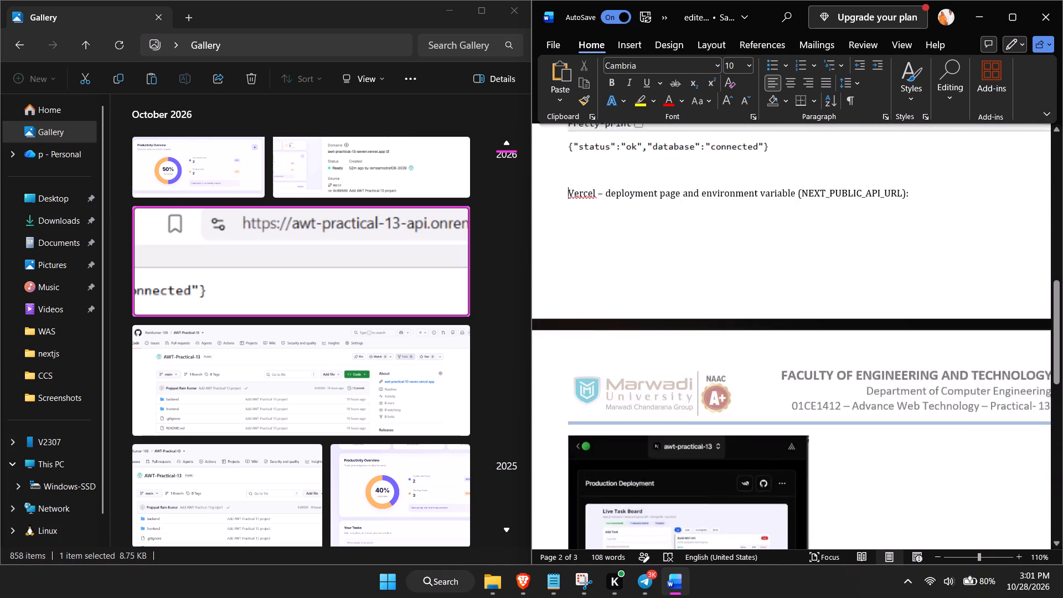
scroll(565, 220, up, 3)
scroll(565, 220, down, 3)
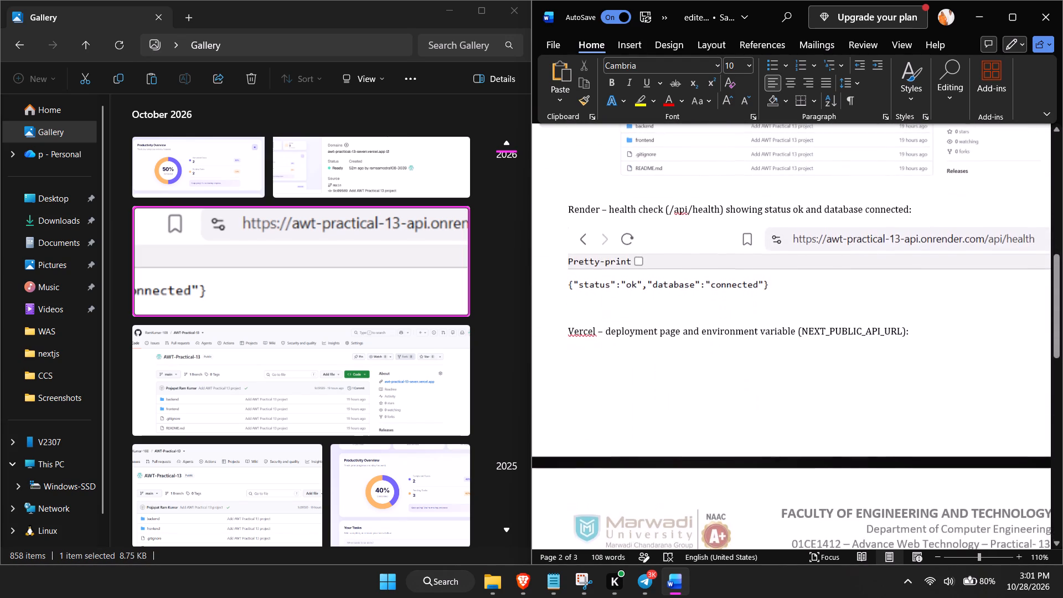
scroll(565, 220, down, 6)
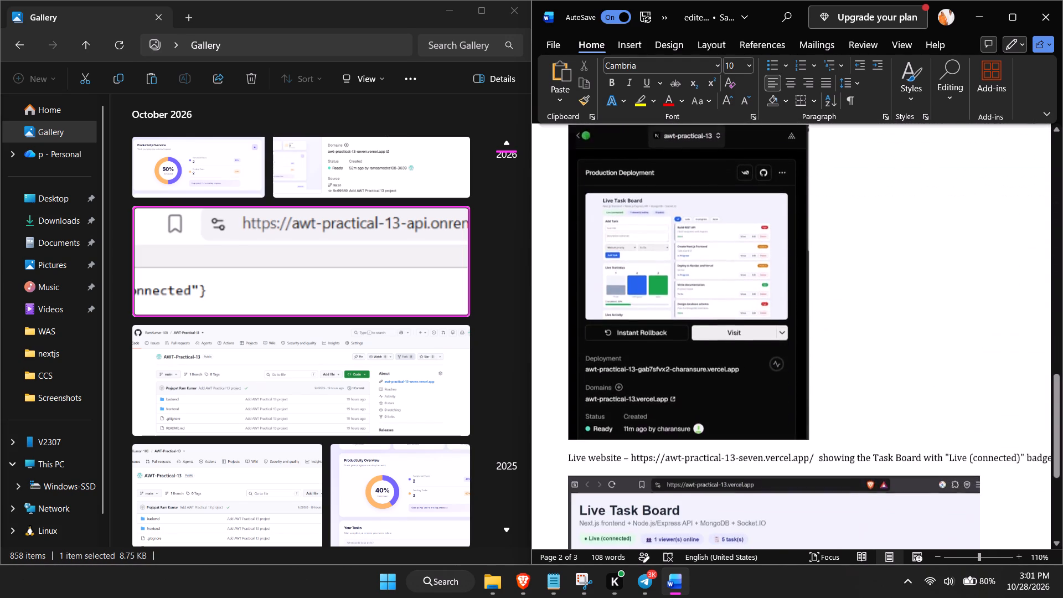
scroll(565, 220, down, 1)
click(417, 163)
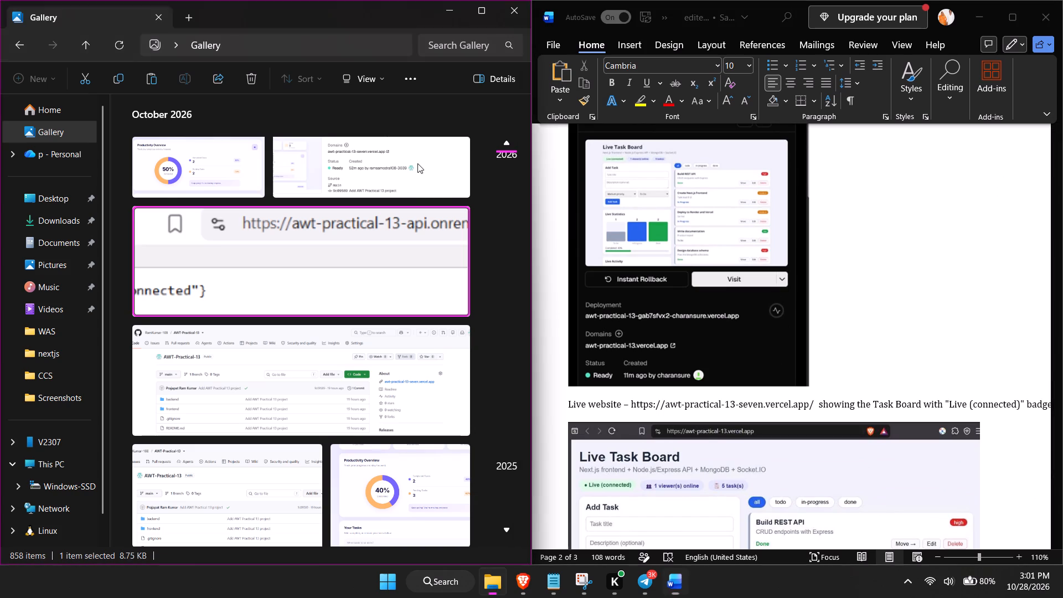
key(ctrl+c)
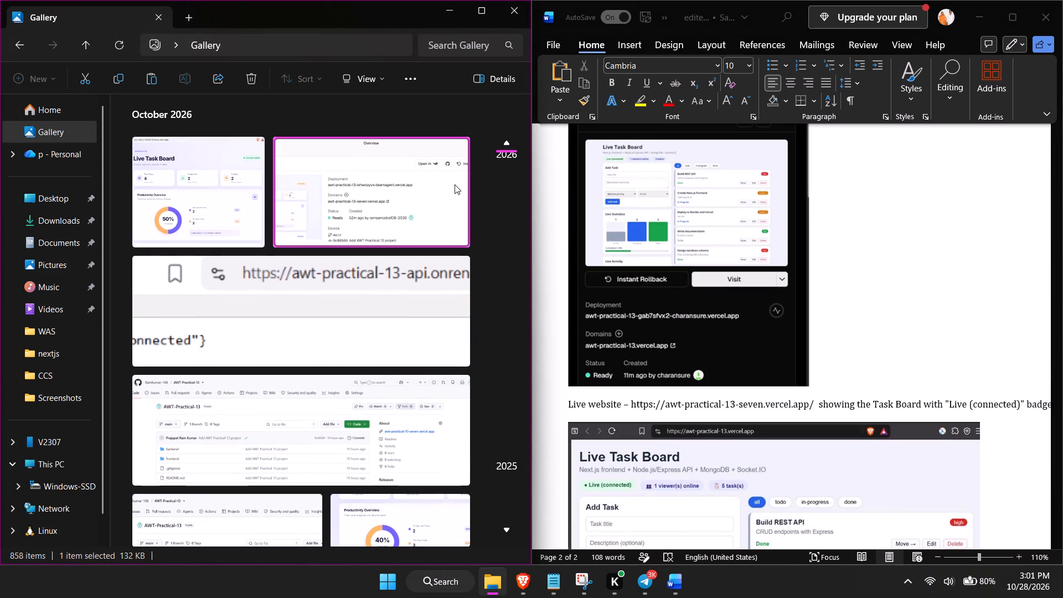
click(717, 298)
click(717, 298)
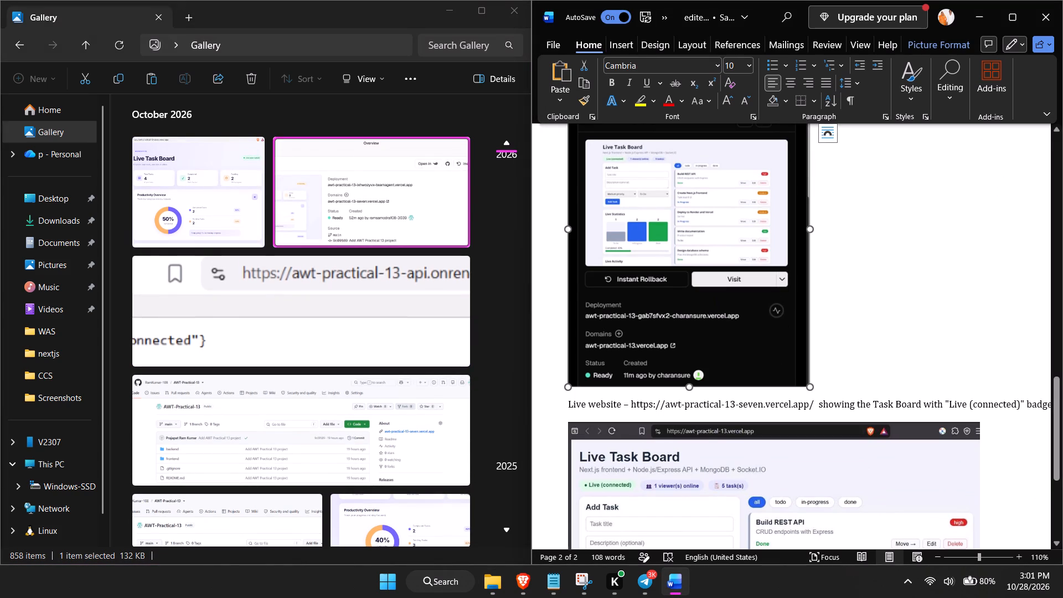
key(BackSpace)
key(ctrl+v)
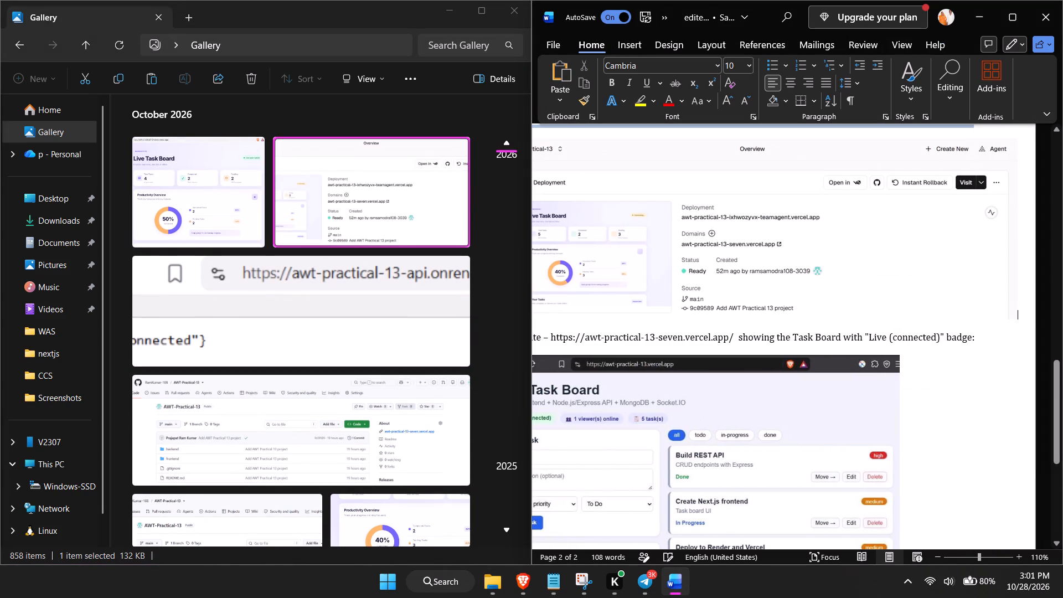
Replace the old screenshot under the live website caption with the newest Gallery image of the Live Task Board.
scroll(717, 298, right, 1)
scroll(720, 351, down, 1)
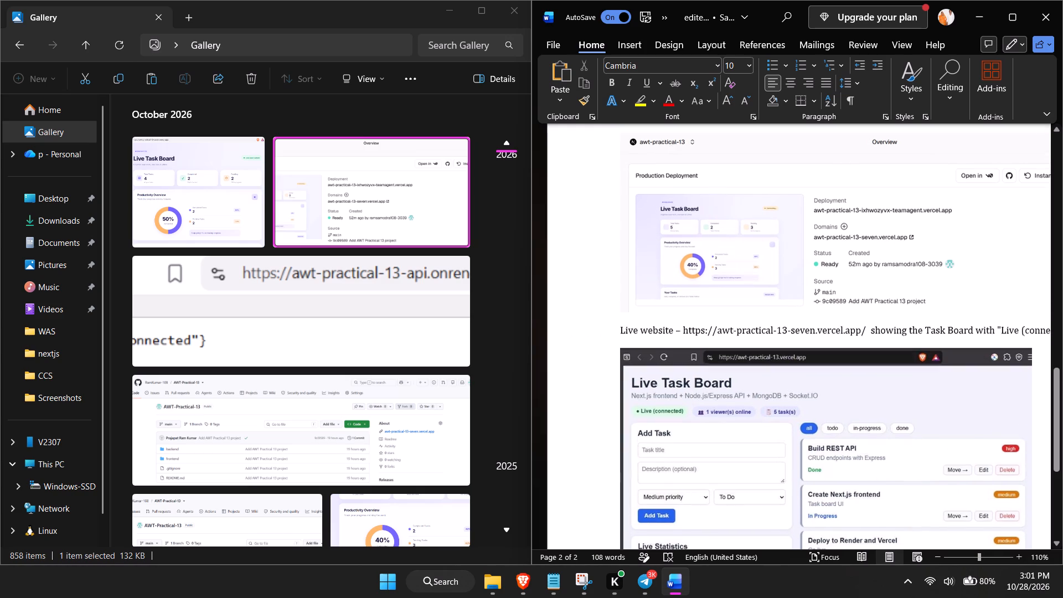
scroll(720, 351, down, 1)
click(202, 188)
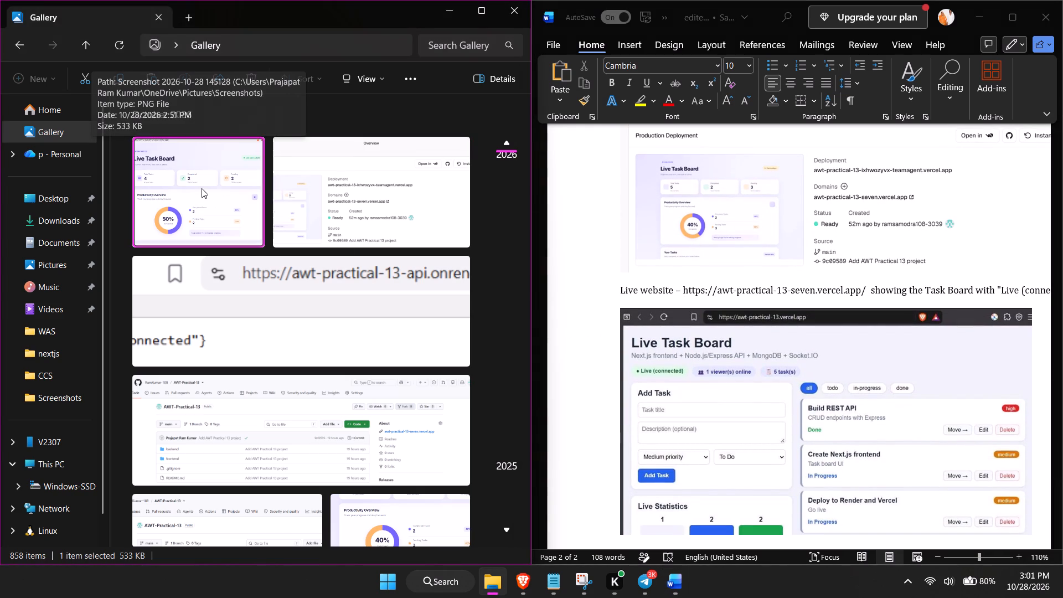
key(ctrl+c)
click(734, 449)
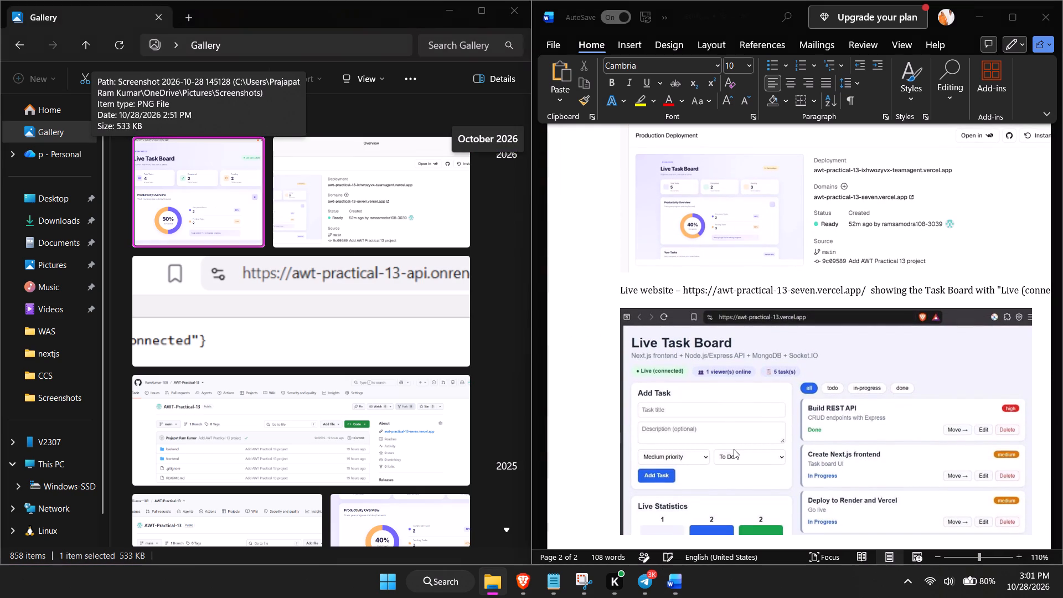
click(734, 449)
key(BackSpace)
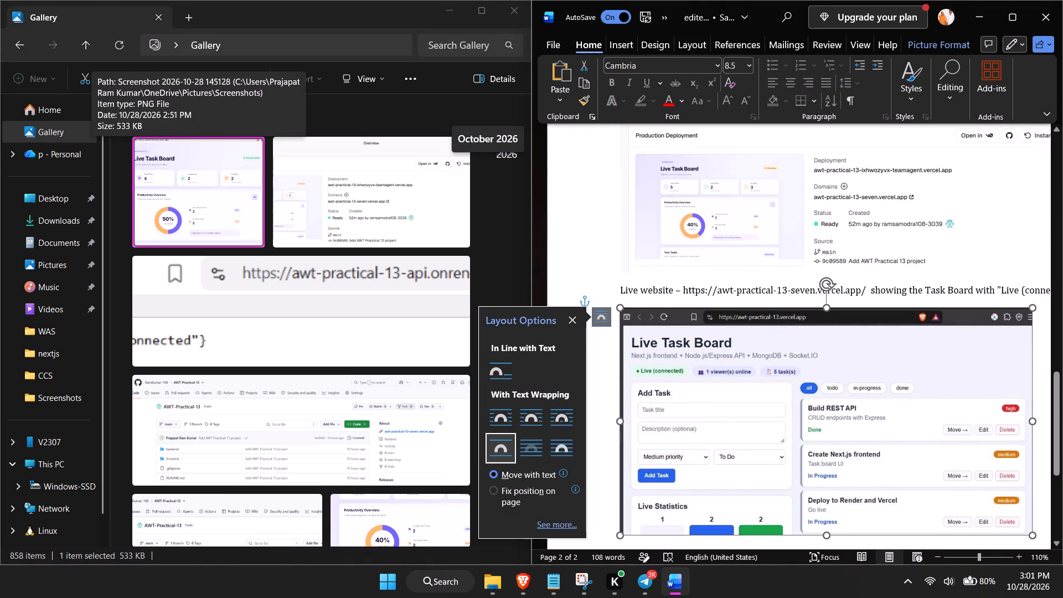
click(734, 449)
click(705, 212)
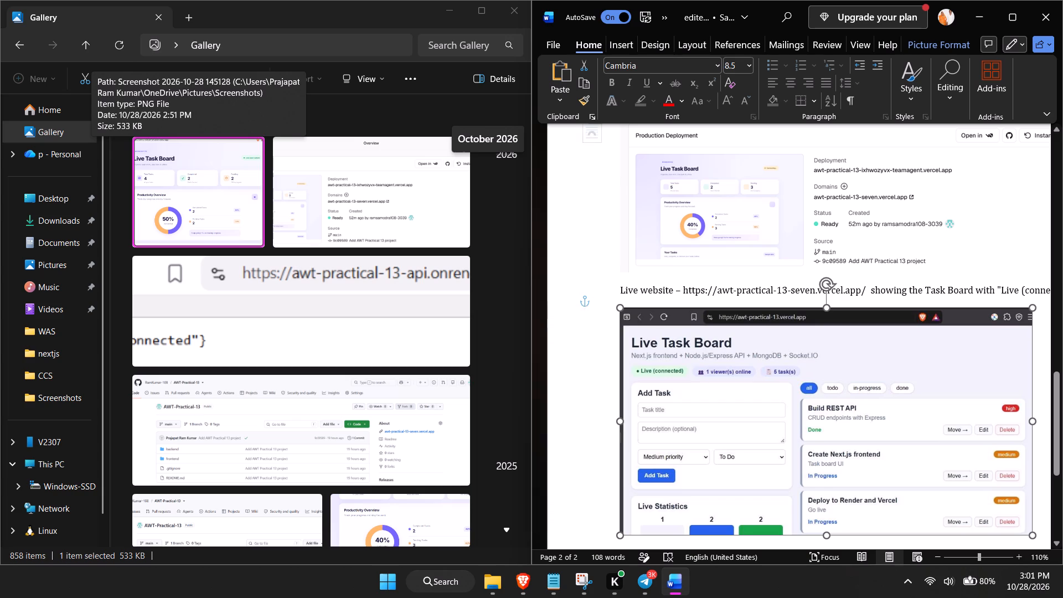
click(706, 368)
key(BackSpace)
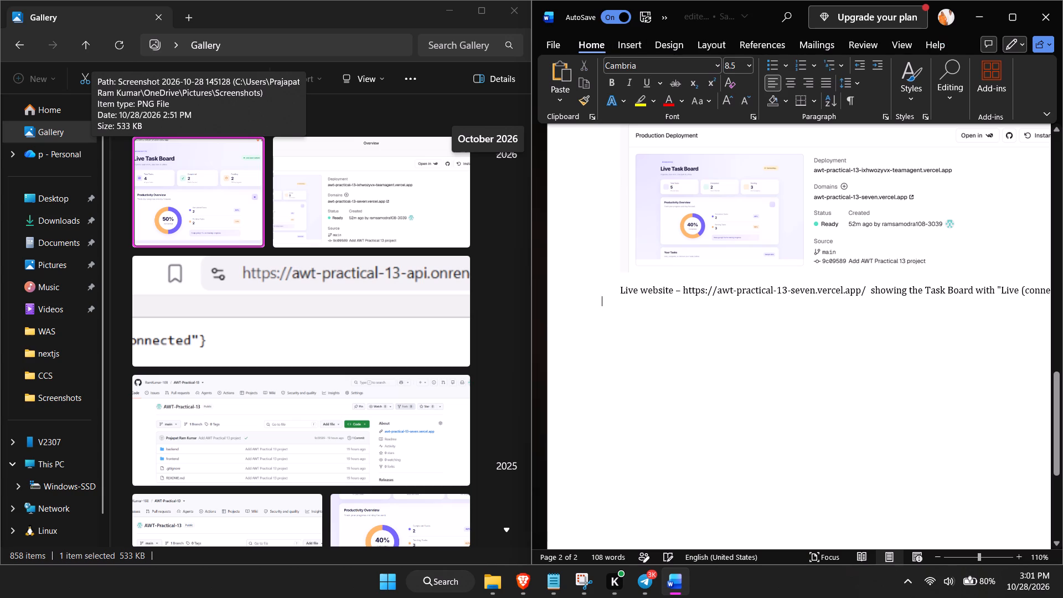
key(ctrl+v)
Maximize the report window and insert a blank line between the live website caption and its screenshot.
click(1009, 5)
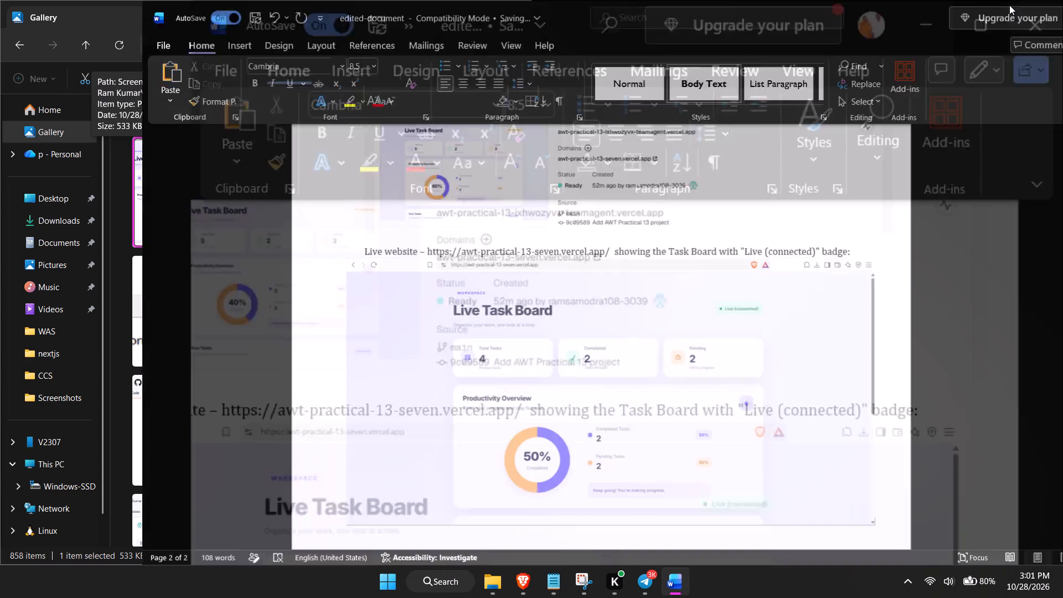
scroll(568, 272, right, 1)
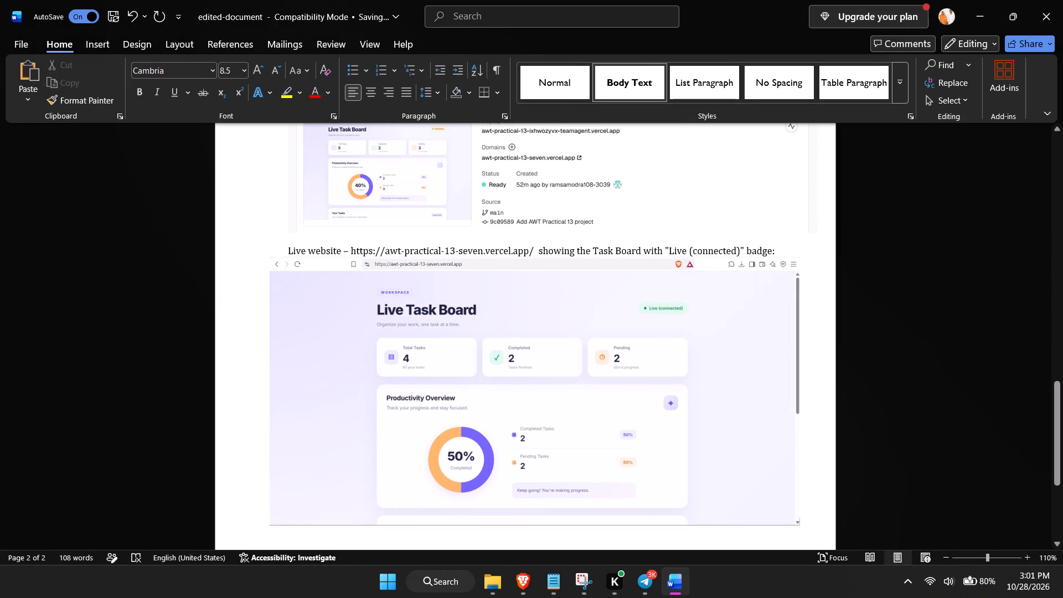
click(778, 251)
key(Return)
Review the whole report from the header to the live website screenshot, checking the links, captions and images.
scroll(778, 251, down, 4)
scroll(778, 251, up, 3)
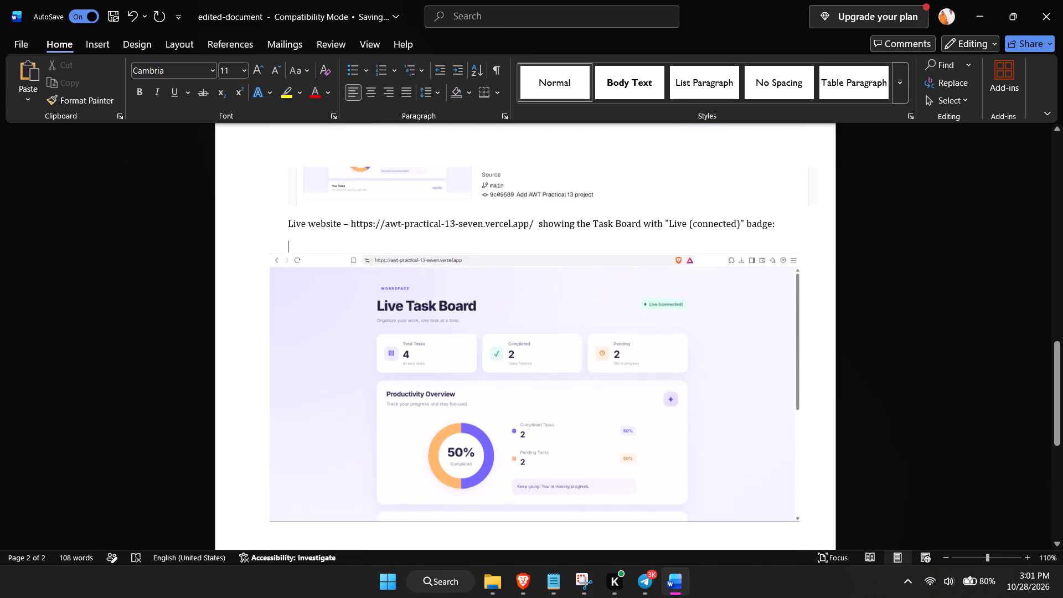
scroll(778, 251, up, 3)
click(778, 251)
scroll(778, 251, down, 1)
scroll(778, 251, up, 1)
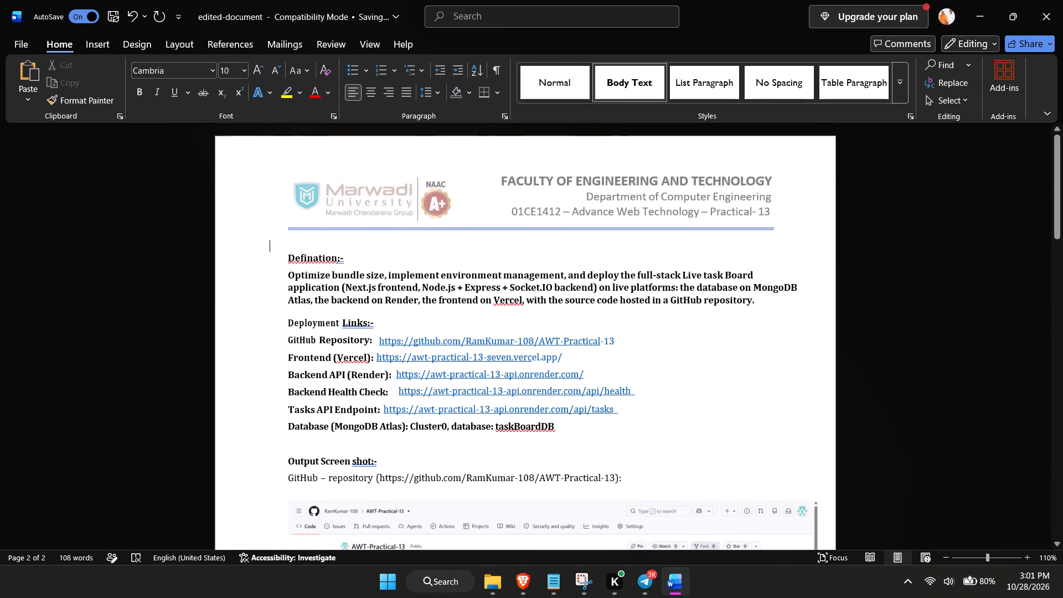
scroll(778, 251, down, 1)
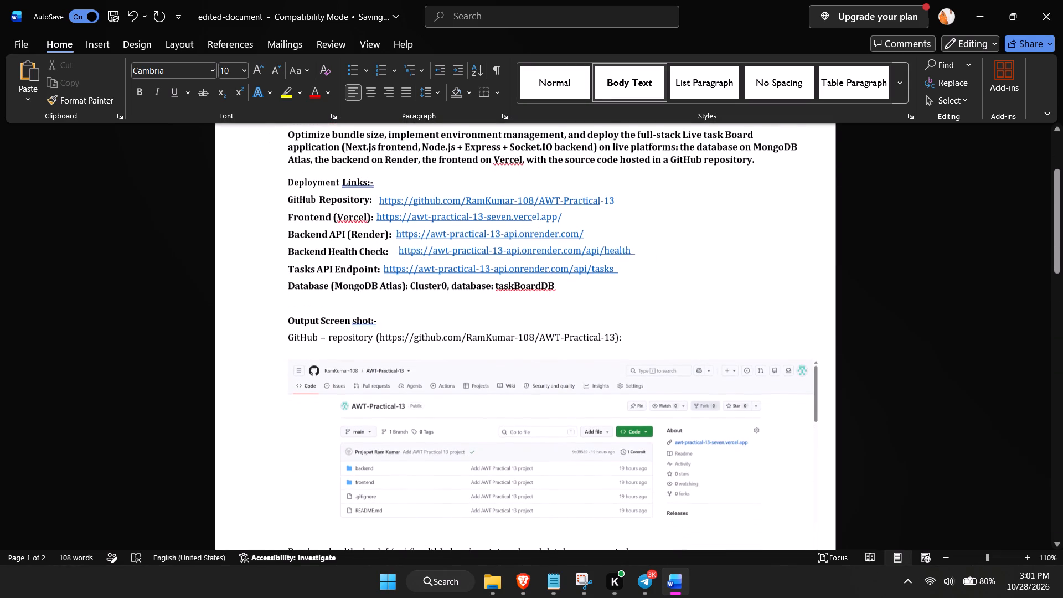
scroll(778, 251, down, 2)
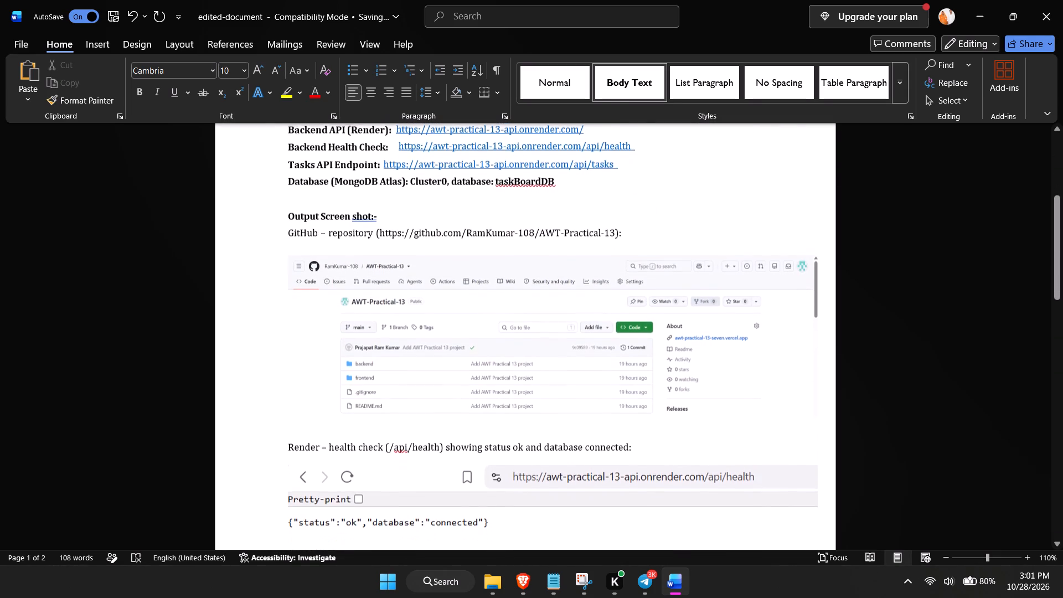
scroll(778, 251, down, 2)
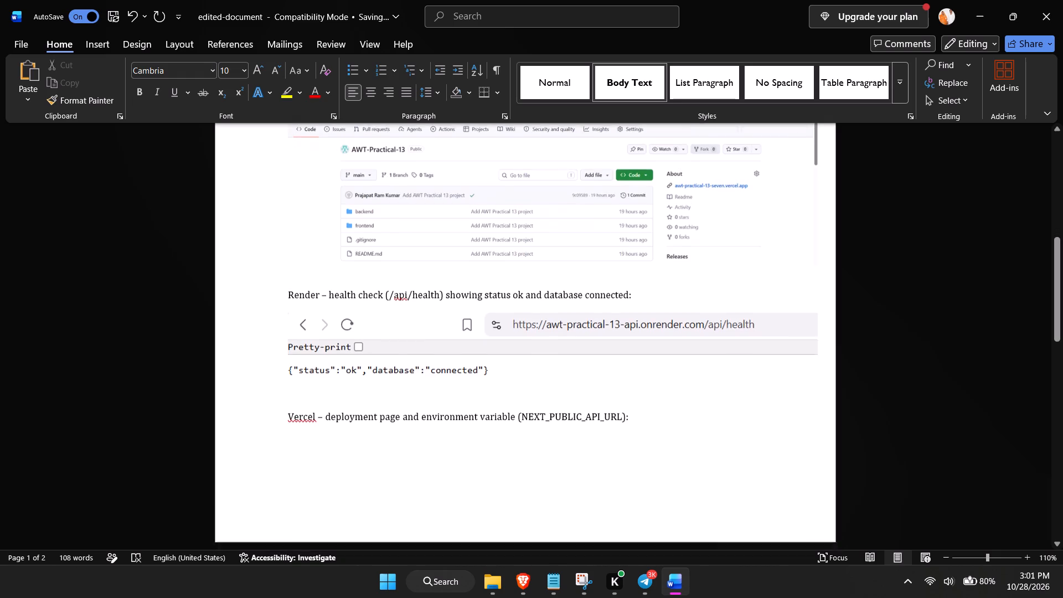
scroll(778, 251, down, 5)
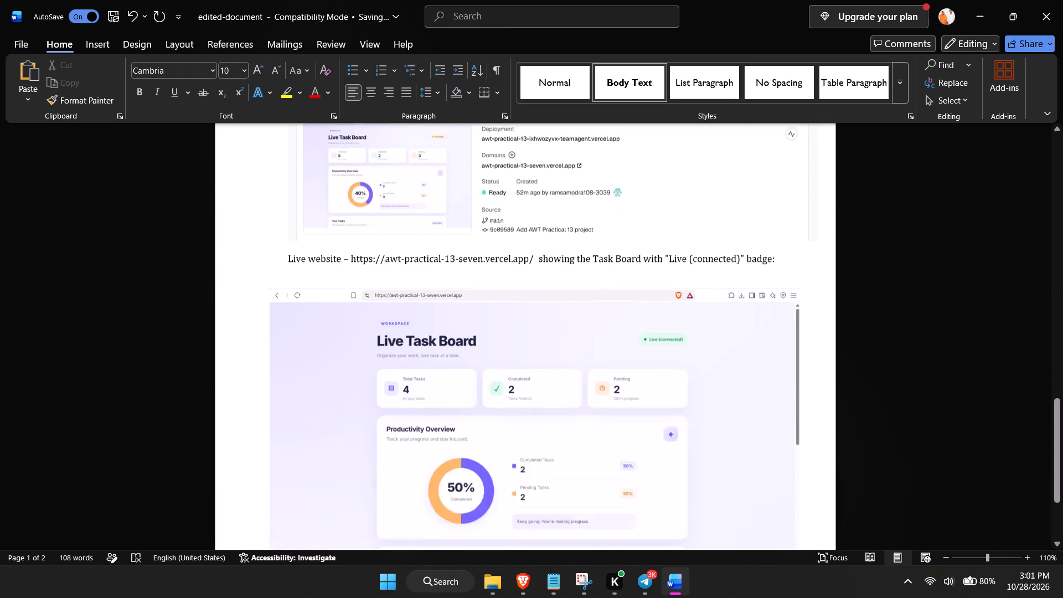
scroll(778, 251, down, 1)
scroll(778, 251, up, 6)
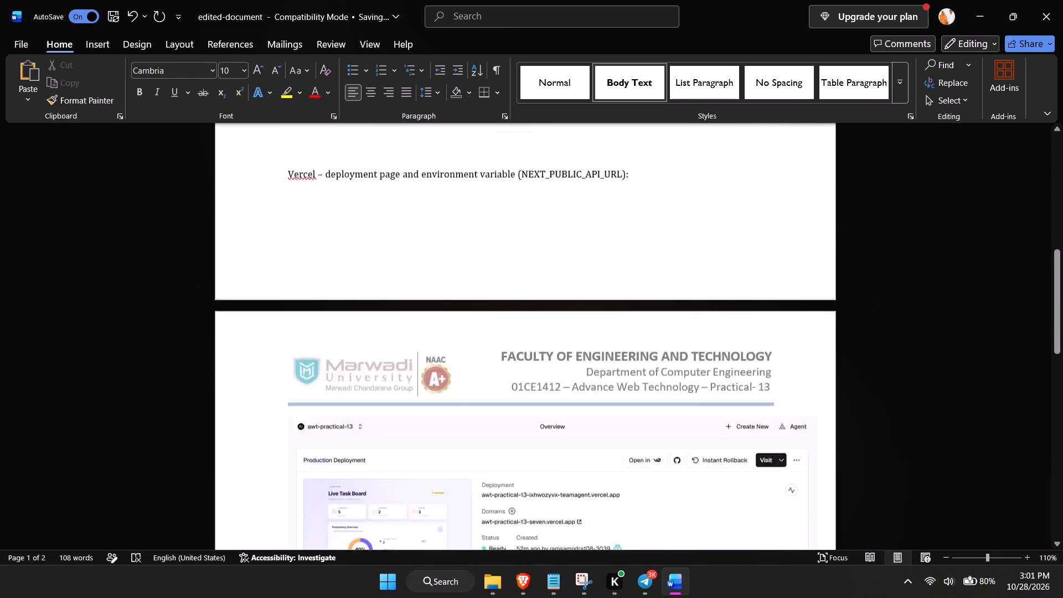
scroll(778, 251, up, 2)
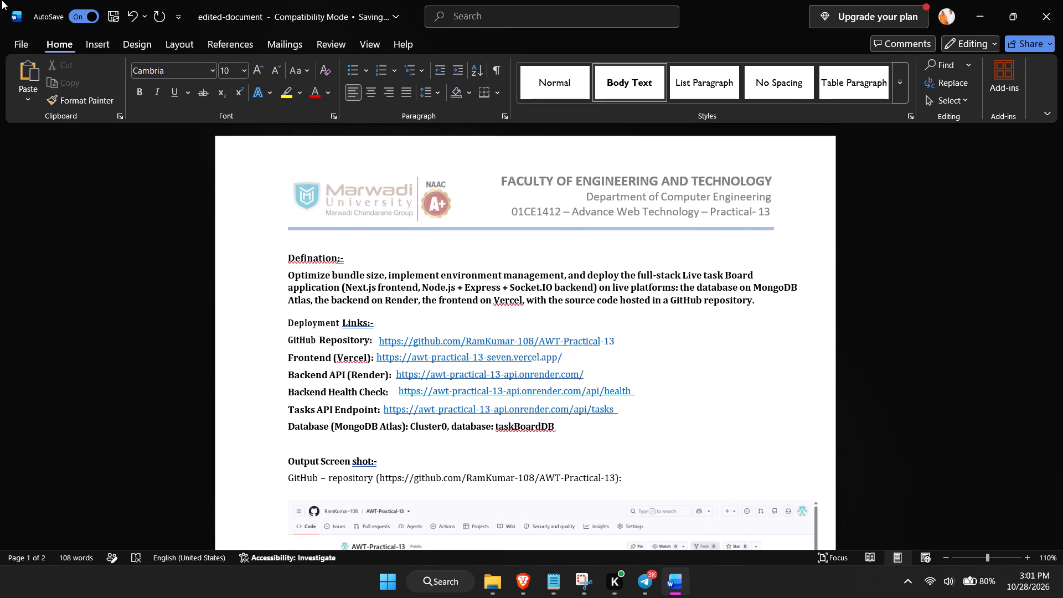
Save a PDF copy in the Desktop AWT folder, named AWT_P13_ plus the enrollment number used by the existing practical PDFs.
click(16, 49)
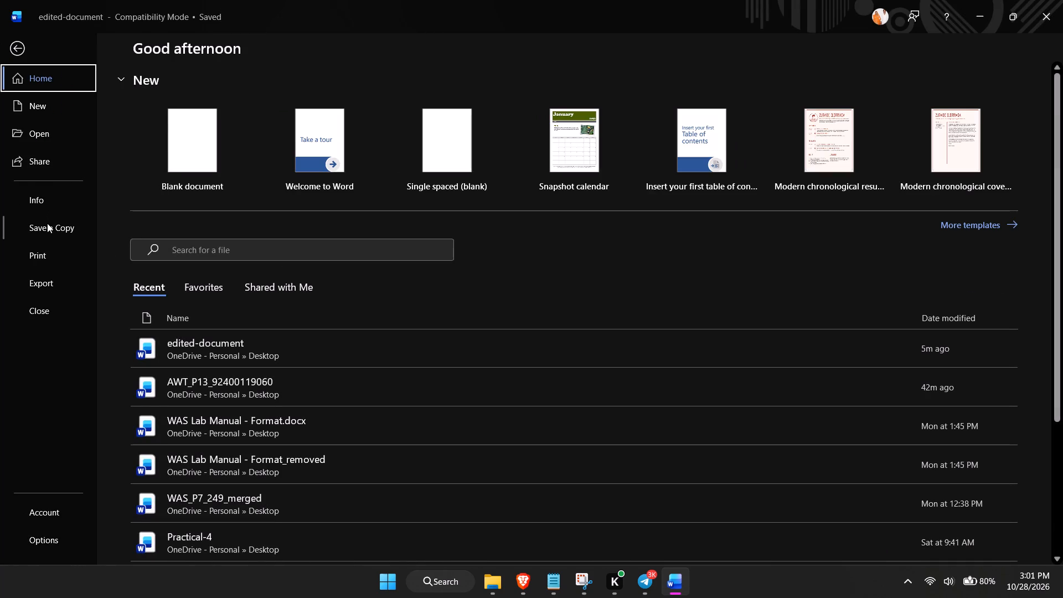
click(47, 223)
click(223, 363)
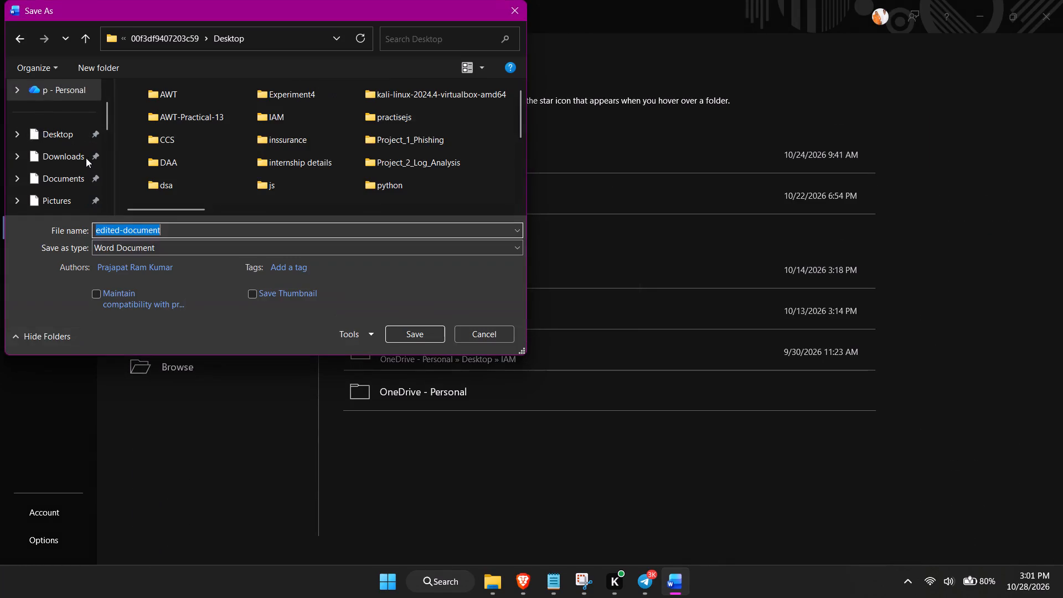
click(60, 137)
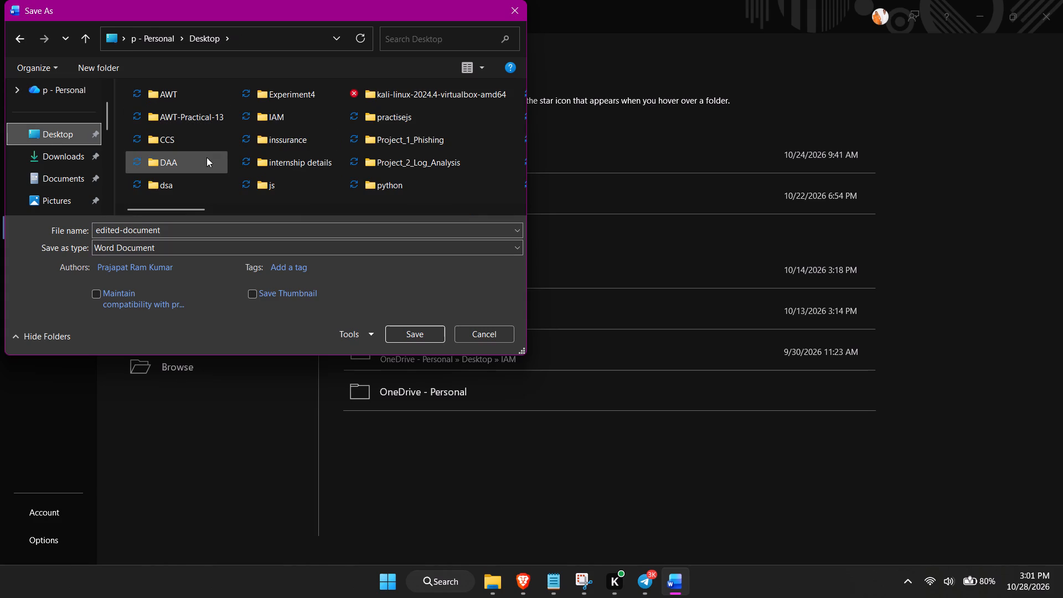
double_click(194, 95)
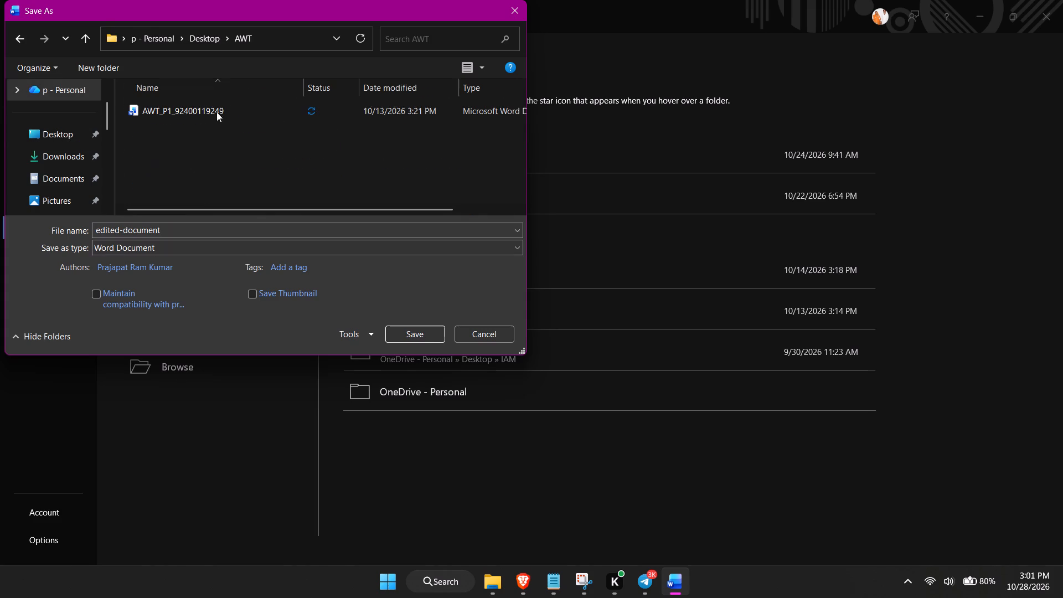
click(233, 240)
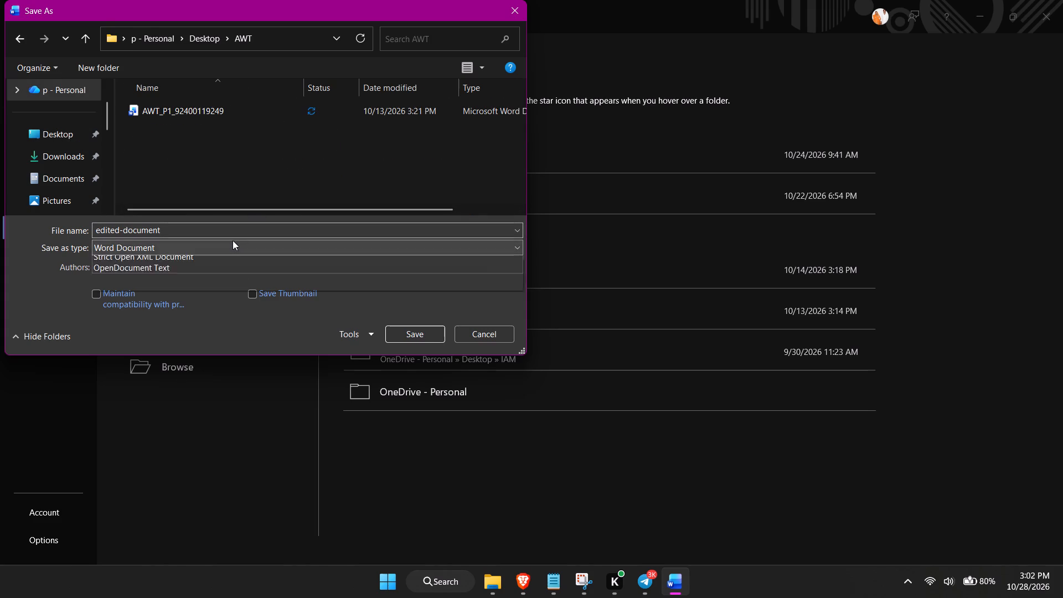
click(204, 329)
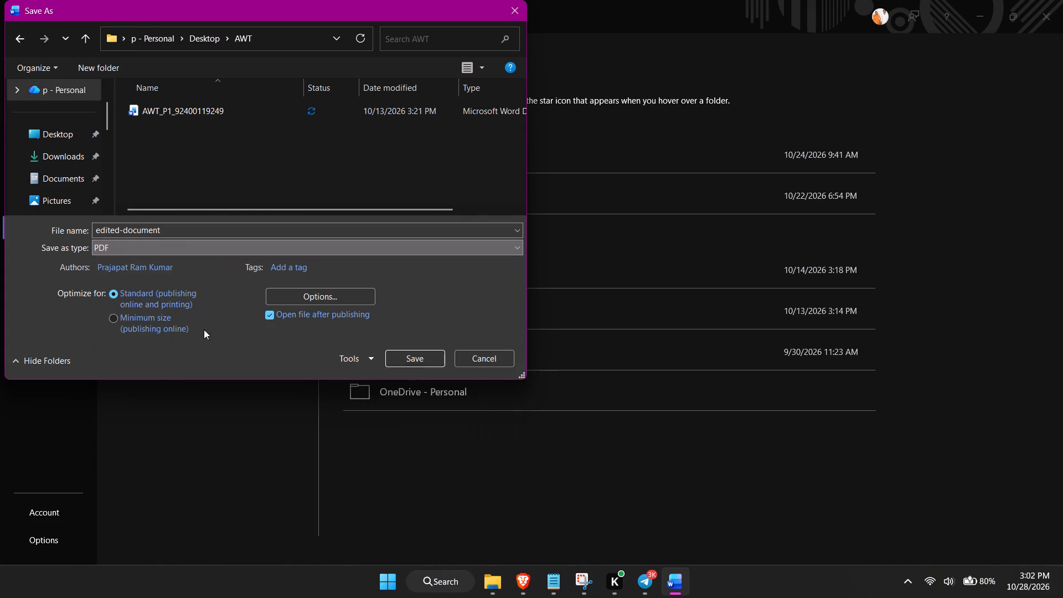
scroll(251, 170, down, 16)
scroll(251, 170, up, 2)
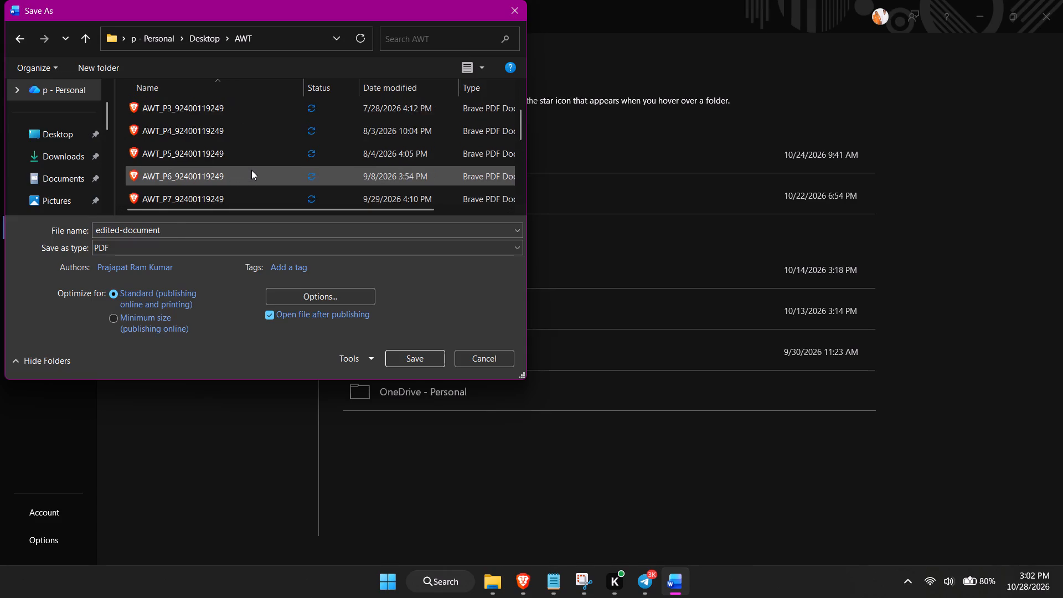
click(251, 170)
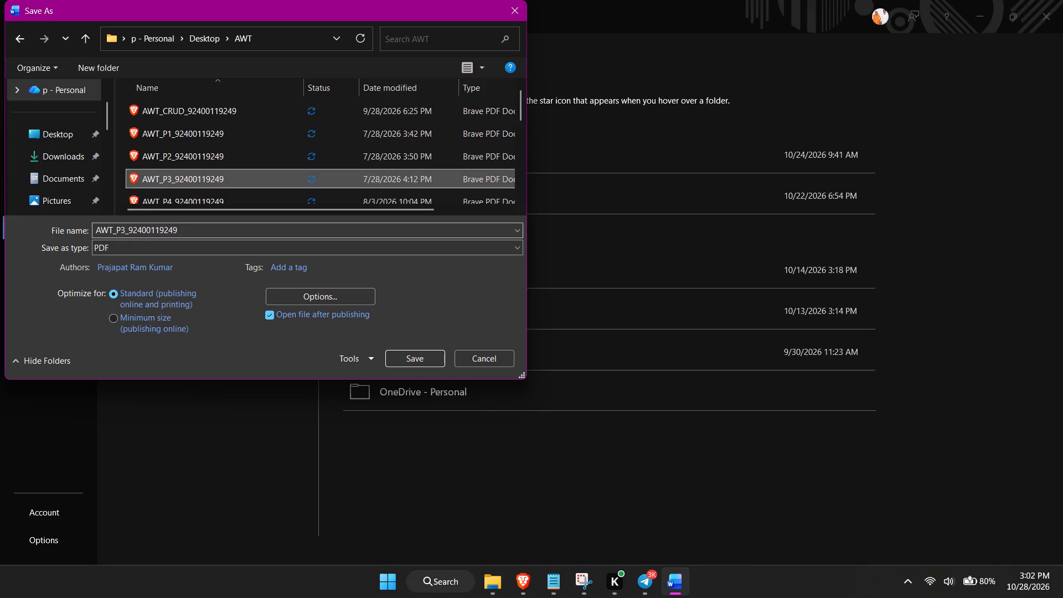
click(125, 233)
click(125, 233)
key(Left)
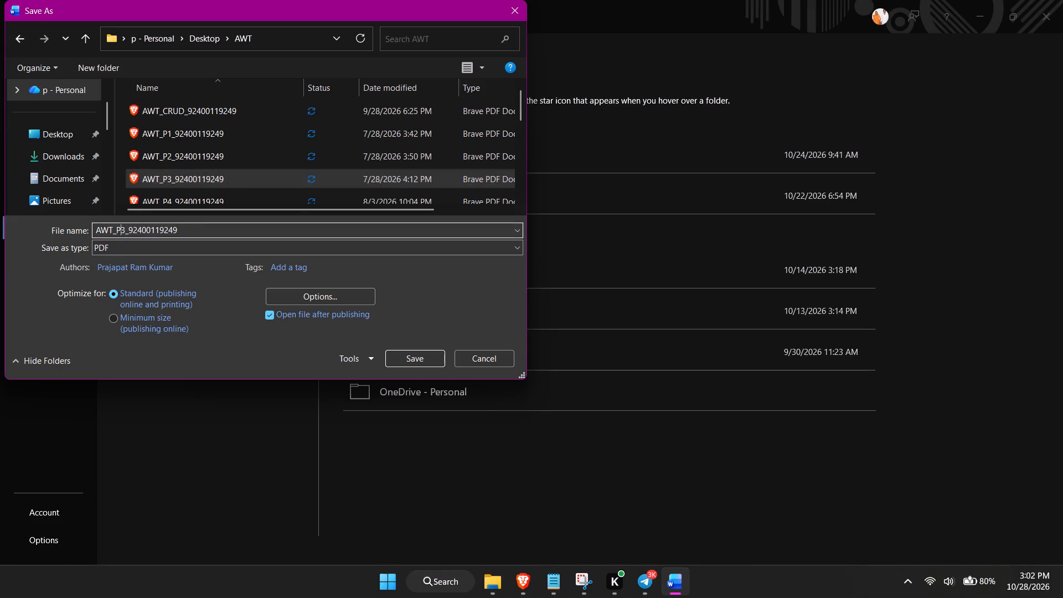
key(1)
click(405, 359)
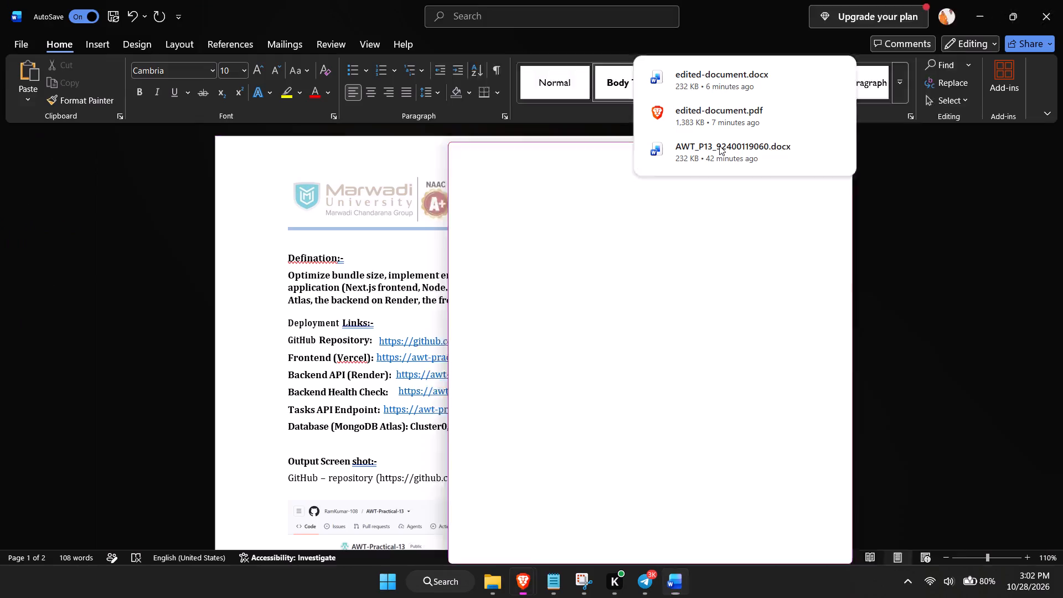
Check the exported report PDF in the browser, looking over its deployment links, captions and new screenshots.
scroll(767, 358, down, 2)
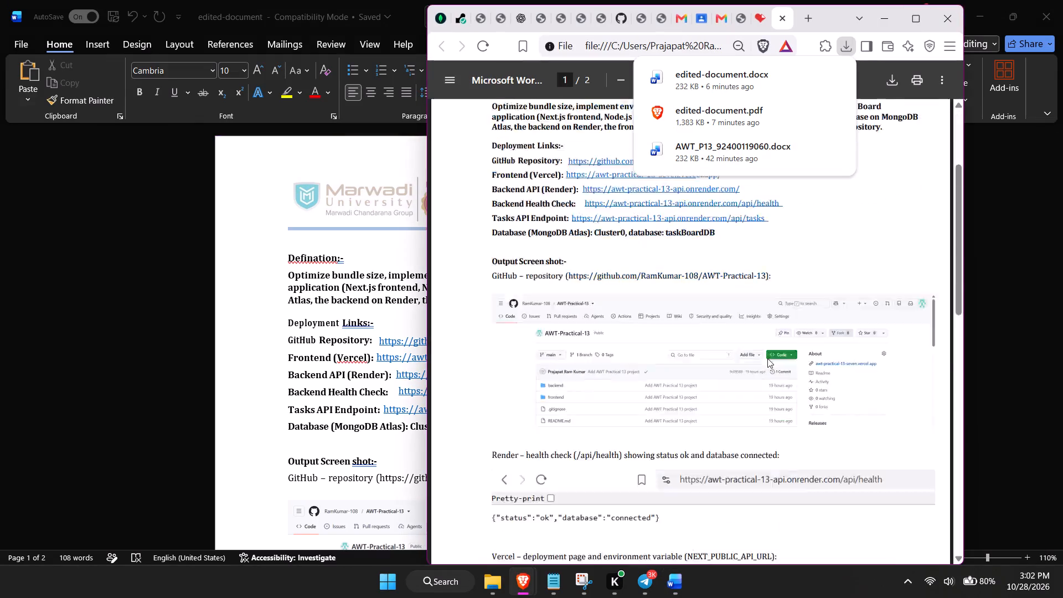
scroll(767, 358, down, 10)
scroll(767, 358, up, 9)
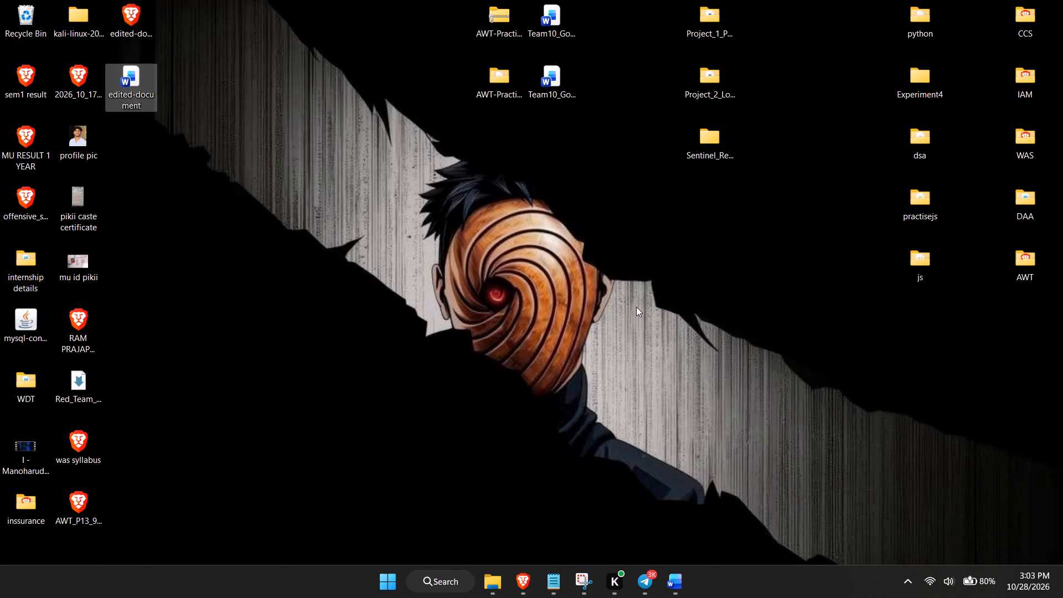
Switch to the Brave window with the earlier pi7 PDF export and examine its live website screenshot and first-page deployment links.
click(520, 588)
click(466, 516)
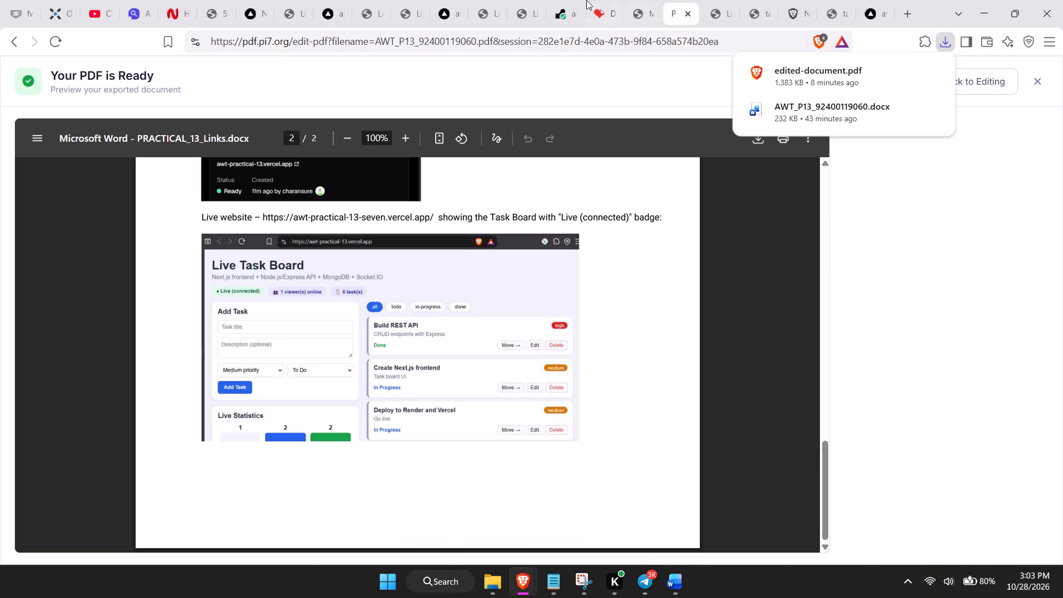
scroll(829, 33, down, 1)
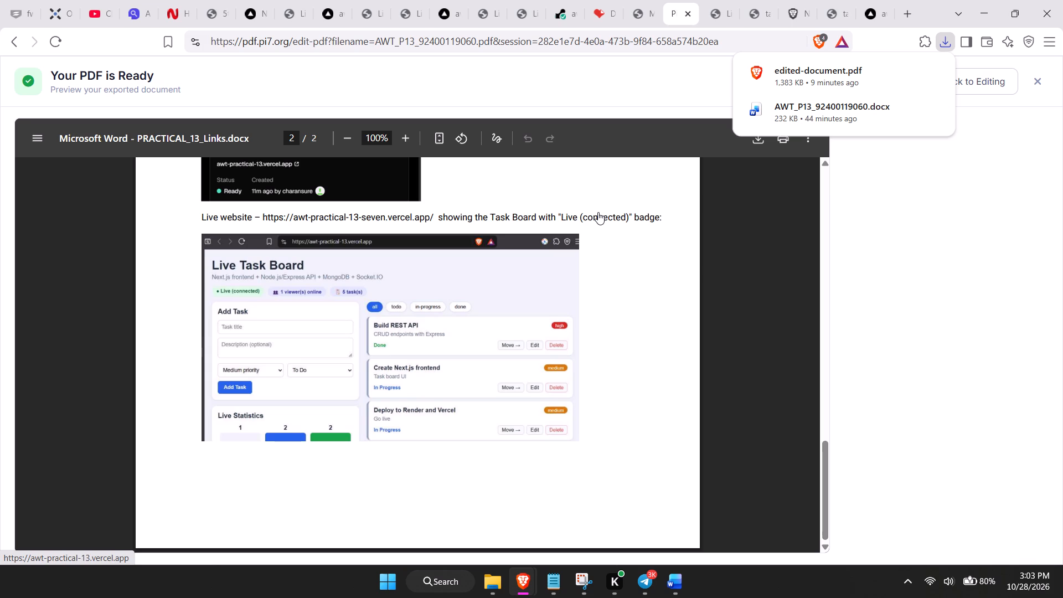
click(628, 313)
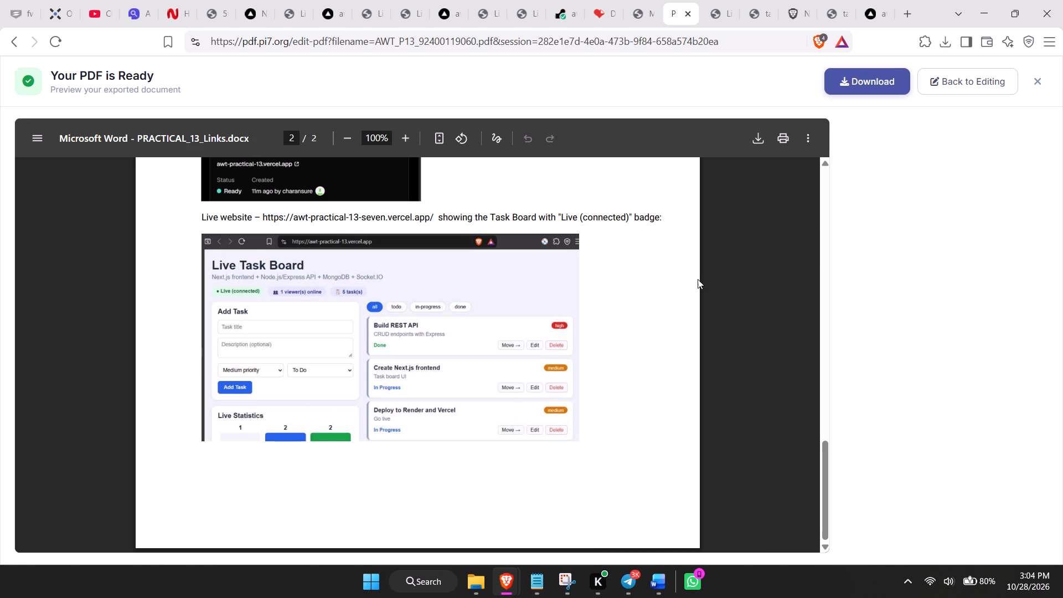
scroll(612, 322, left, 1)
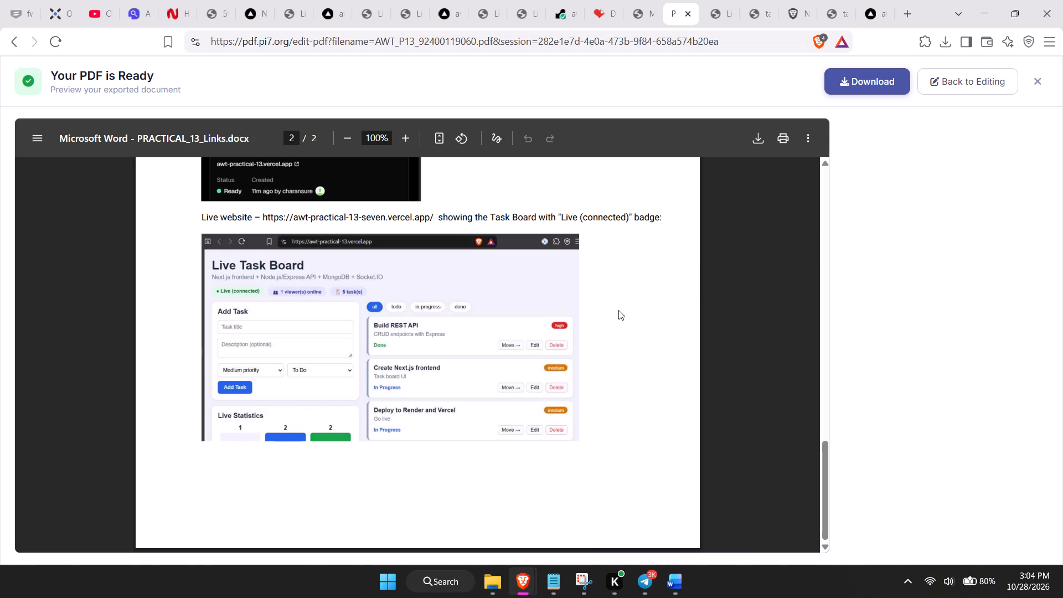
scroll(618, 310, left, 1)
scroll(622, 310, up, 7)
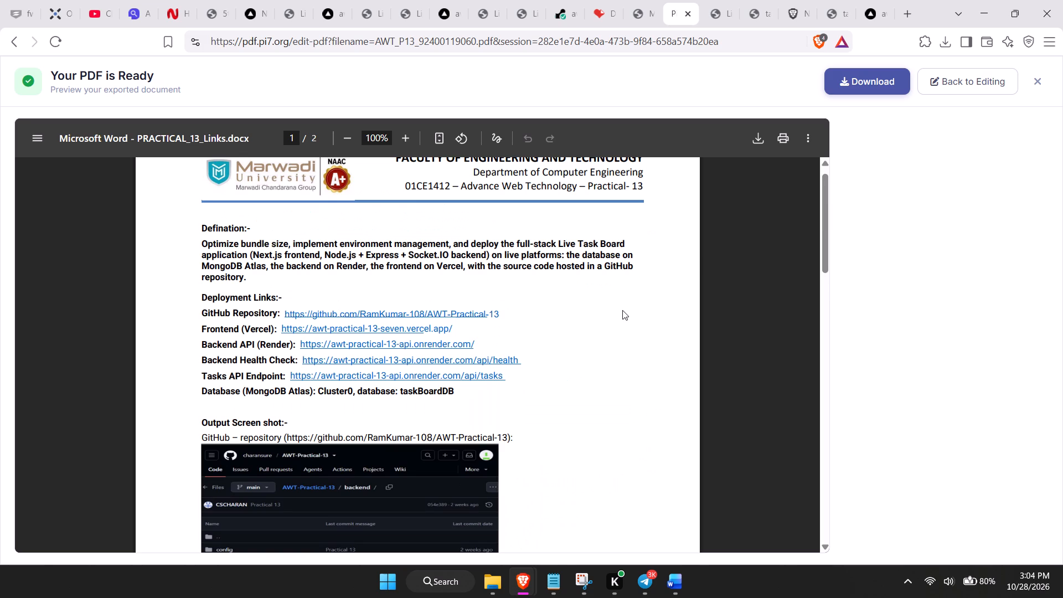